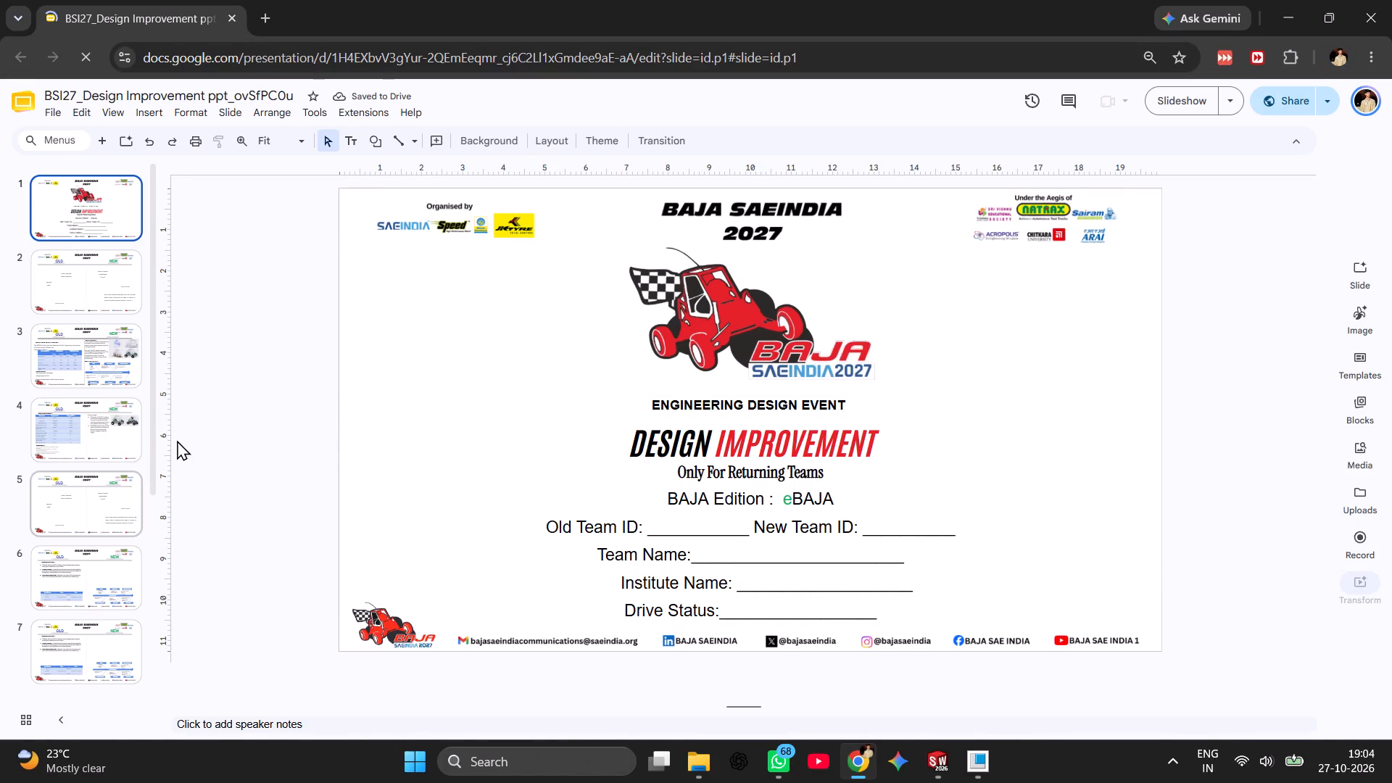
On the powertrain slide (slide 9), shift the FAW to RAW ratio's designed value to the middle of its column with spaces.
scroll(76, 579, down, 3)
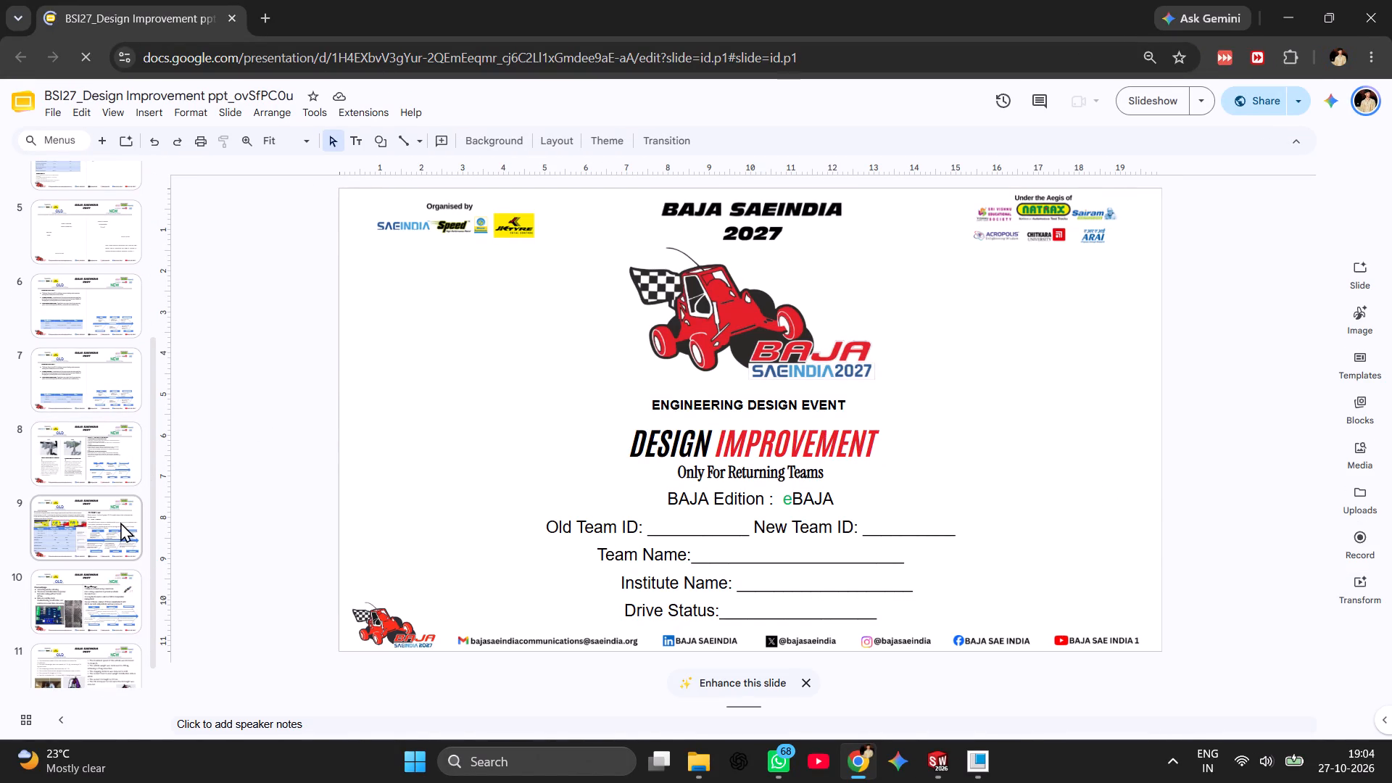
click(120, 523)
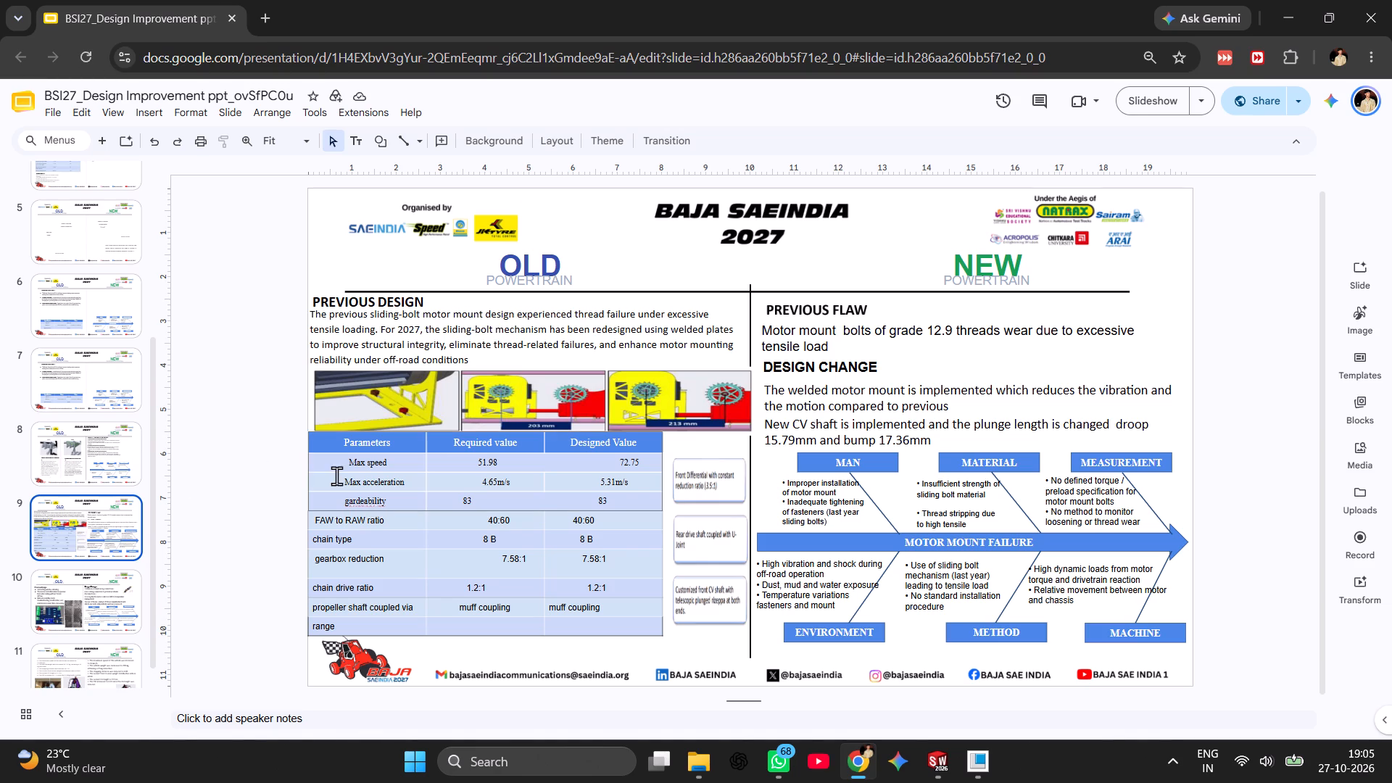
click(567, 517)
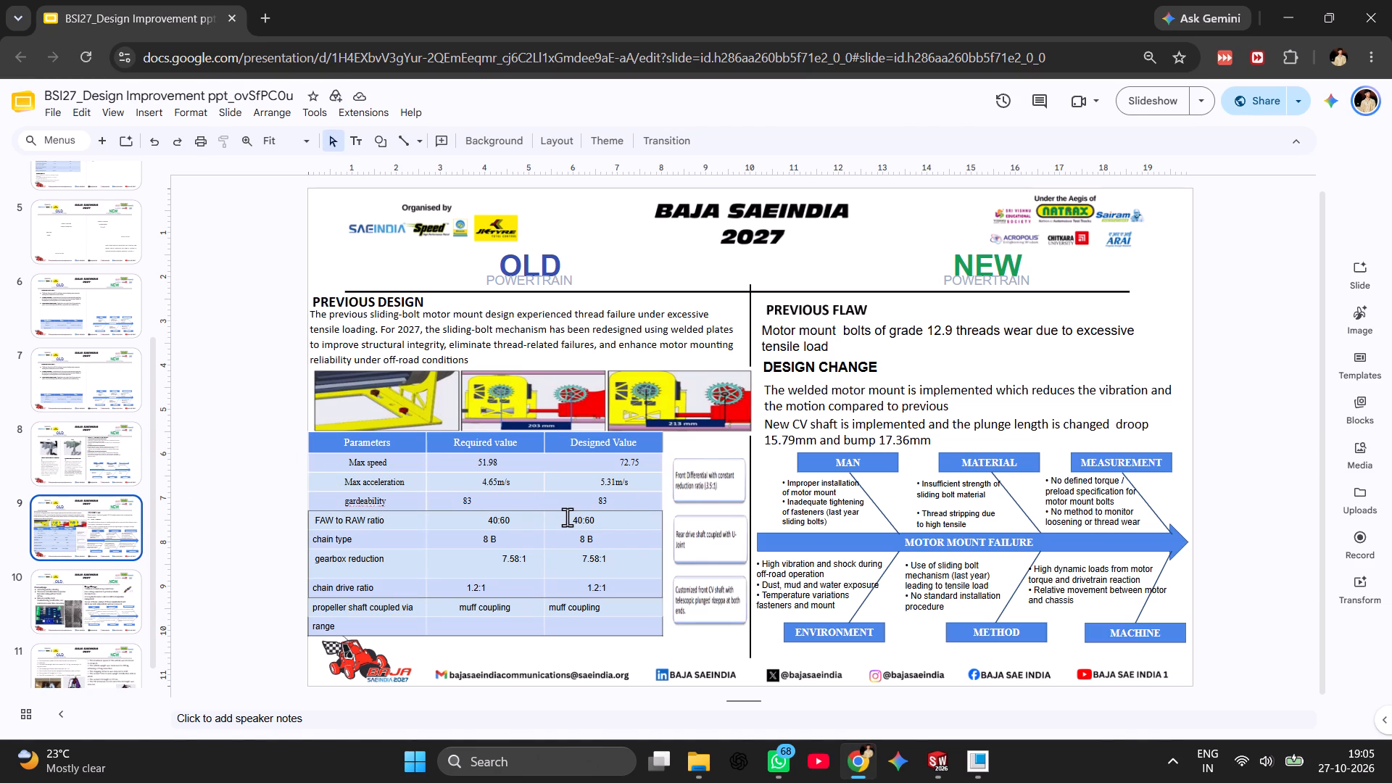
click(567, 517)
click(561, 520)
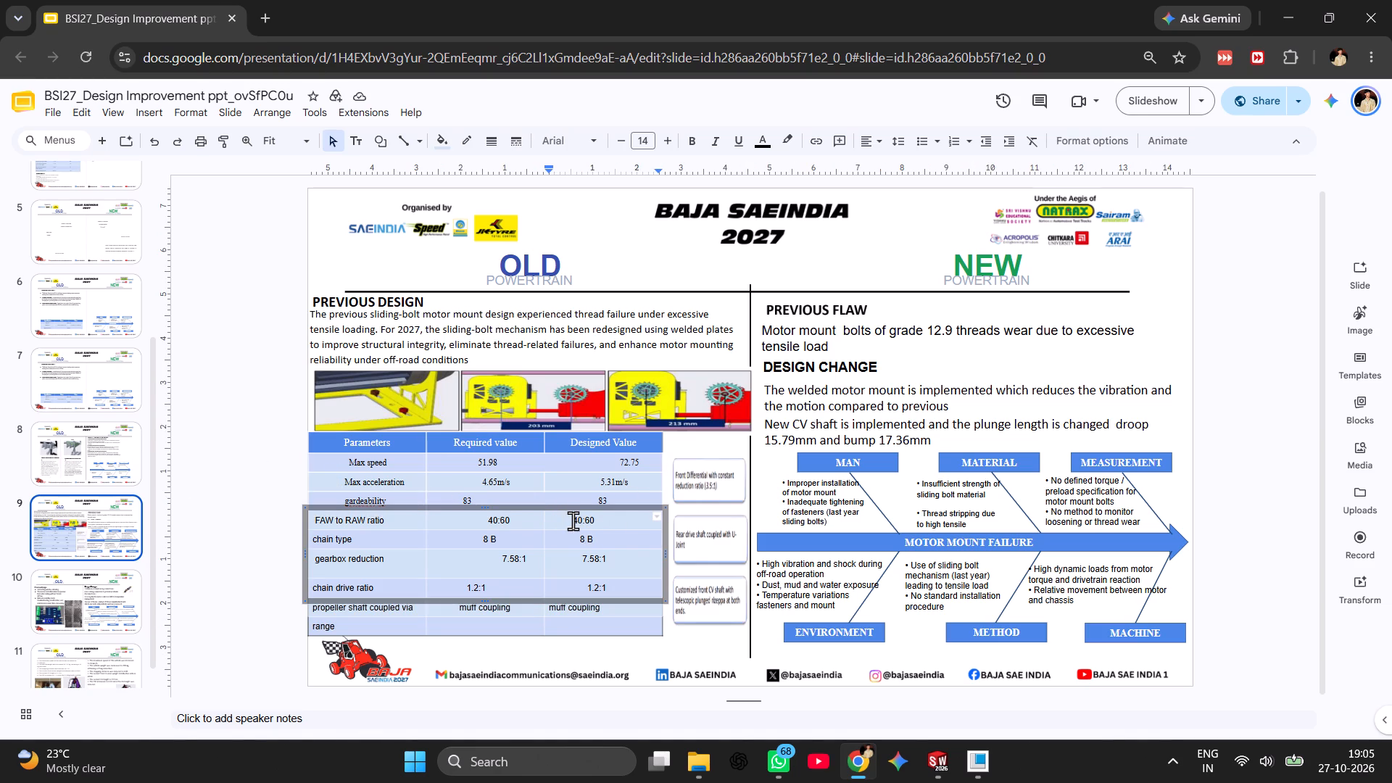
key(space)
key(space)
key(space)
key(space)
key(space)
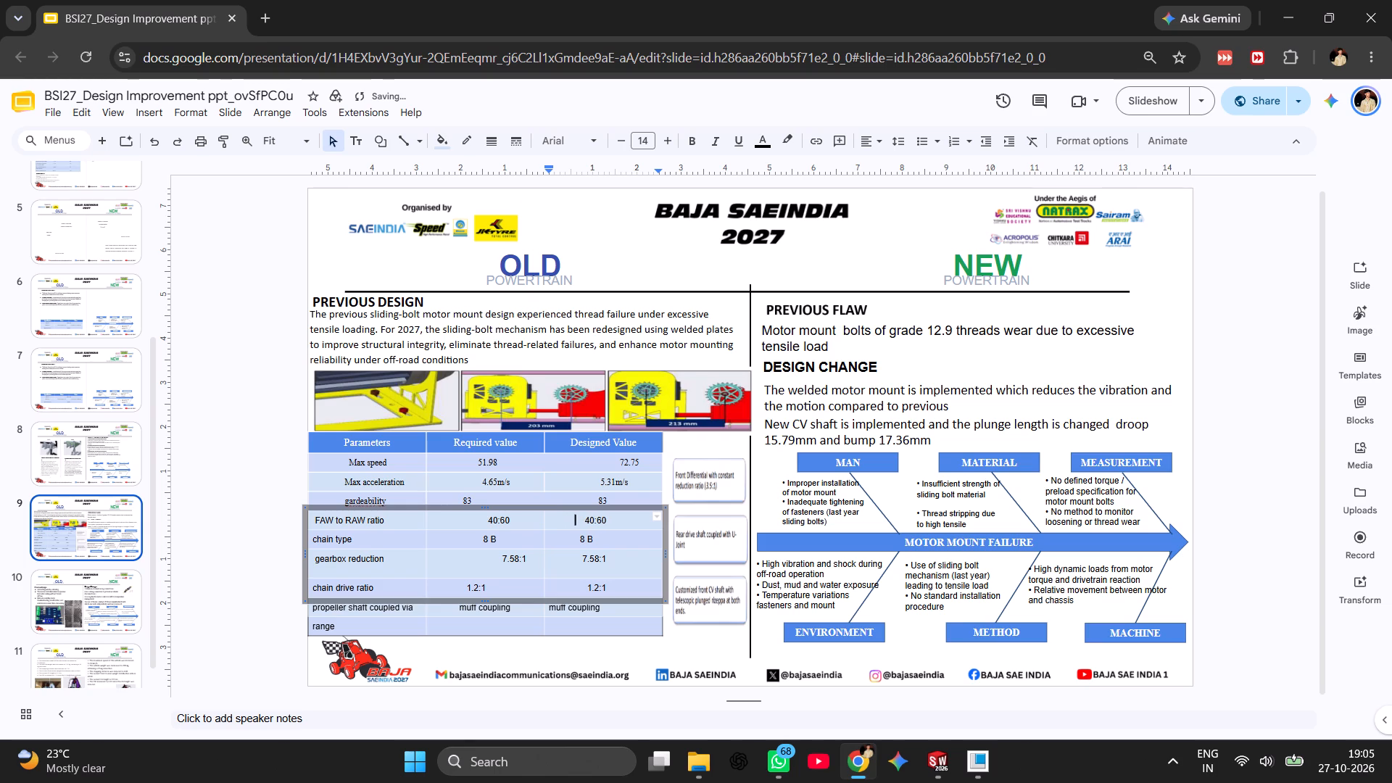
key(space)
Remove leading spaces before the designed gardeability and max acceleration values to centre them under the Designed Value heading.
click(613, 497)
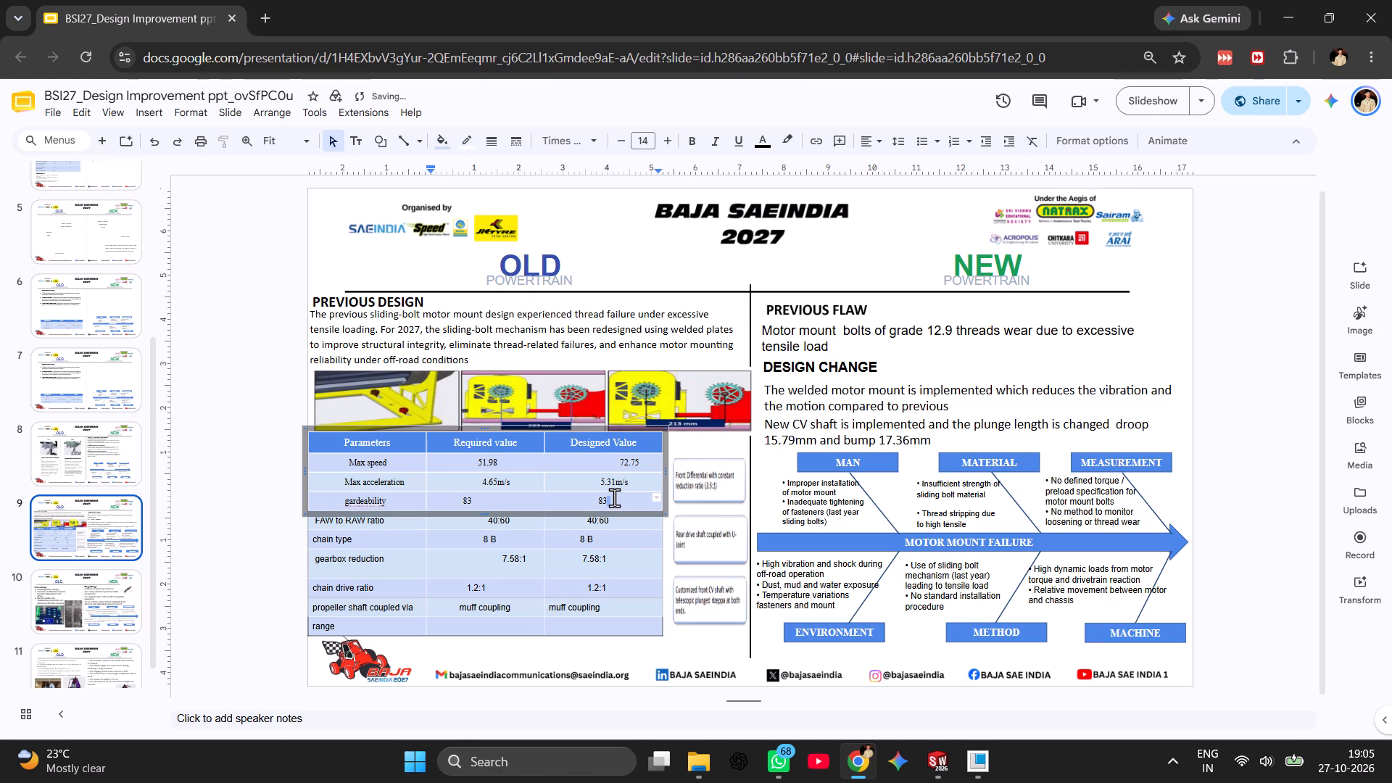
click(595, 497)
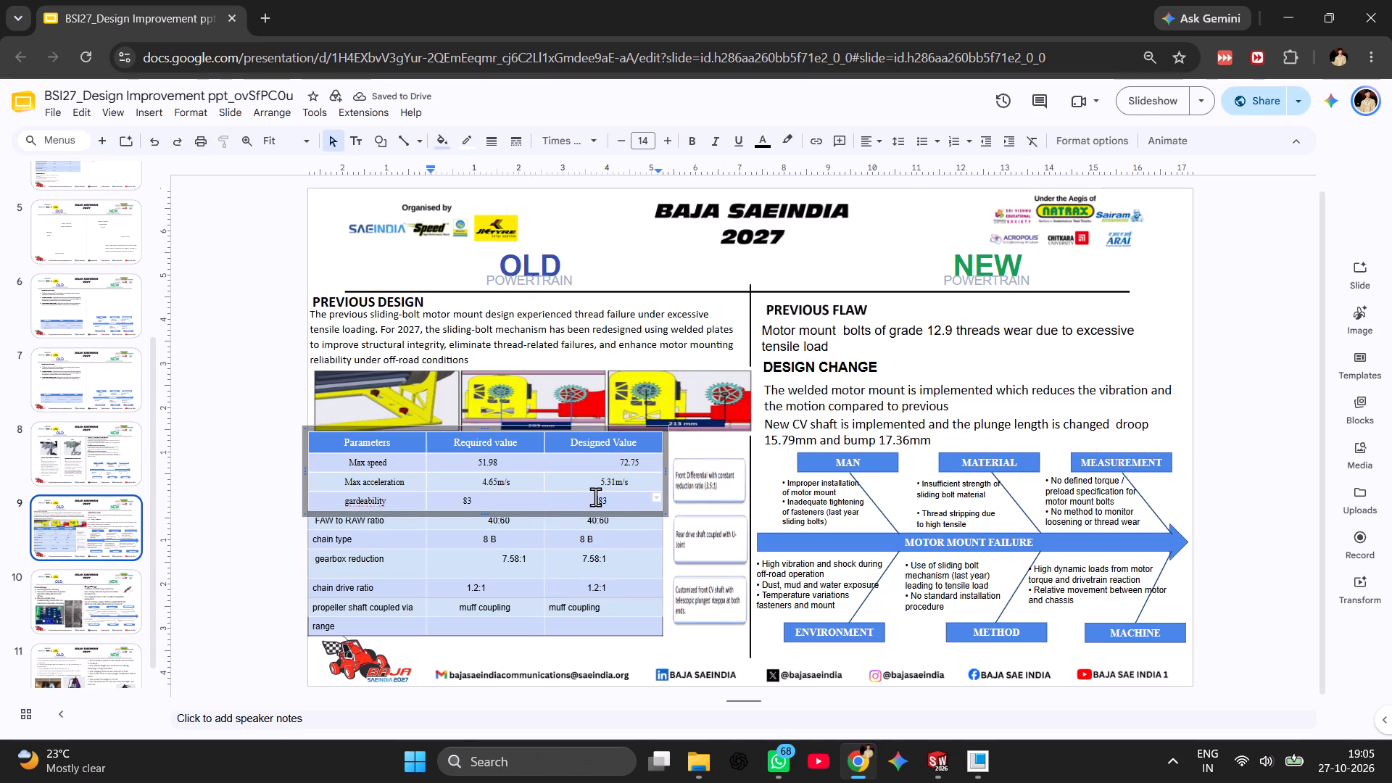
key(BackSpace)
key(BackSpace)
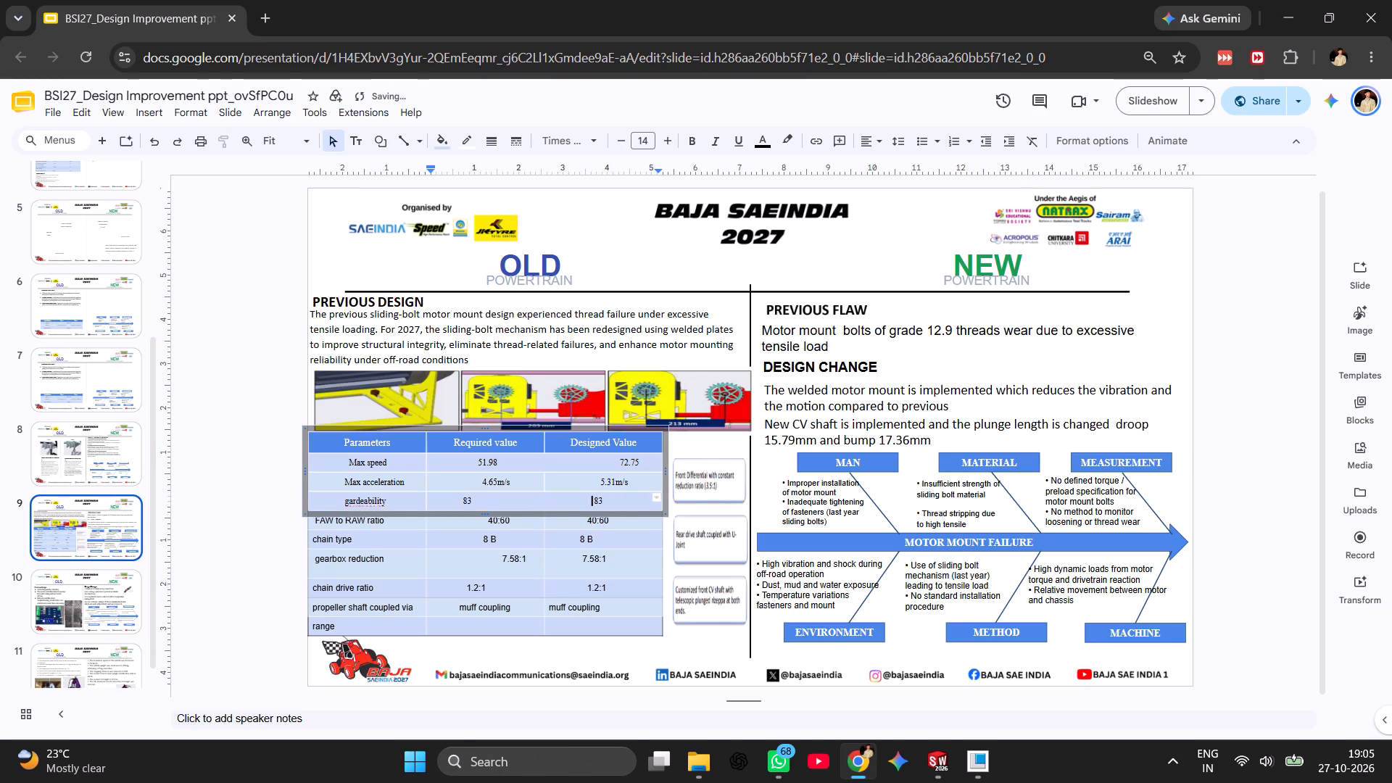
click(594, 483)
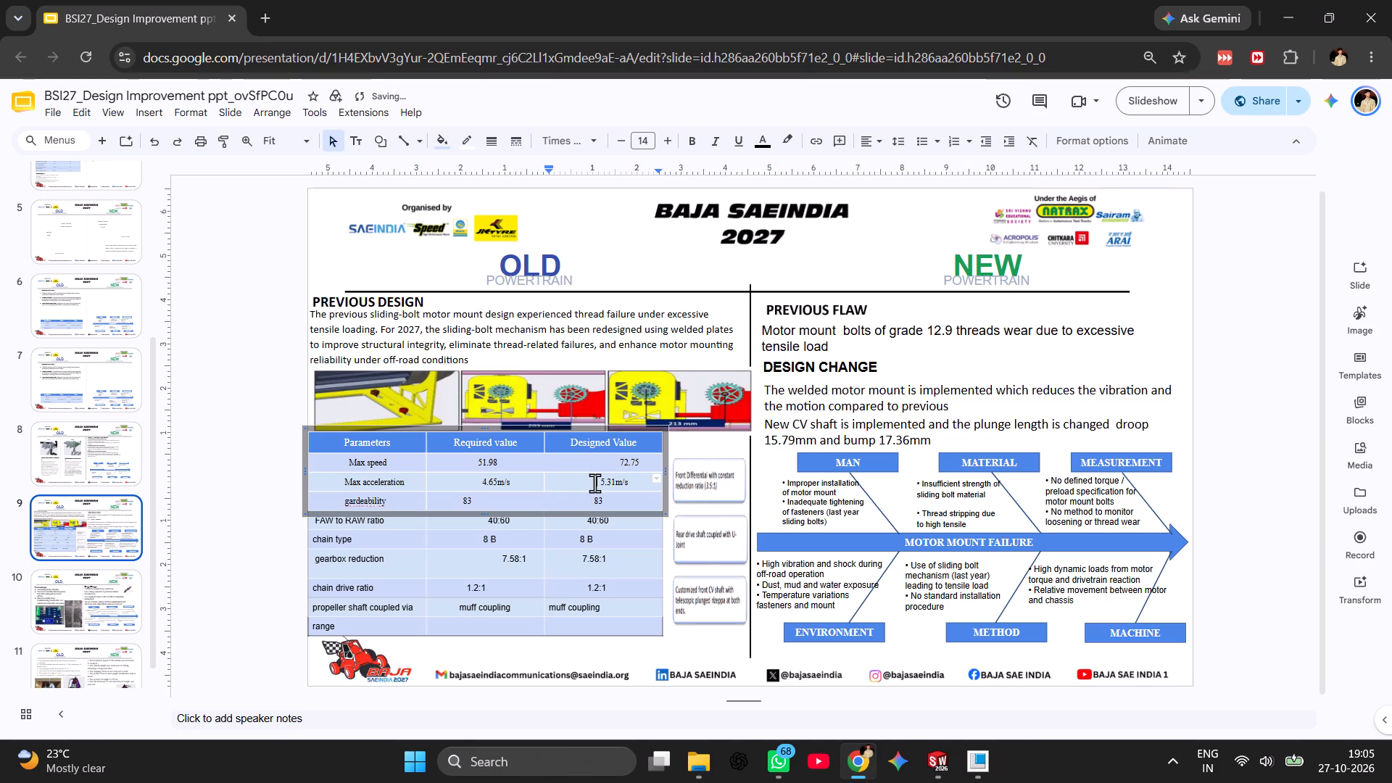
click(602, 484)
key(BackSpace)
key(BackSpace)
key(BackSpace)
key(BackSpace)
Remove the extra leading spaces before the designed max speed value to centre it under the Designed Value heading.
click(613, 463)
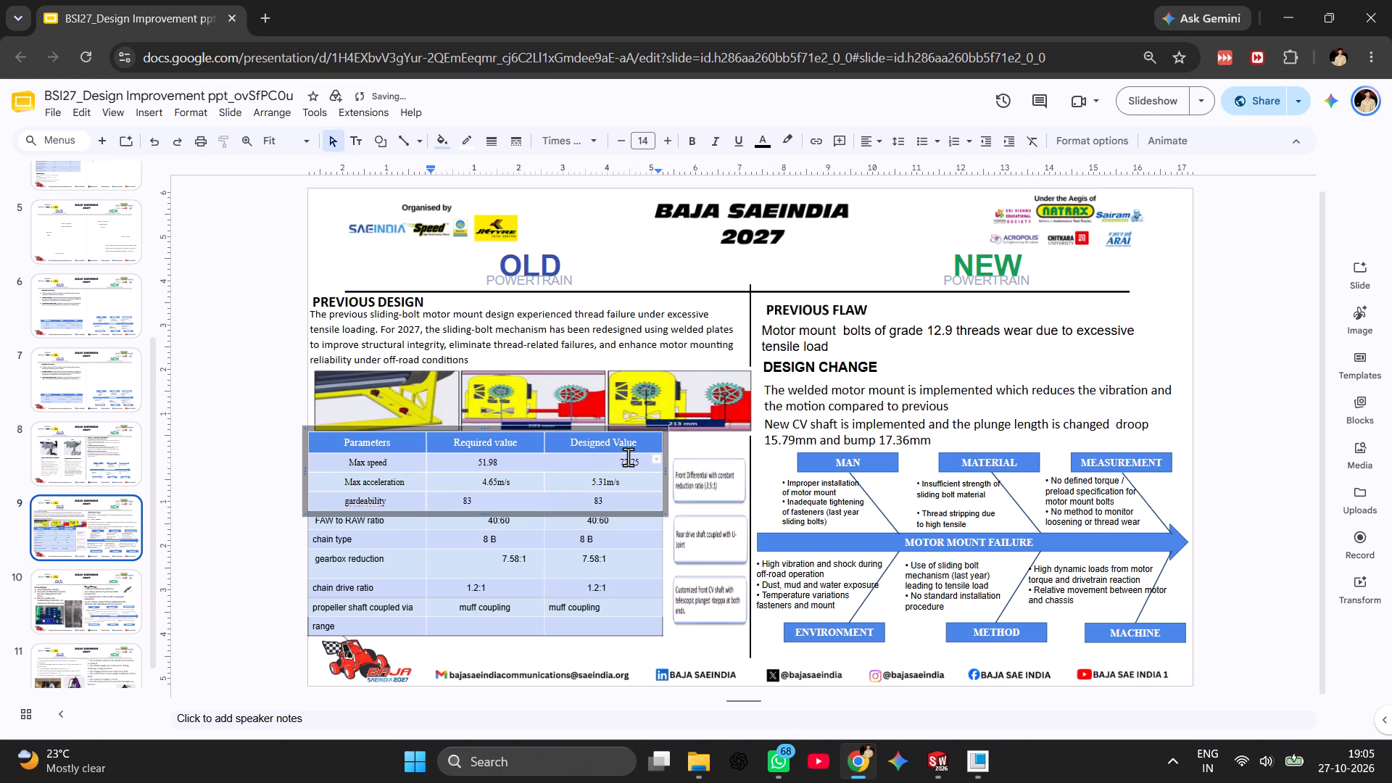
key(BackSpace)
key(BackSpace)
key(BackSpace)
key(BackSpace)
key(BackSpace)
key(BackSpace)
key(BackSpace)
key(BackSpace)
key(BackSpace)
key(BackSpace)
key(BackSpace)
key(BackSpace)
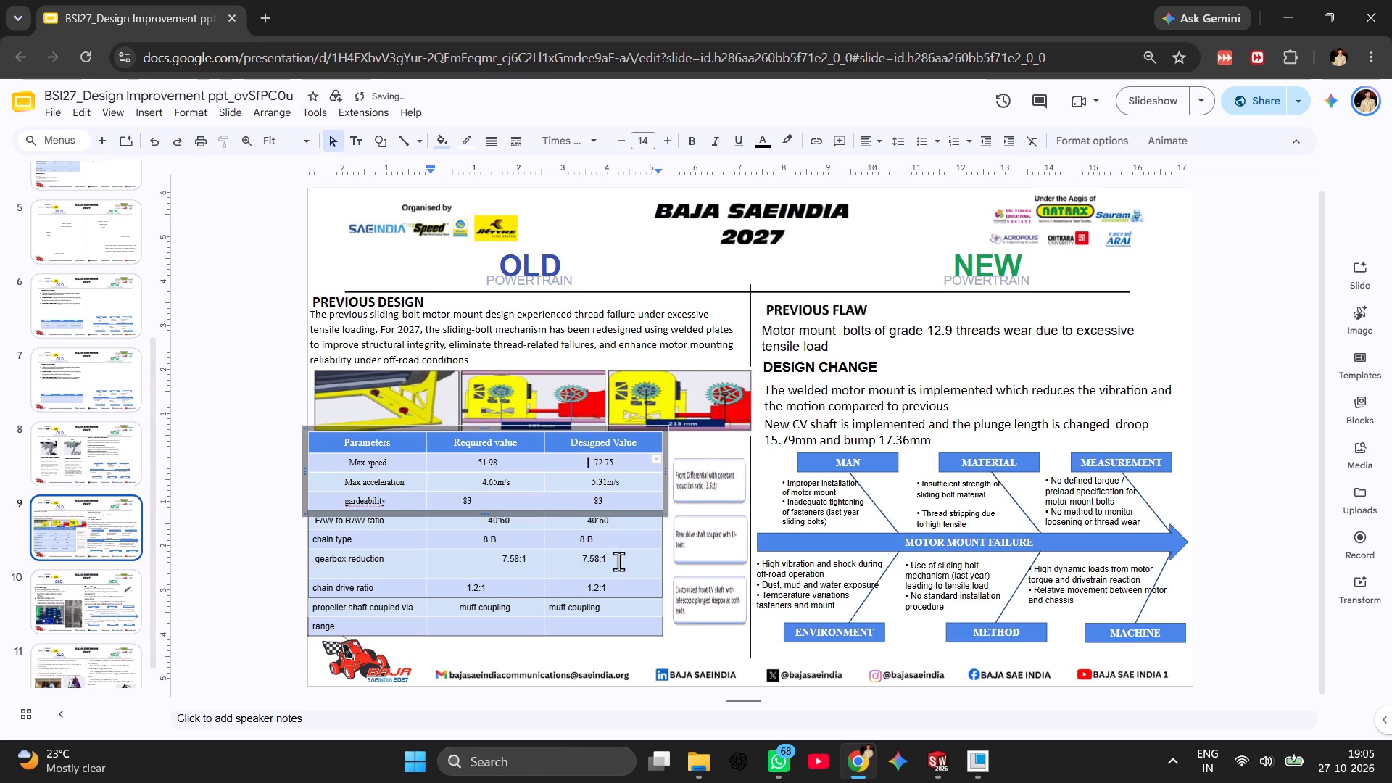
Add leading spaces before the chain type's designed value, 8 B, to centre it in the Designed Value column.
click(571, 539)
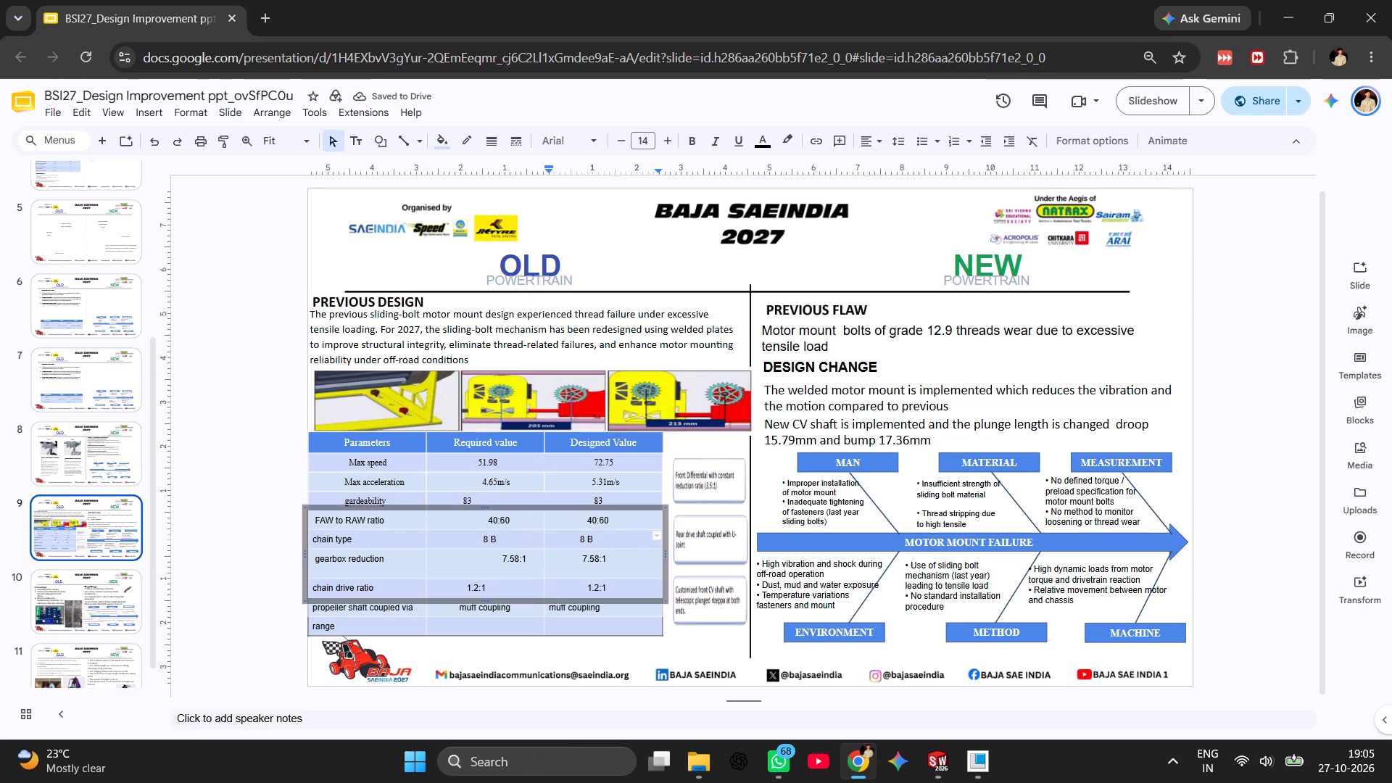
key(space)
key(space)
key(space)
key(space)
key(space)
key(BackSpace)
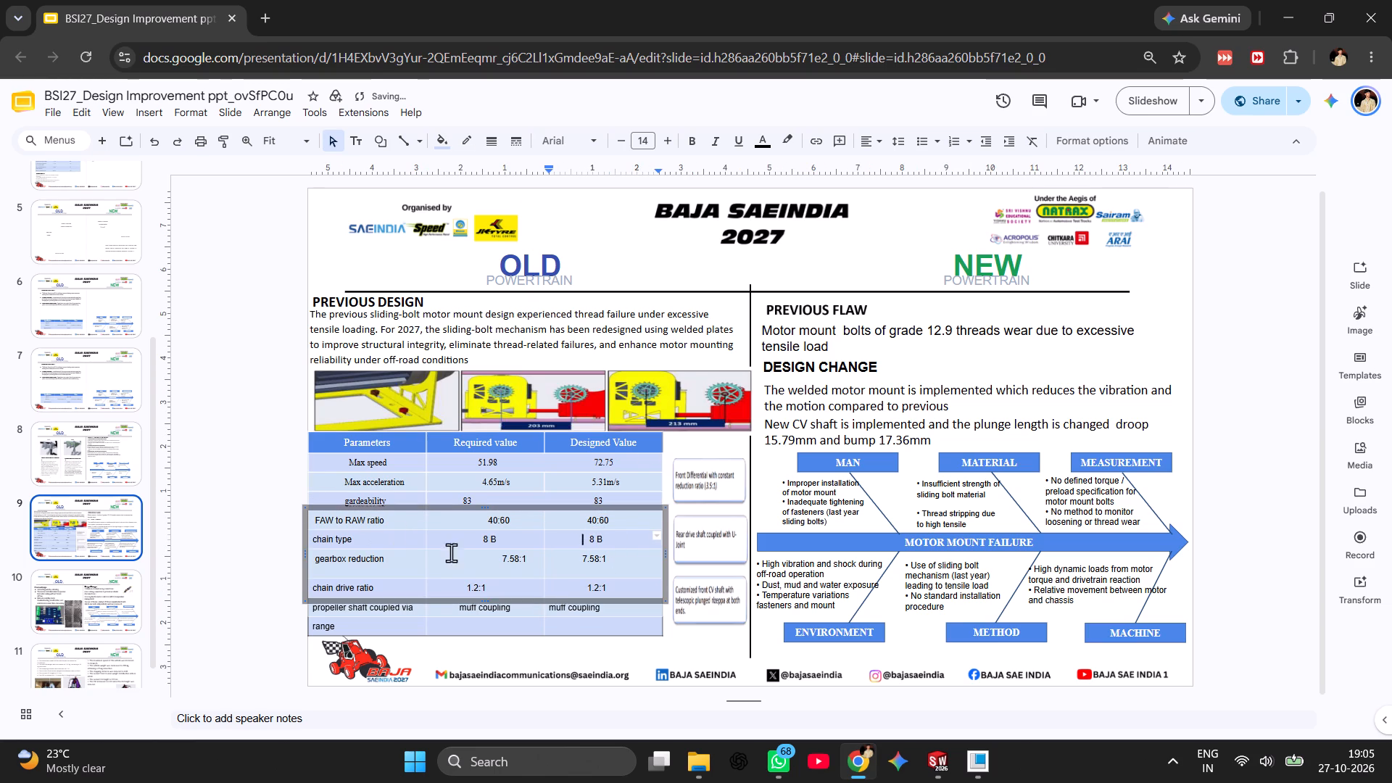
Adjust the leading spaces of the designed gearbox reduction and chain drive ratio values to line them up in their column.
click(573, 563)
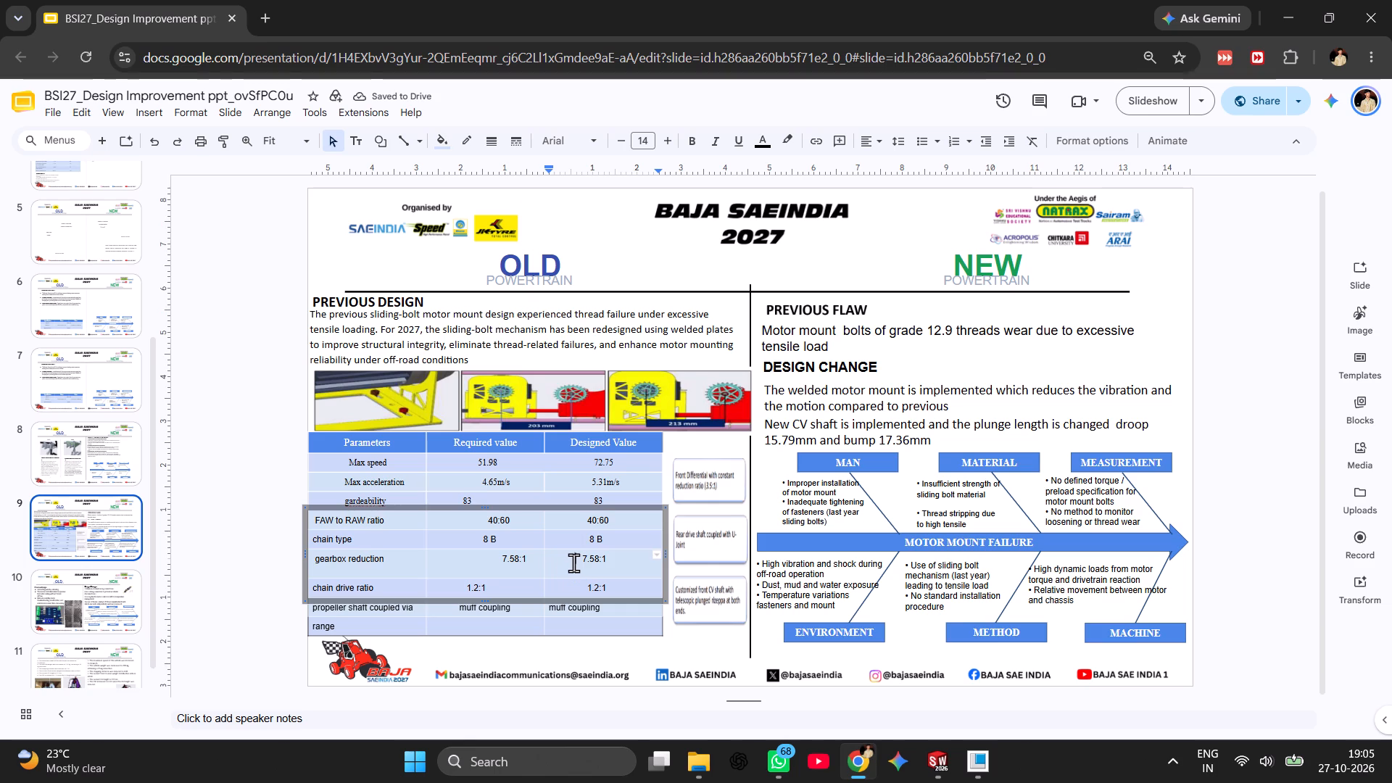
key(space)
key(space)
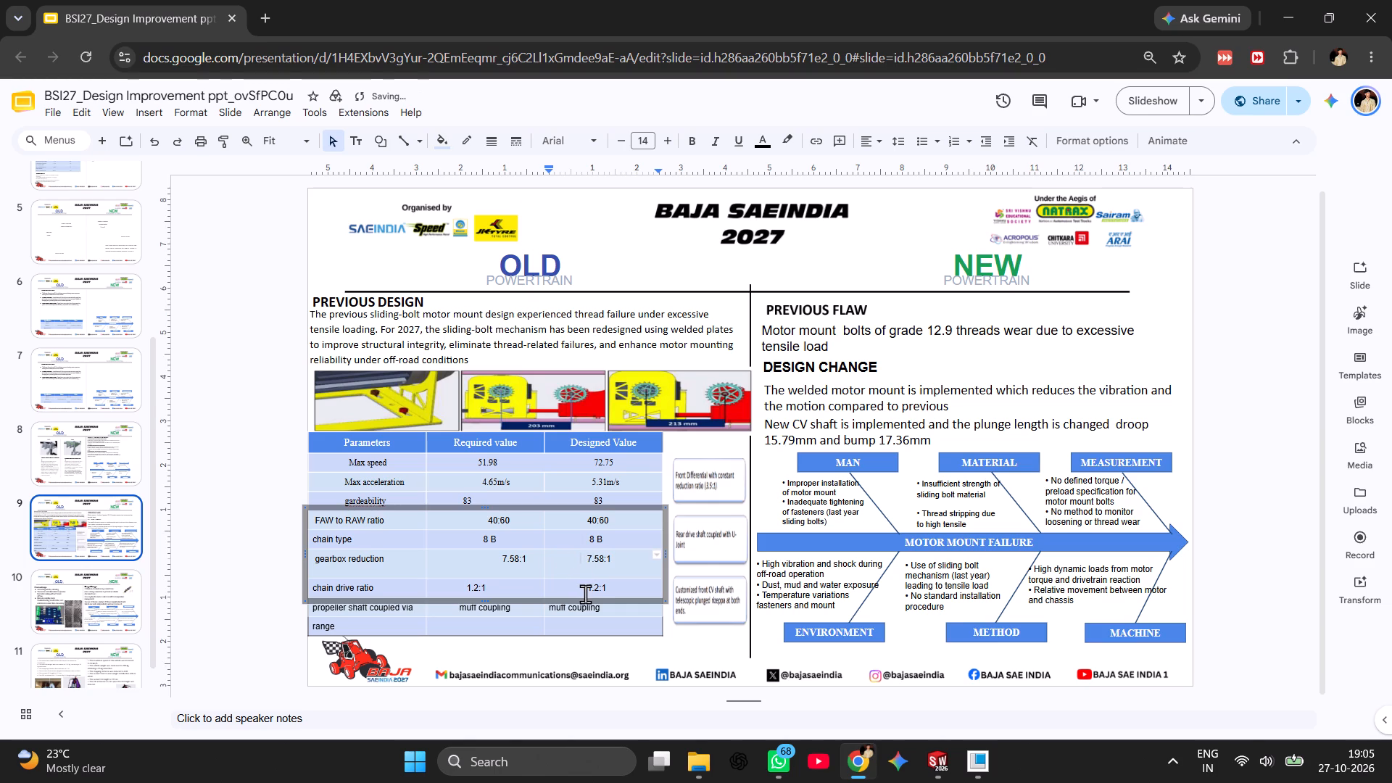
click(585, 594)
key(BackSpace)
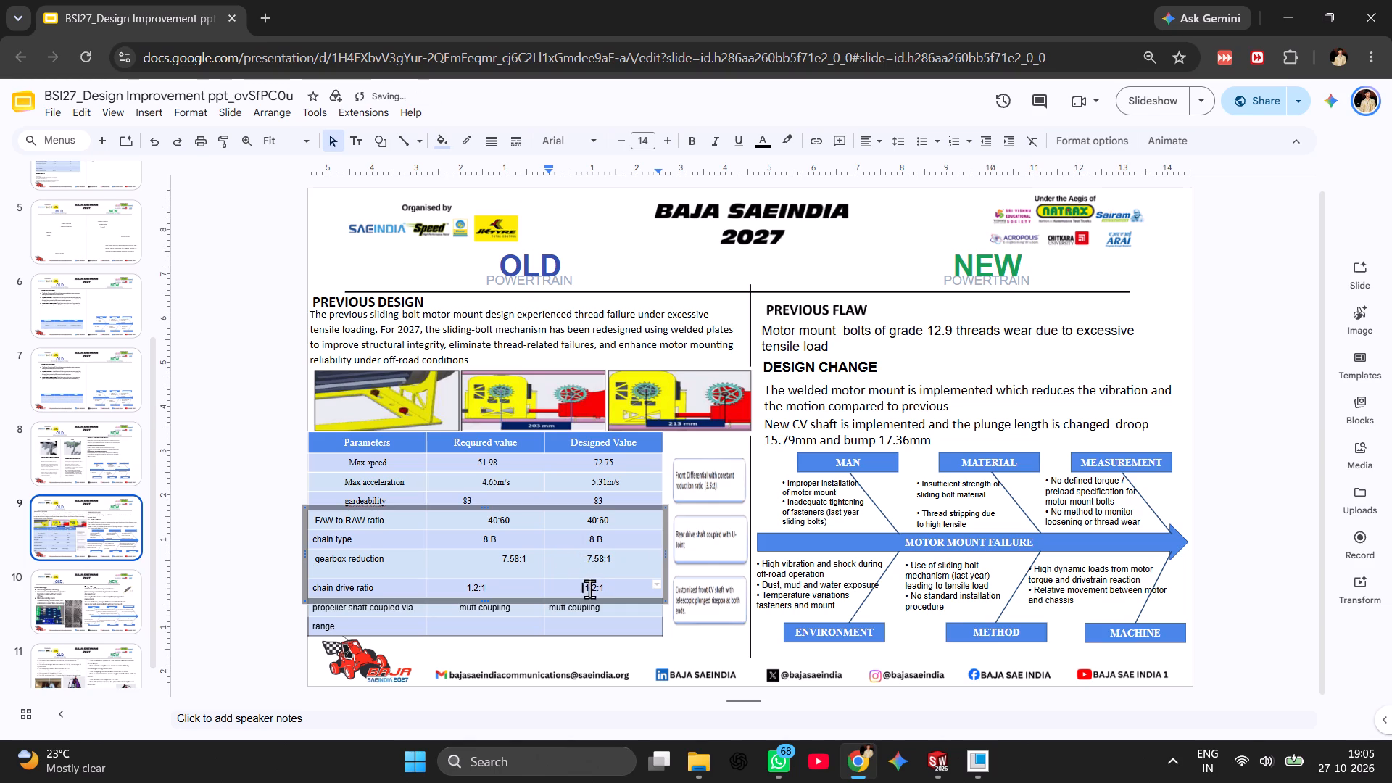
key(space)
Remove the extra leading spaces before the required gearbox reduction value to centre it in the Required Value column.
click(505, 558)
click(494, 560)
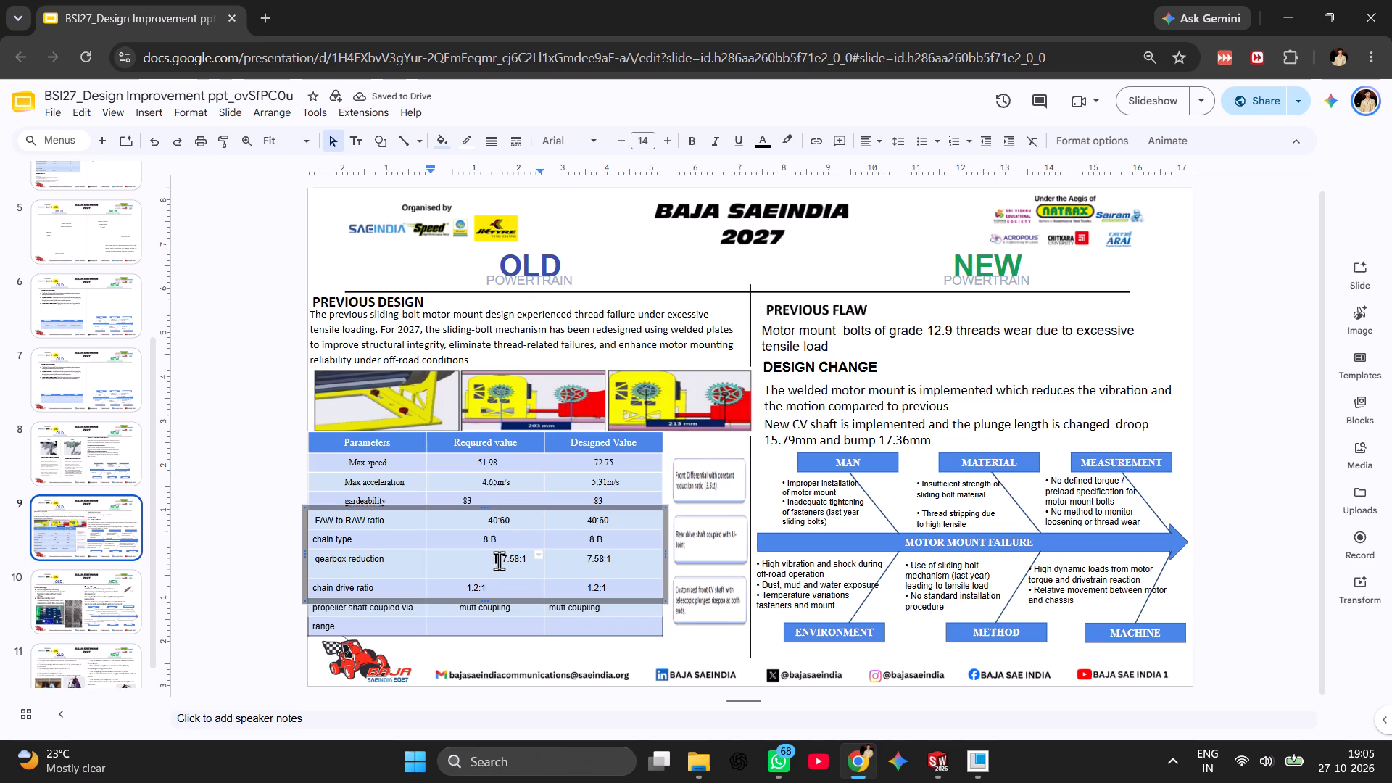
click(500, 560)
key(BackSpace)
key(BackSpace)
key(BackSpace)
key(BackSpace)
key(BackSpace)
key(BackSpace)
key(BackSpace)
key(BackSpace)
key(BackSpace)
key(BackSpace)
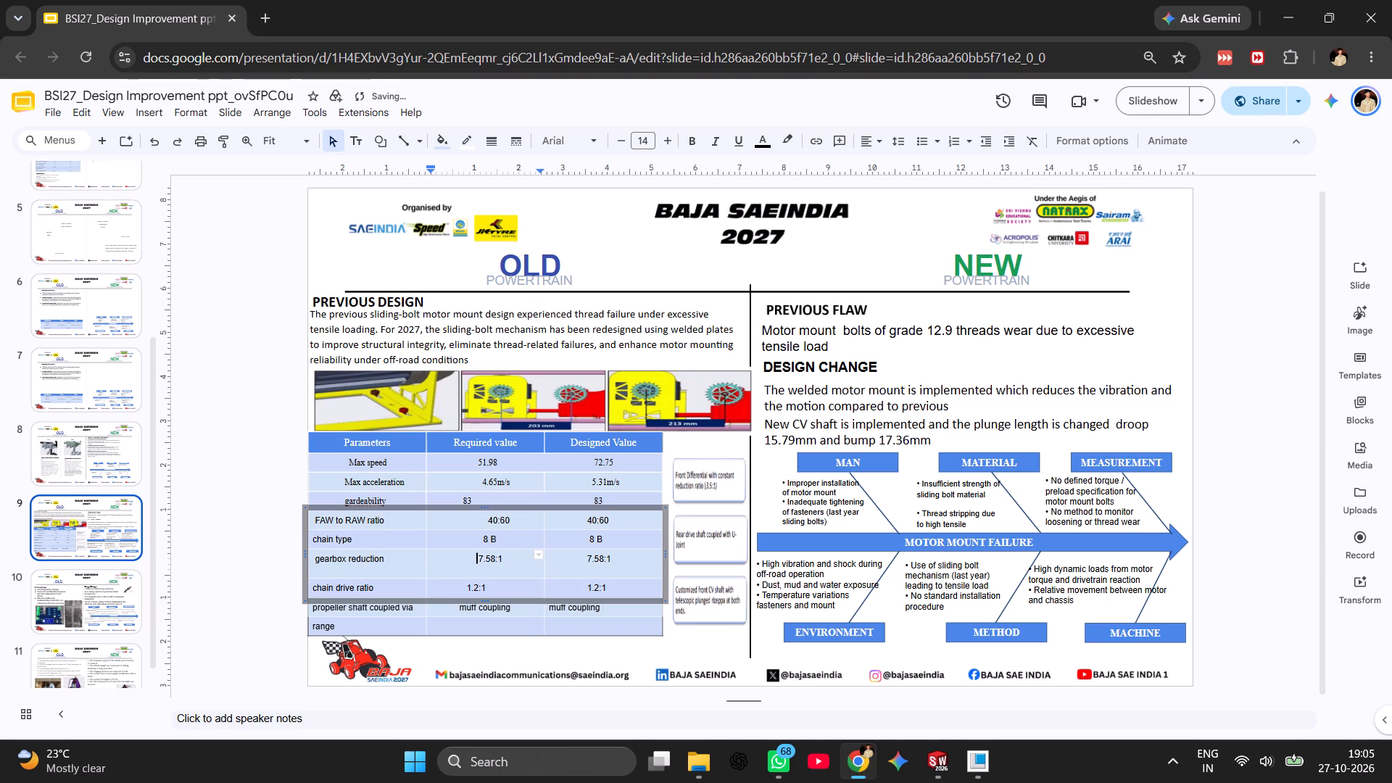
key(BackSpace)
key(BackSpace)
Remove leading spaces before the required max acceleration value to centre it under the Required Value heading.
click(481, 478)
key(BackSpace)
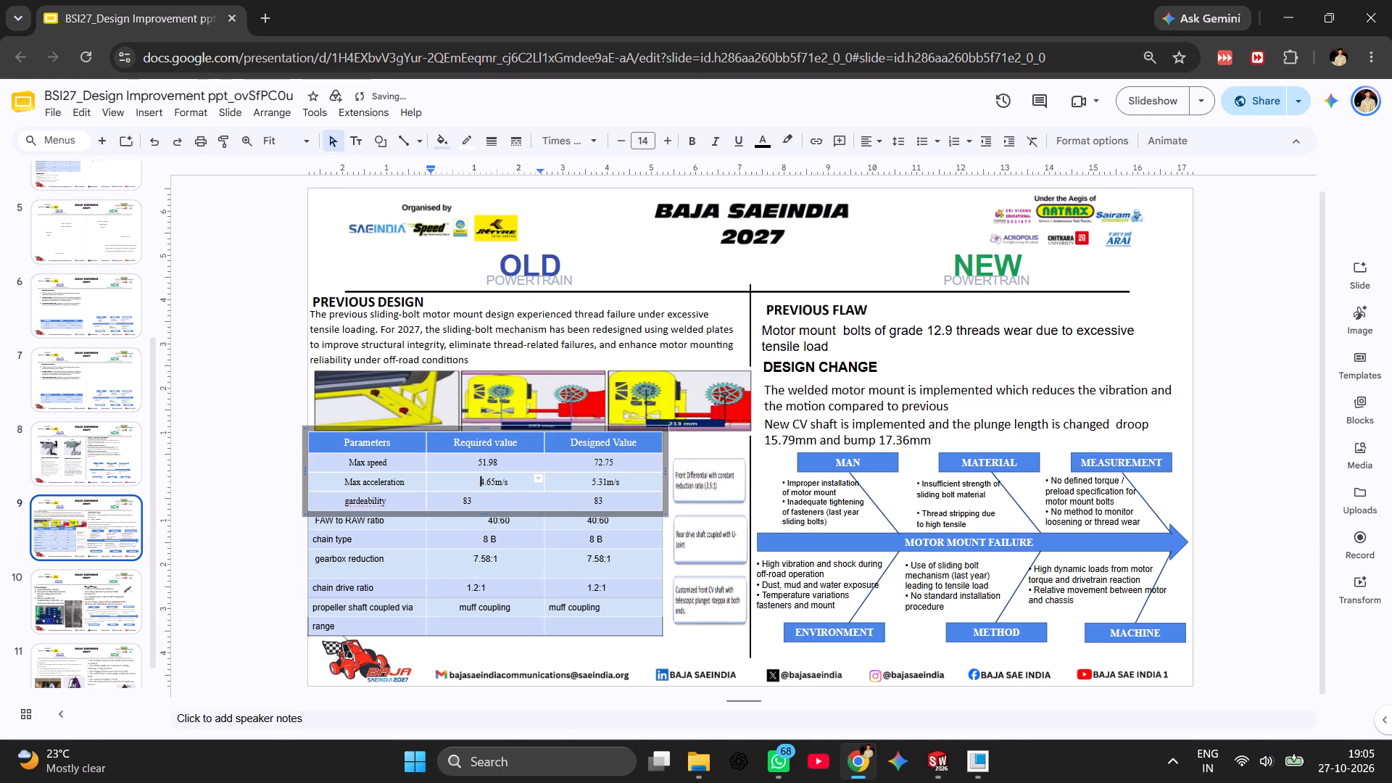
key(BackSpace)
key(BackSpace)
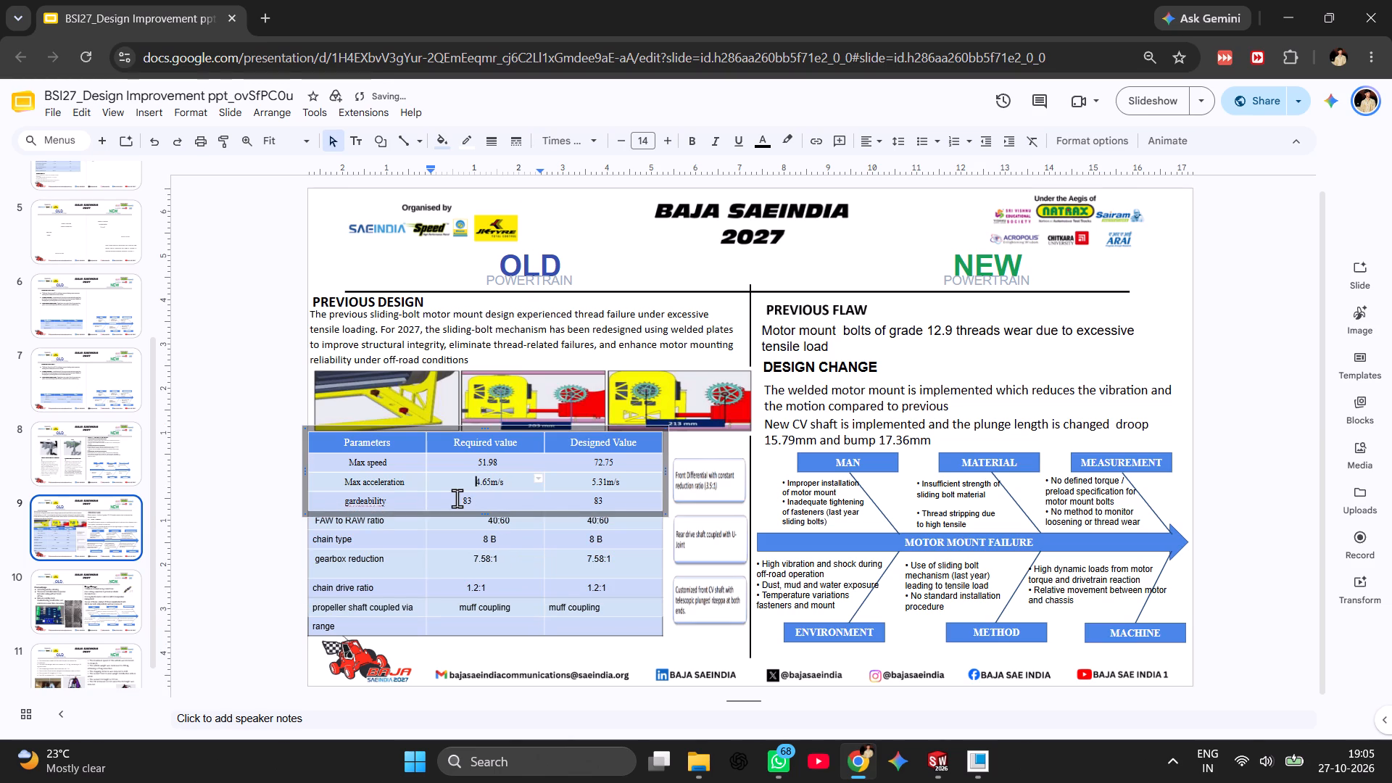
Add leading spaces before the required gardeability value to centre it under the Required Value heading.
click(464, 496)
click(457, 497)
key(space)
key(space)
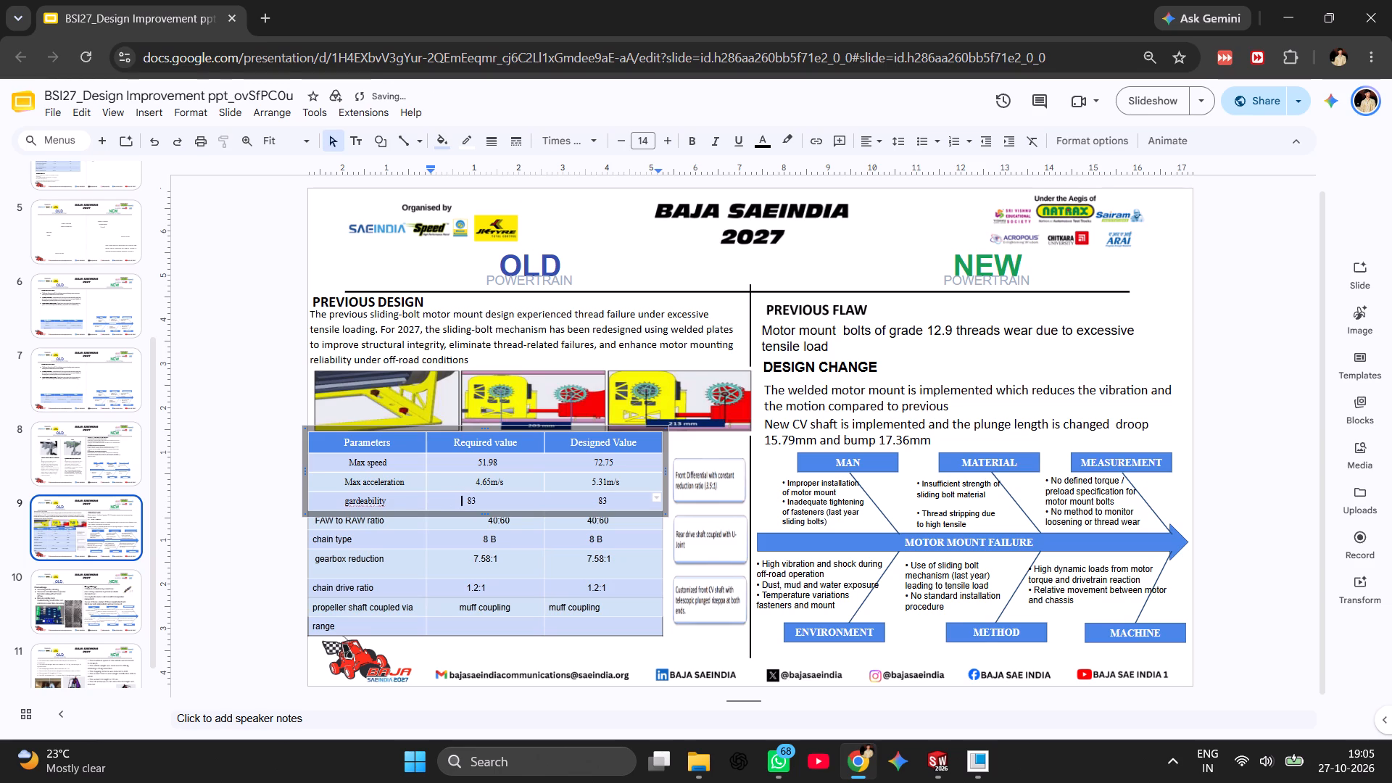
key(space)
key(space)
key(space)
key(space)
key(space)
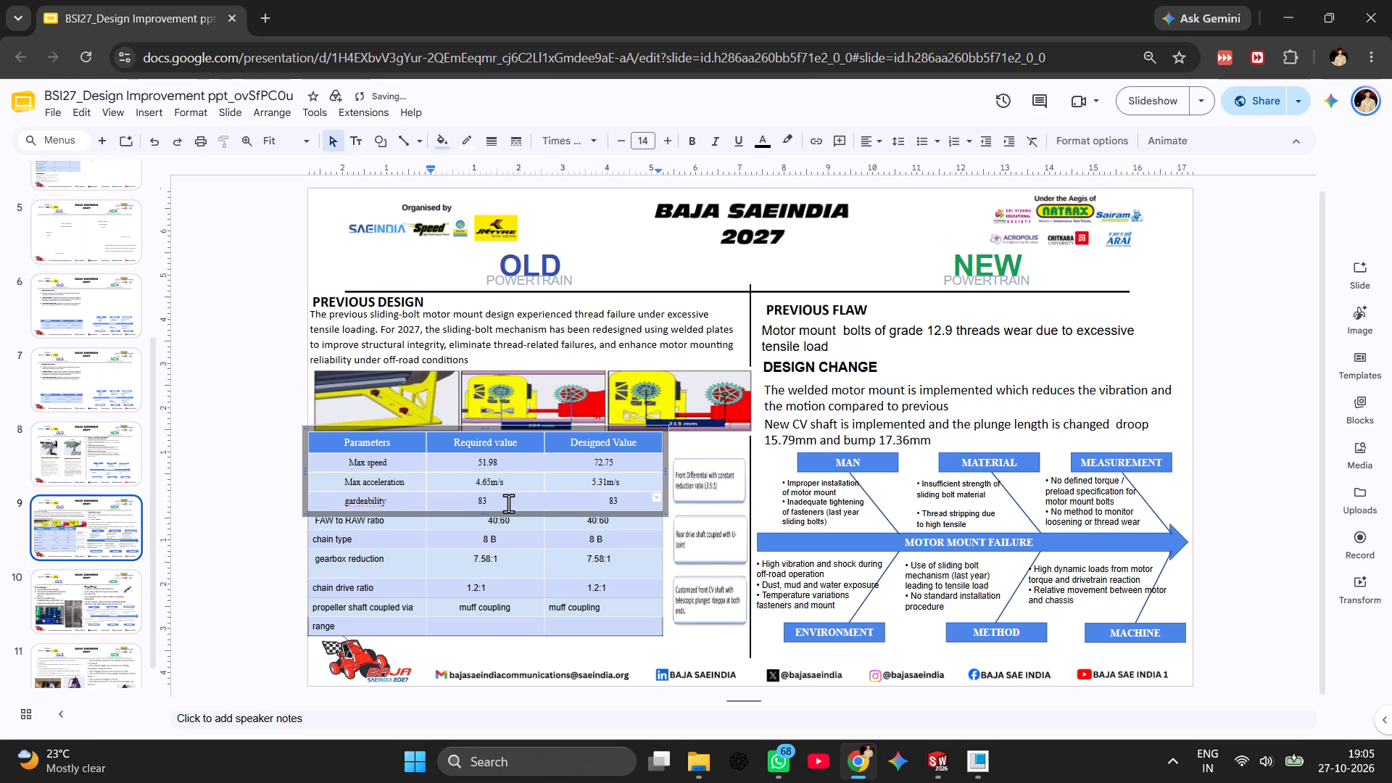
click(508, 503)
key(space)
key(space)
key(space)
key(space)
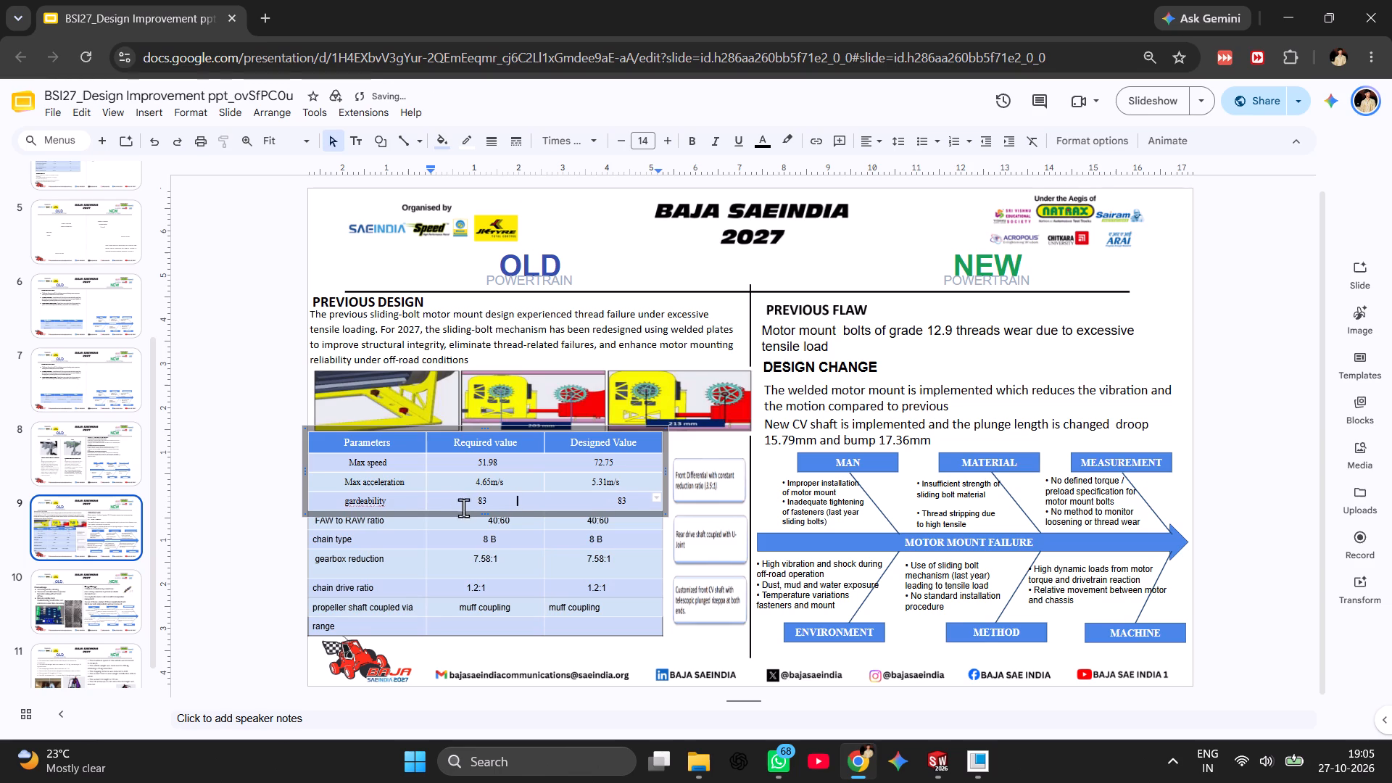
click(476, 500)
key(space)
key(space)
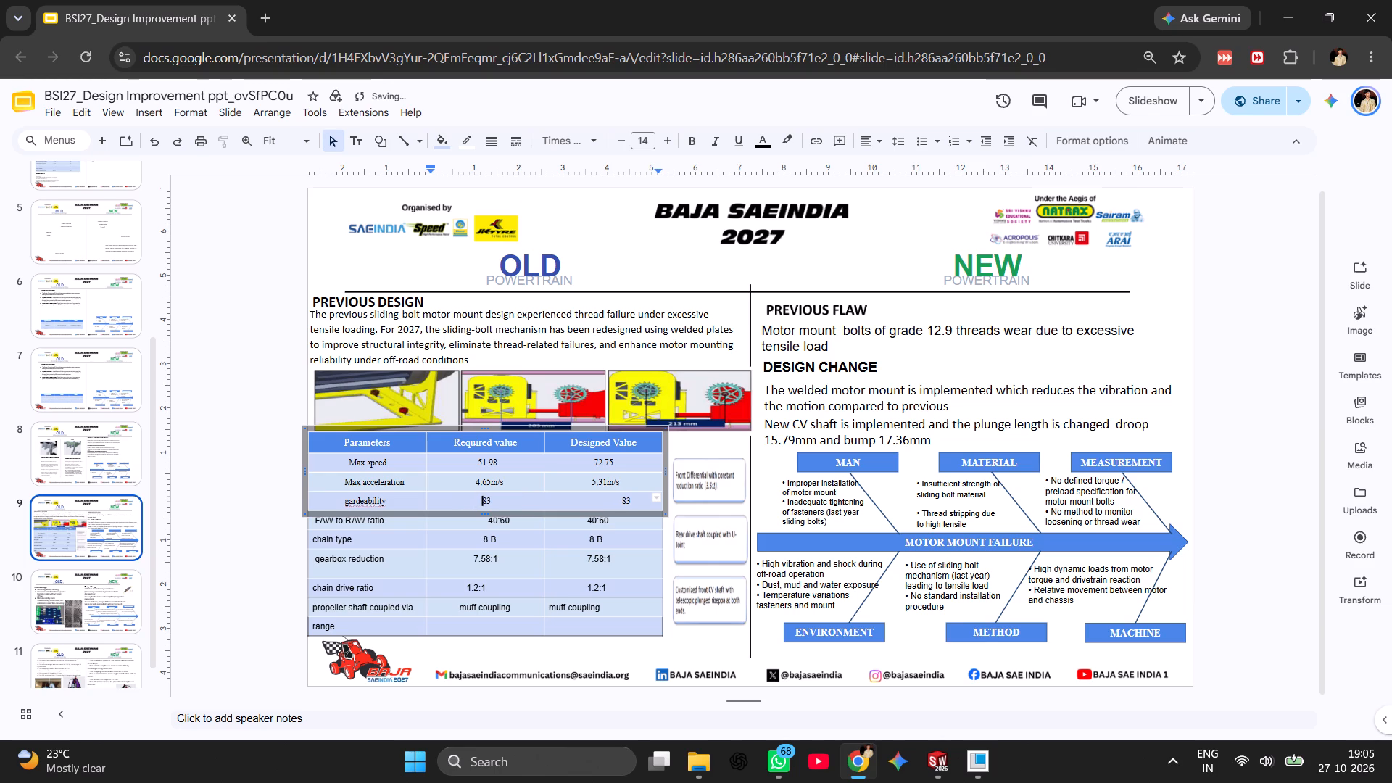
Remove the extra spaces before the designed gardeability value to realign it with the other designed values.
click(606, 496)
click(621, 505)
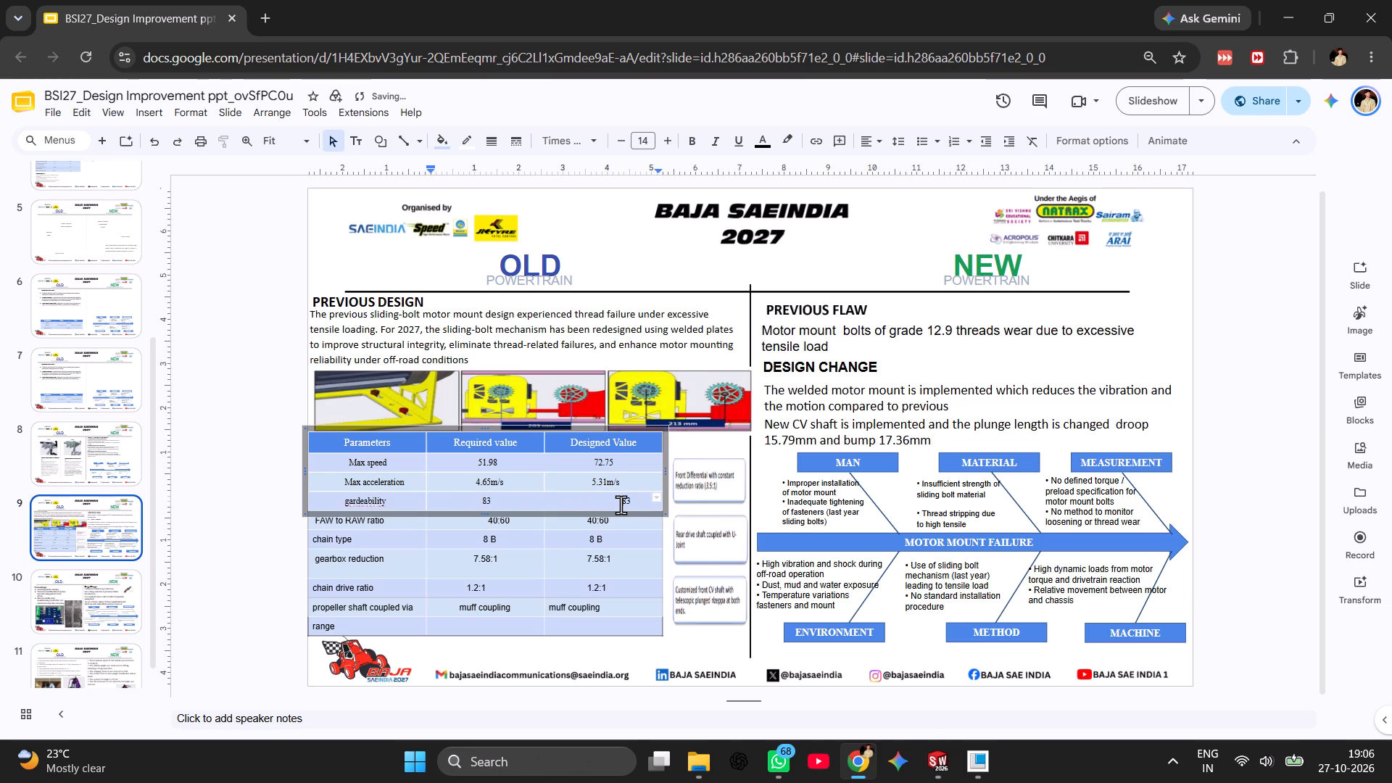
click(621, 505)
key(BackSpace)
key(BackSpace)
key(BackSpace)
key(BackSpace)
key(BackSpace)
key(BackSpace)
key(BackSpace)
key(BackSpace)
key(BackSpace)
key(BackSpace)
key(BackSpace)
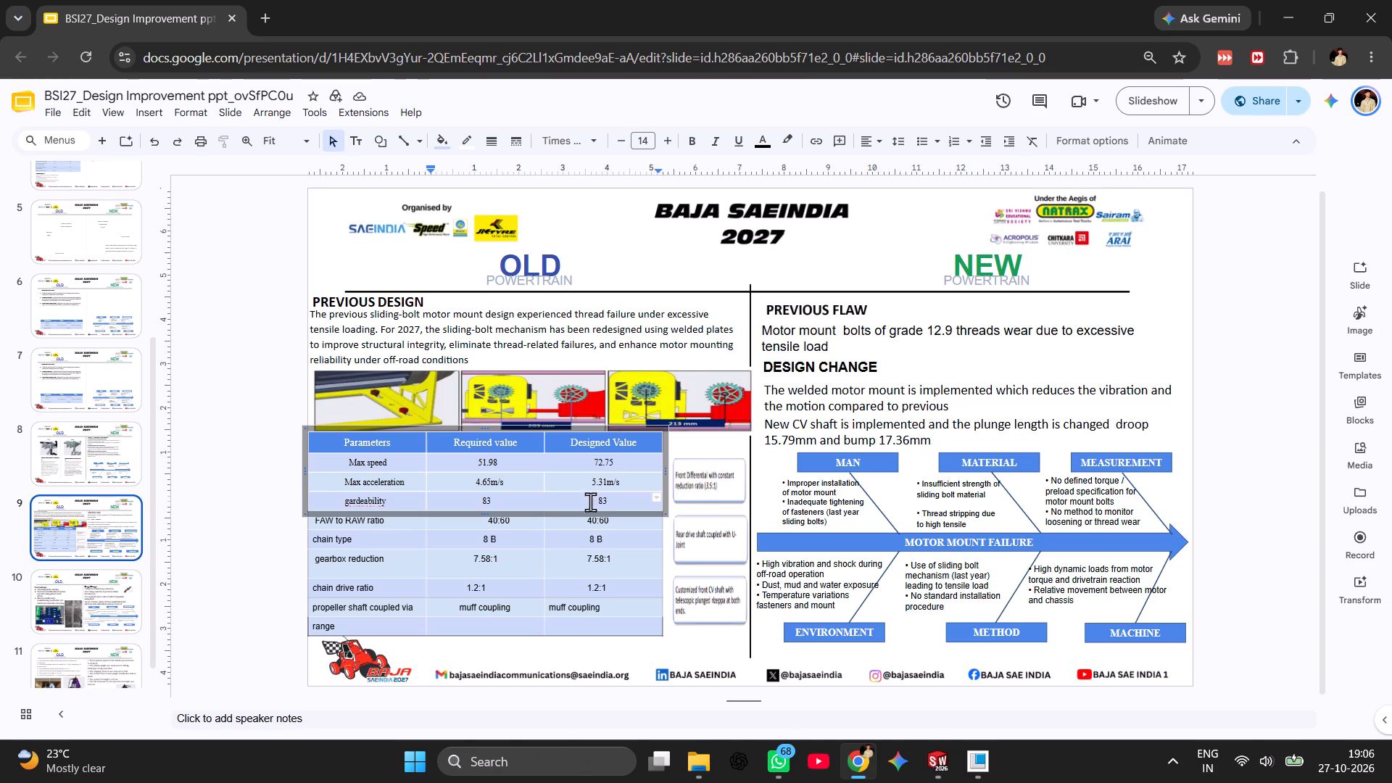
Remove leading spaces before the required FAW to RAW ratio value to centre it in the Required Value column.
double_click(484, 523)
click(476, 521)
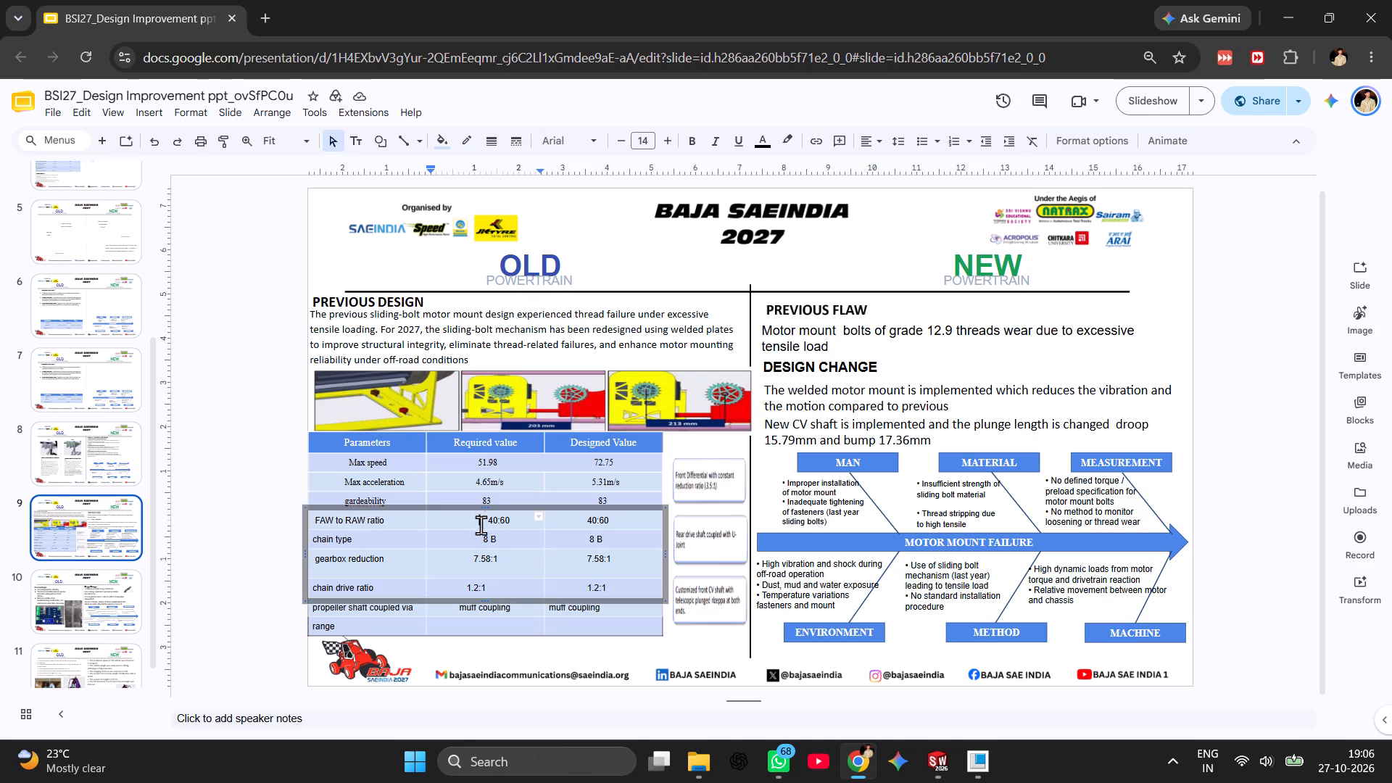
key(BackSpace)
key(BackSpace)
key(BackSpace)
key(BackSpace)
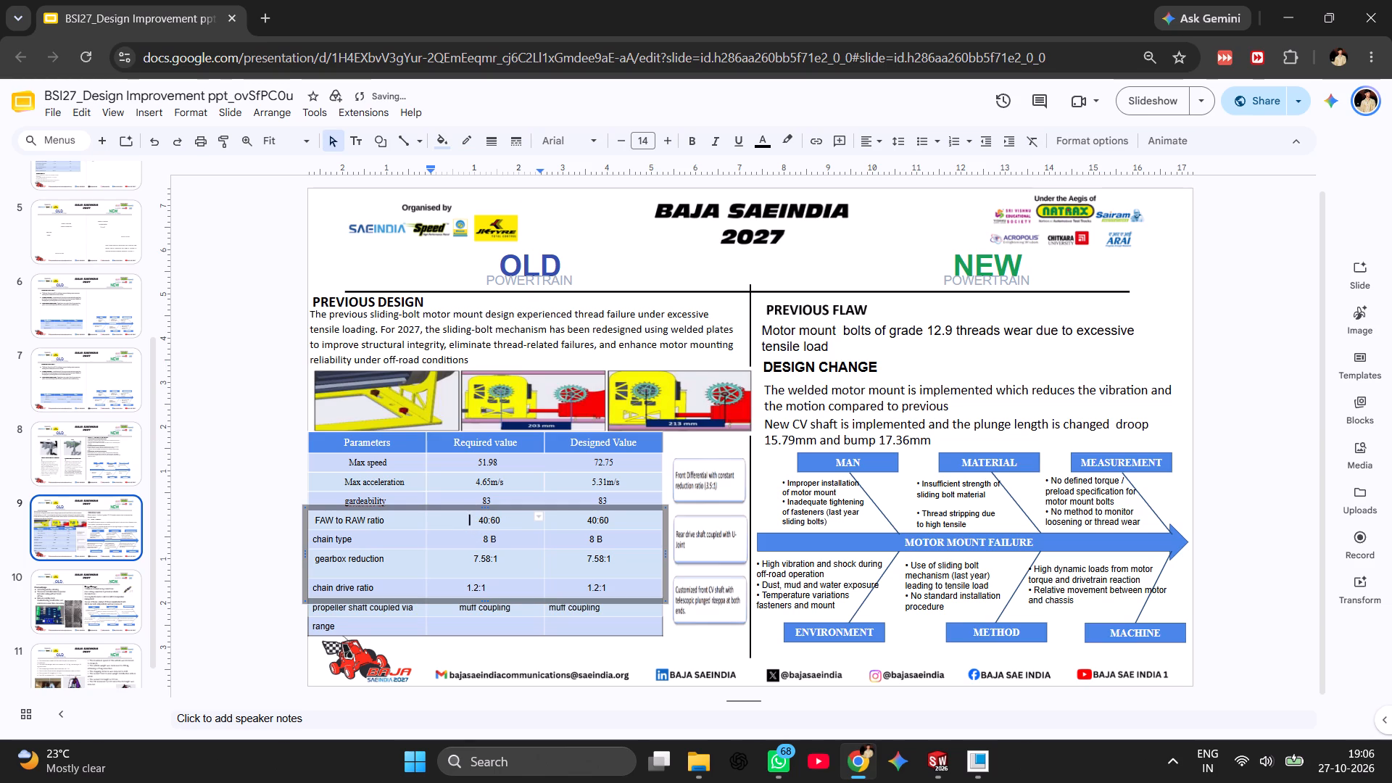
Remove one leading space each before the required FAW to RAW ratio and required chain type values.
key(BackSpace)
click(478, 536)
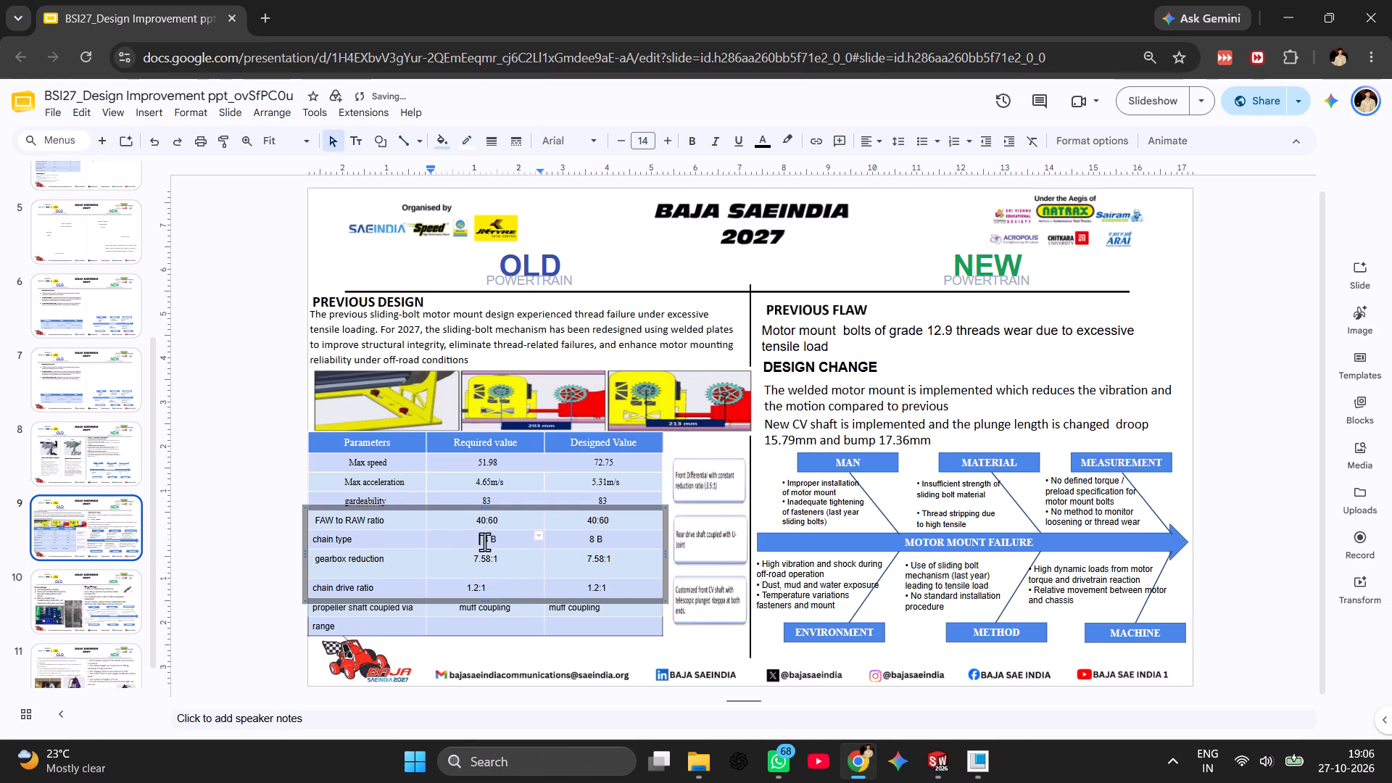
key(BackSpace)
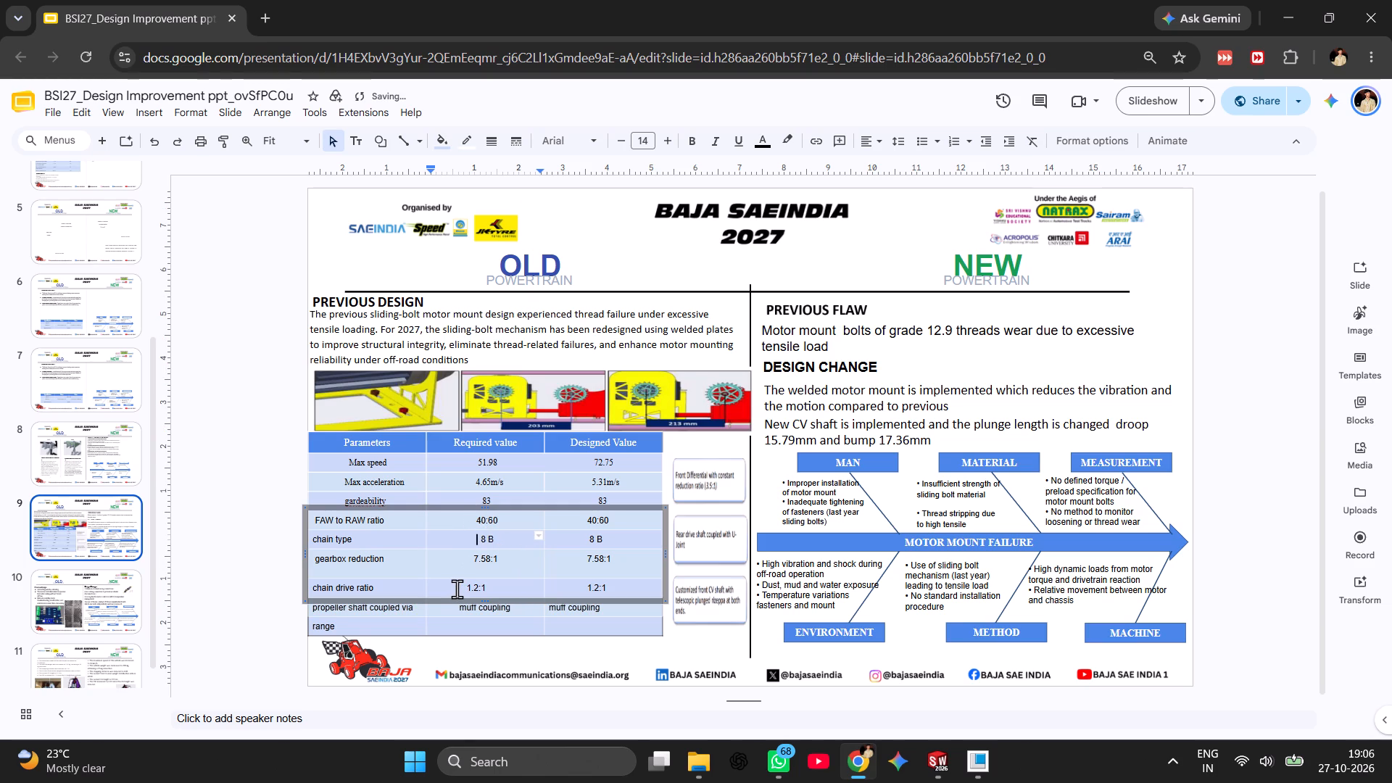
Adjust the leading spaces before the required chain drive ratio value to align it with the required values above.
click(457, 589)
key(space)
key(space)
key(space)
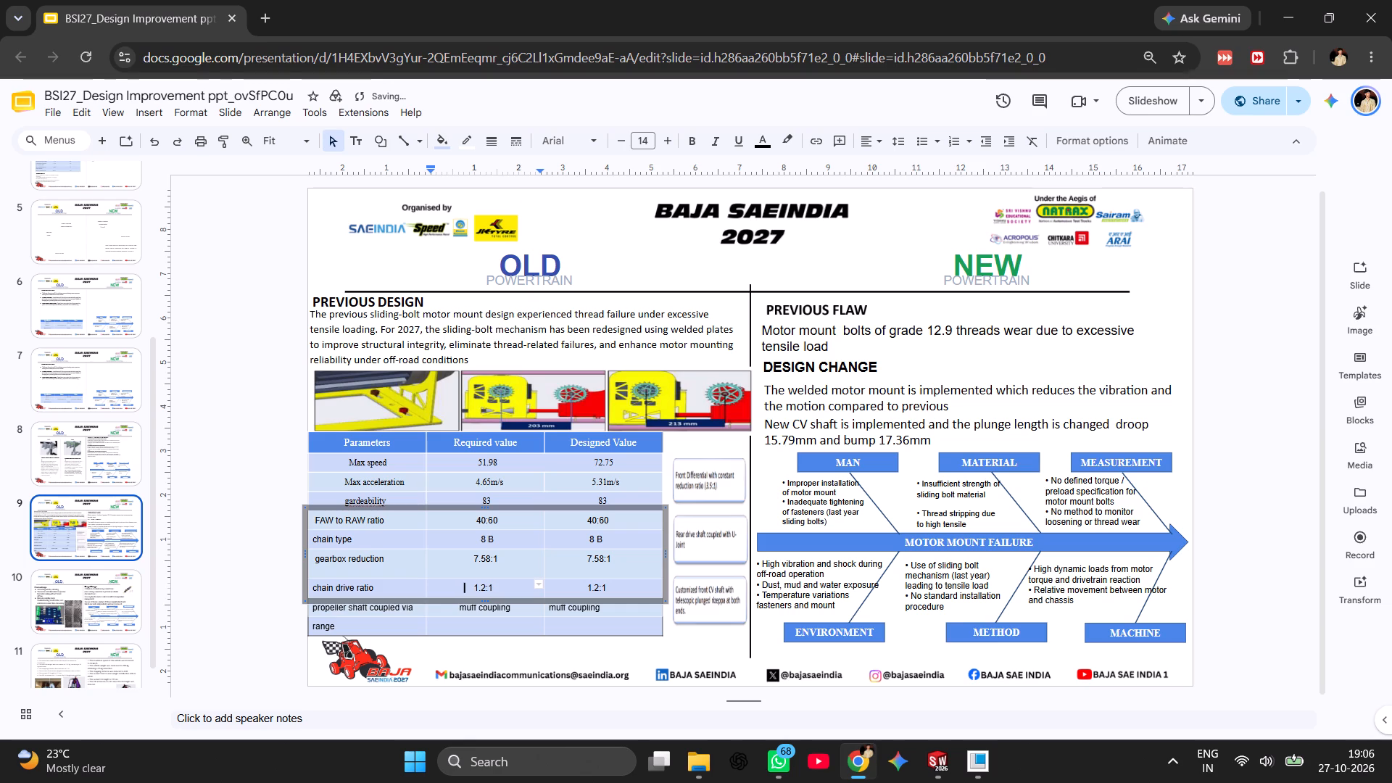
key(space)
key(space)
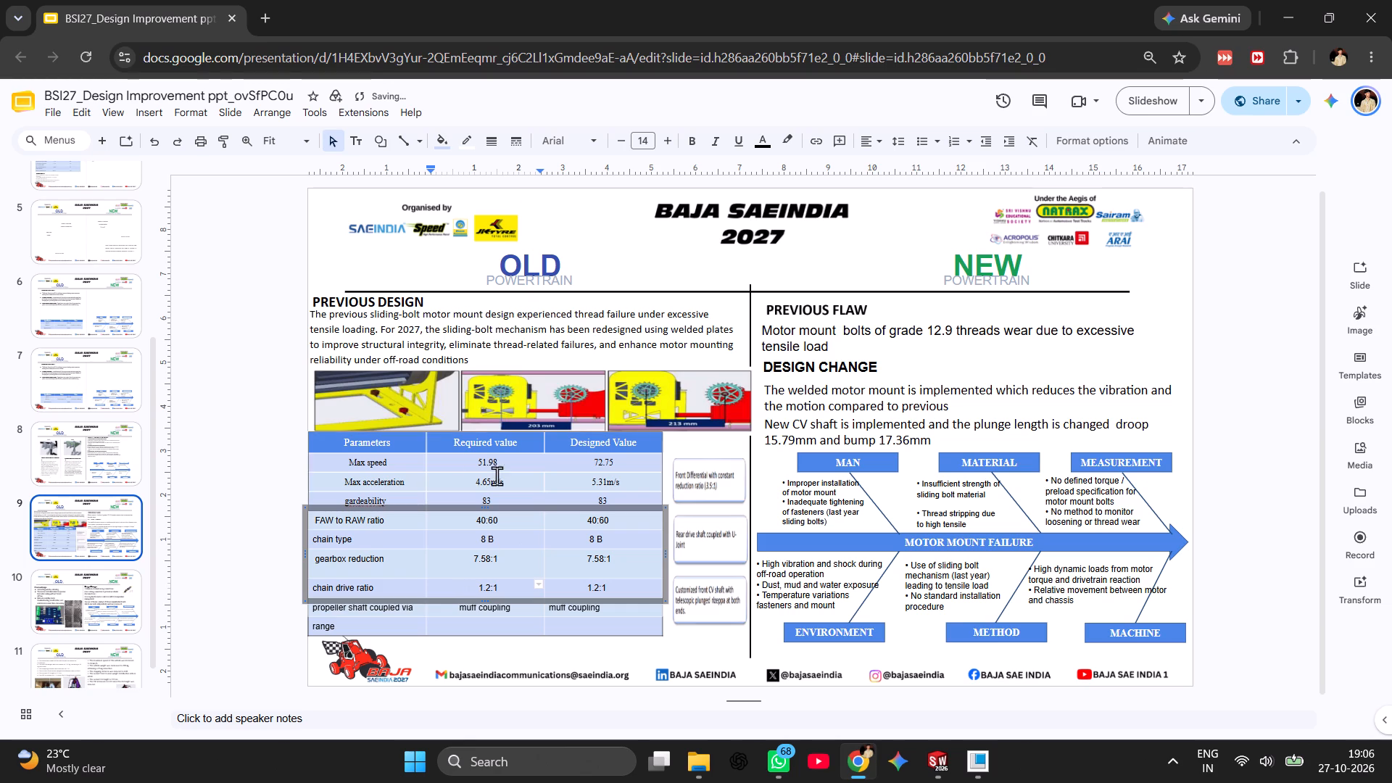
click(281, 490)
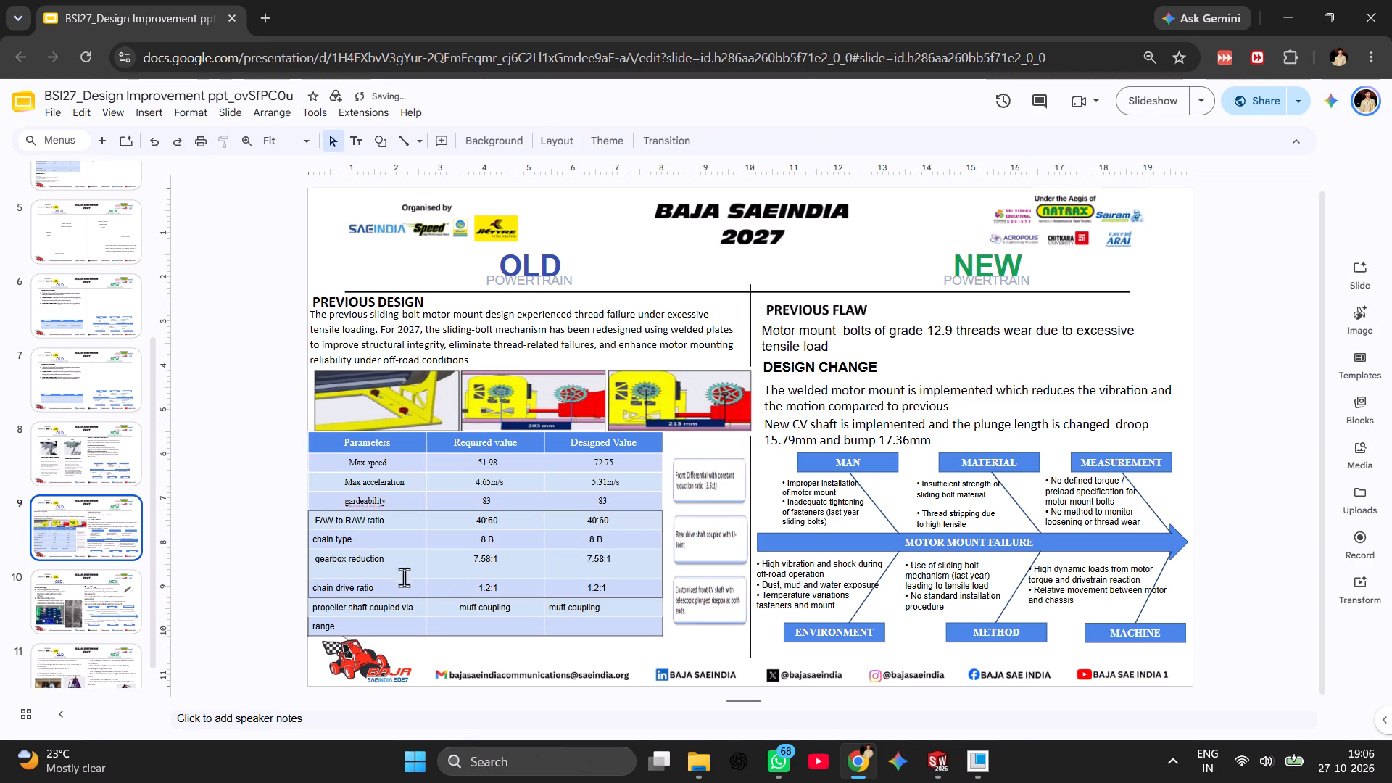
click(472, 589)
key(BackSpace)
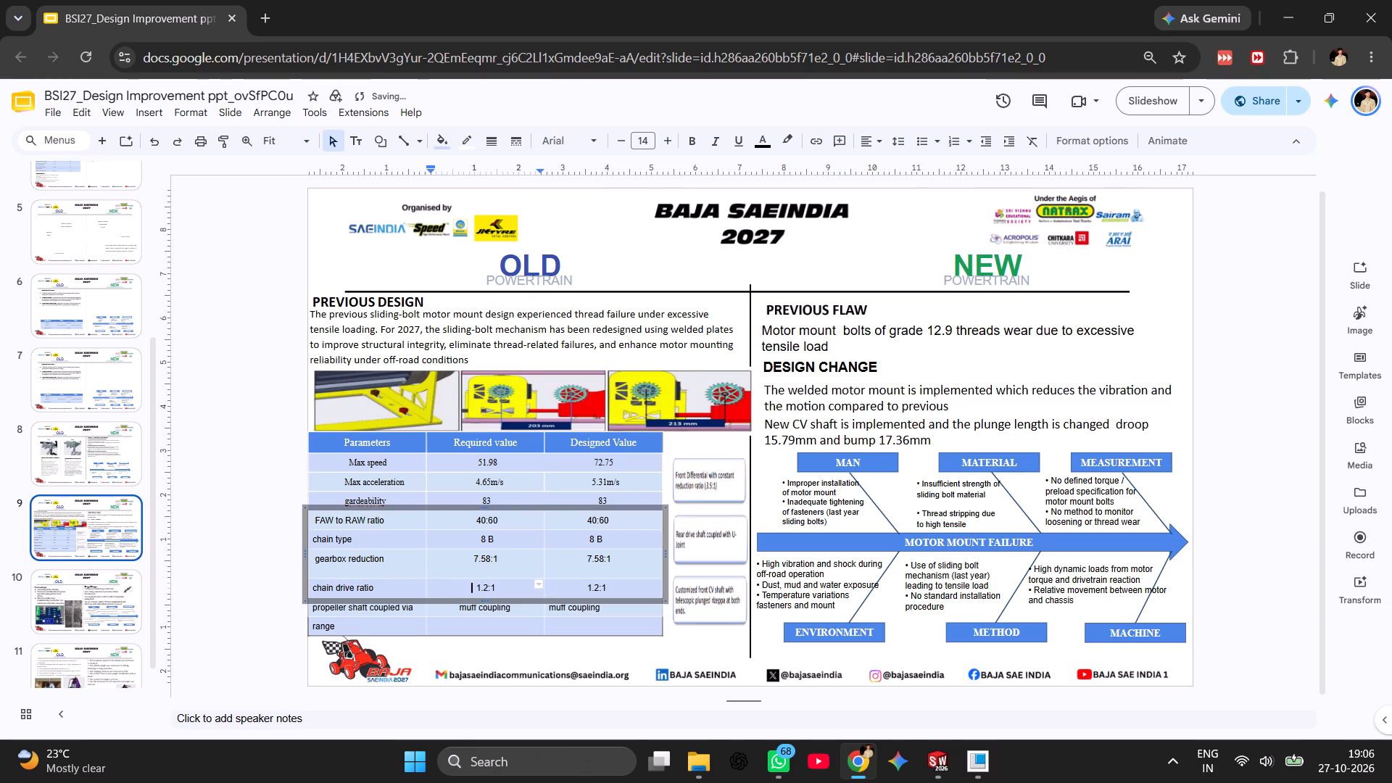
key(BackSpace)
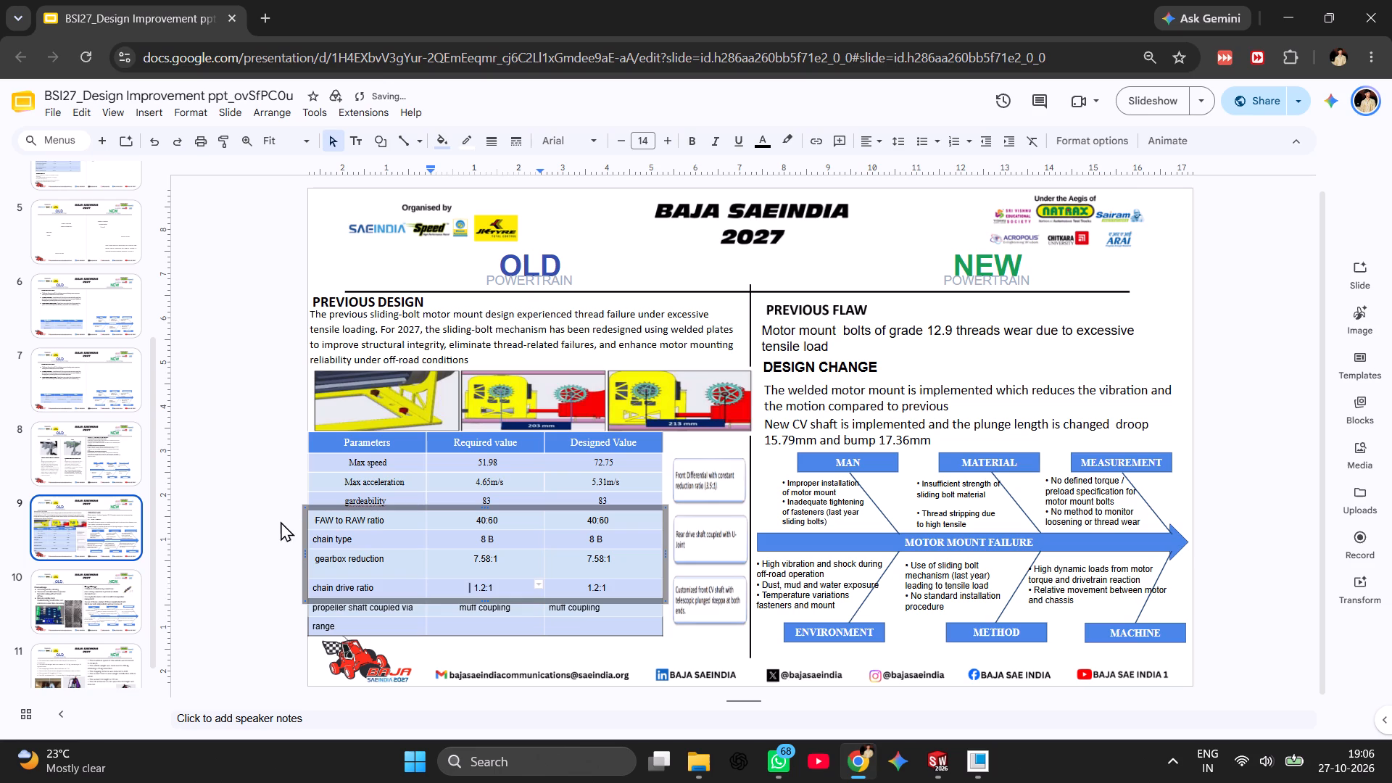
click(273, 518)
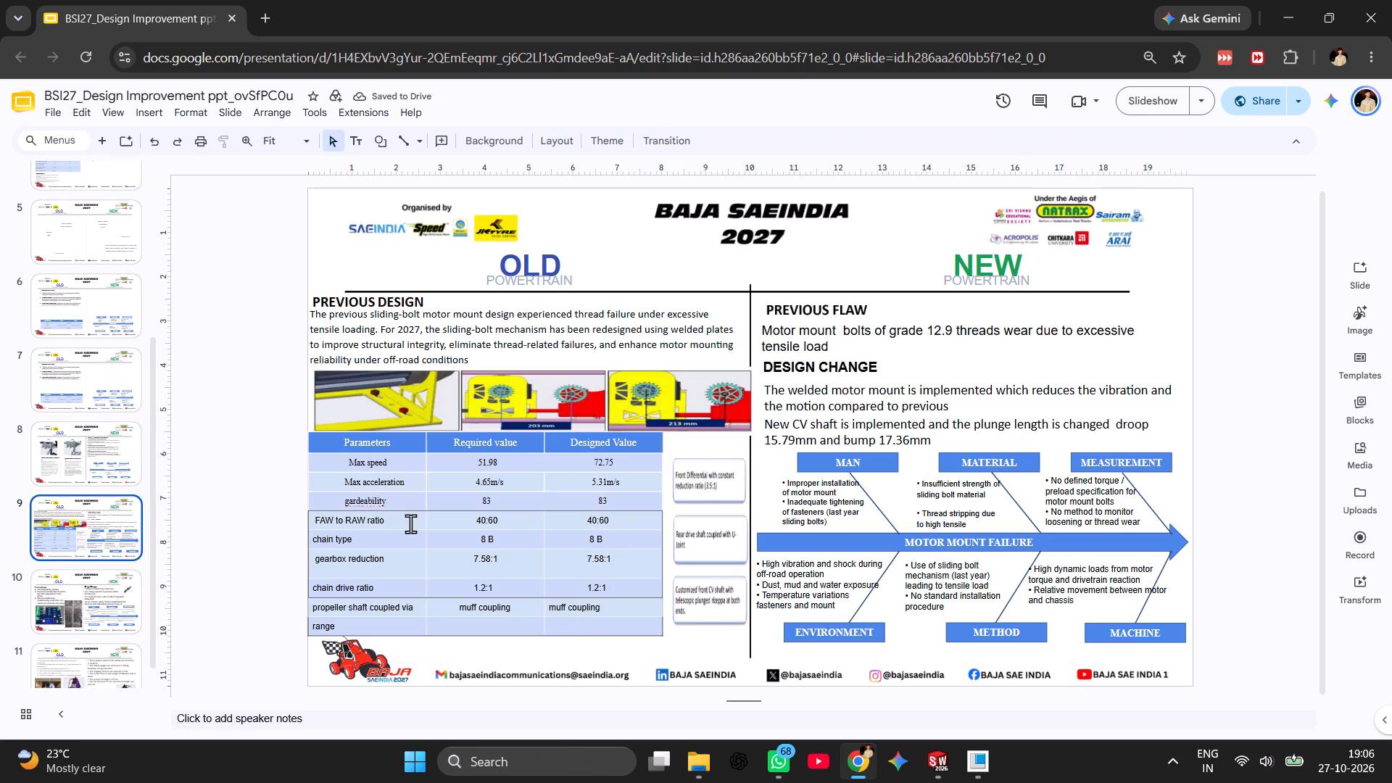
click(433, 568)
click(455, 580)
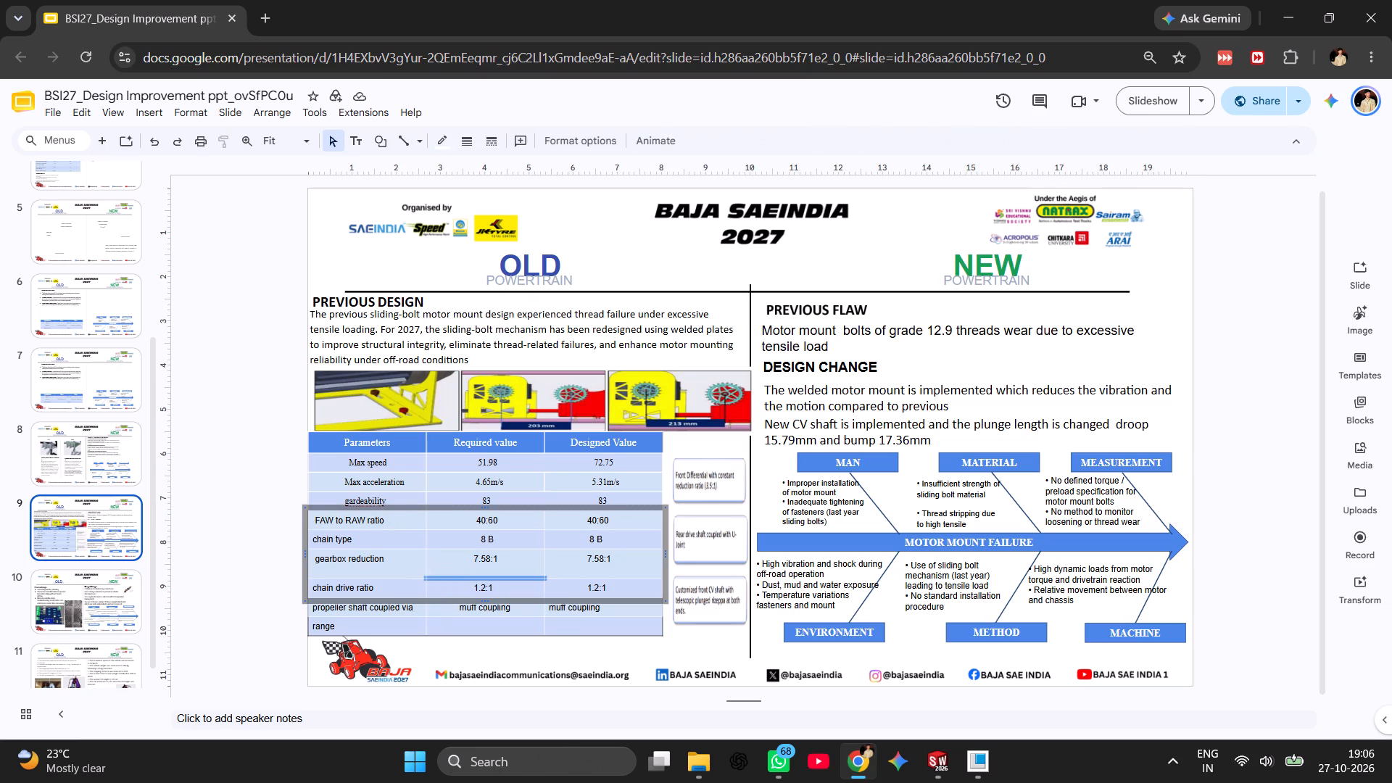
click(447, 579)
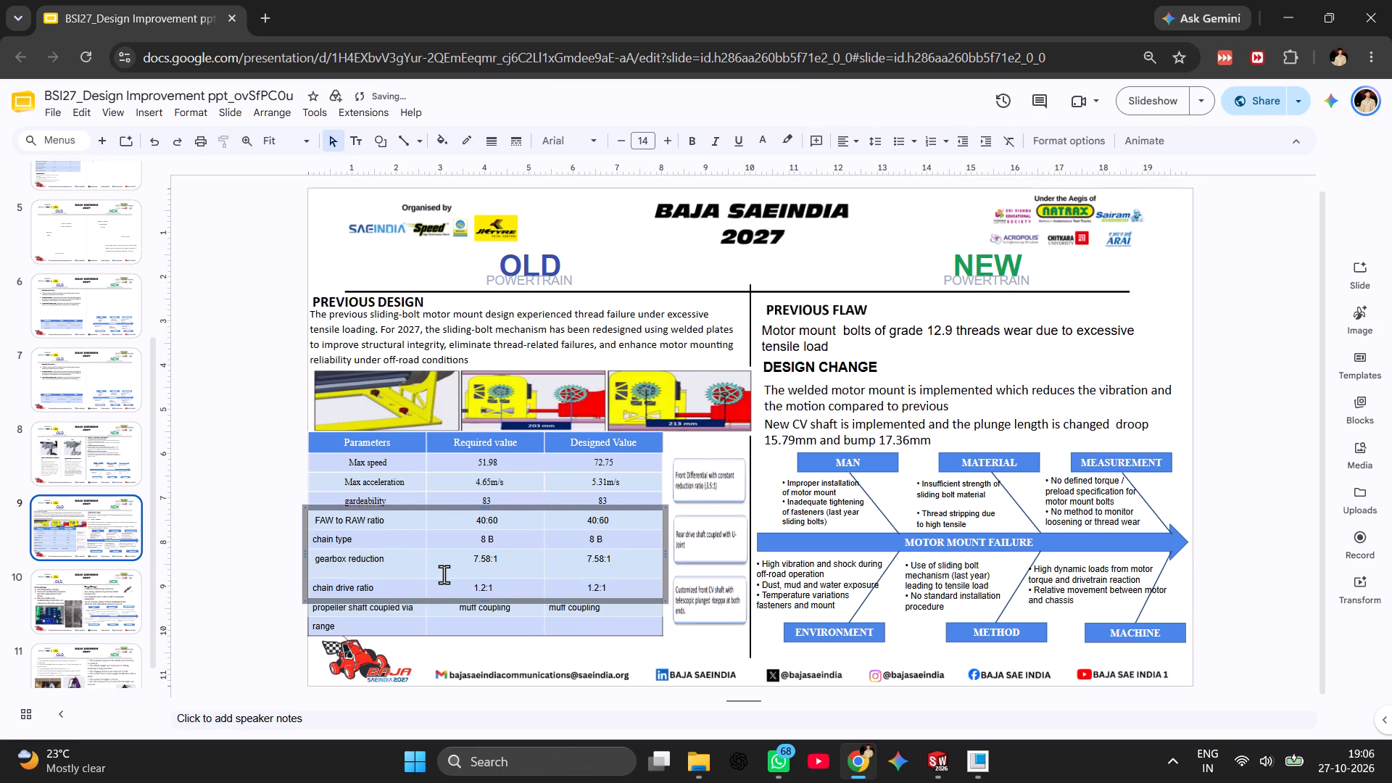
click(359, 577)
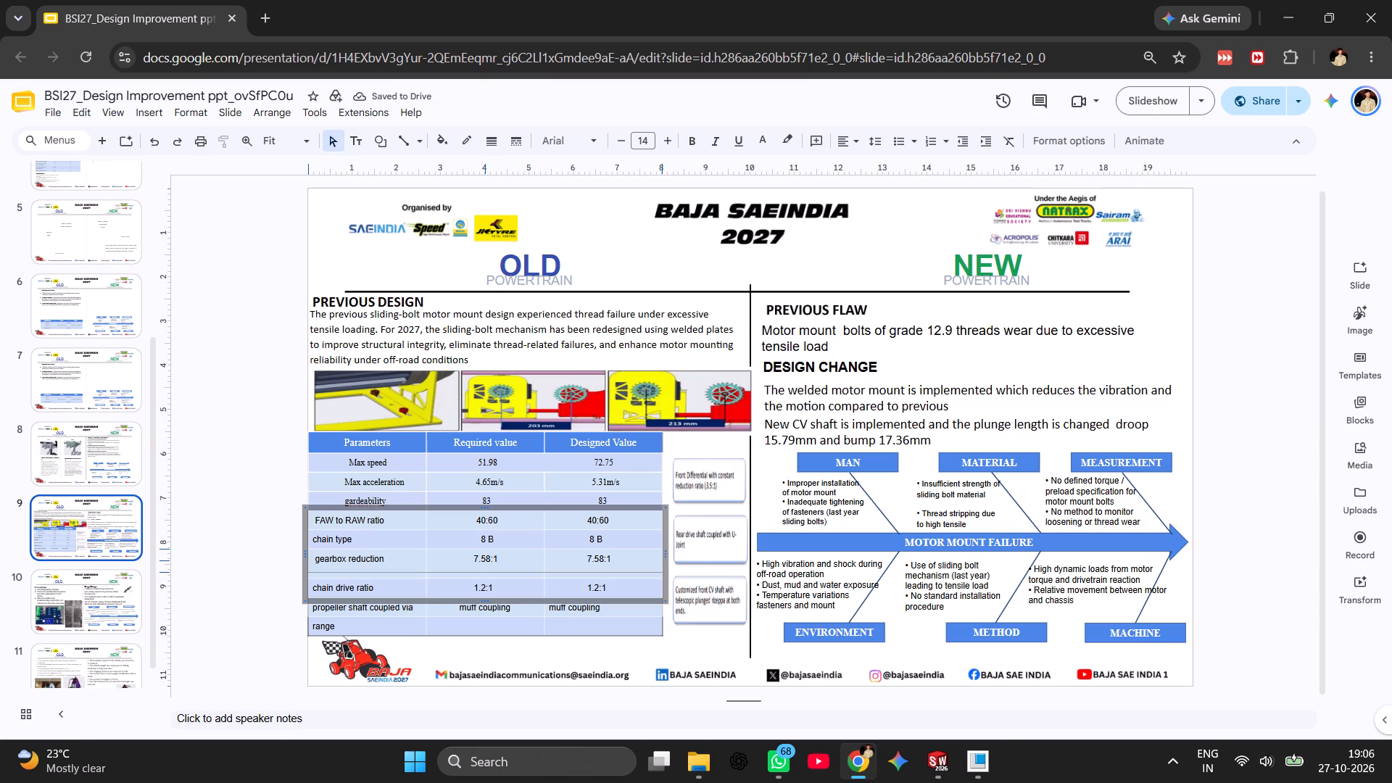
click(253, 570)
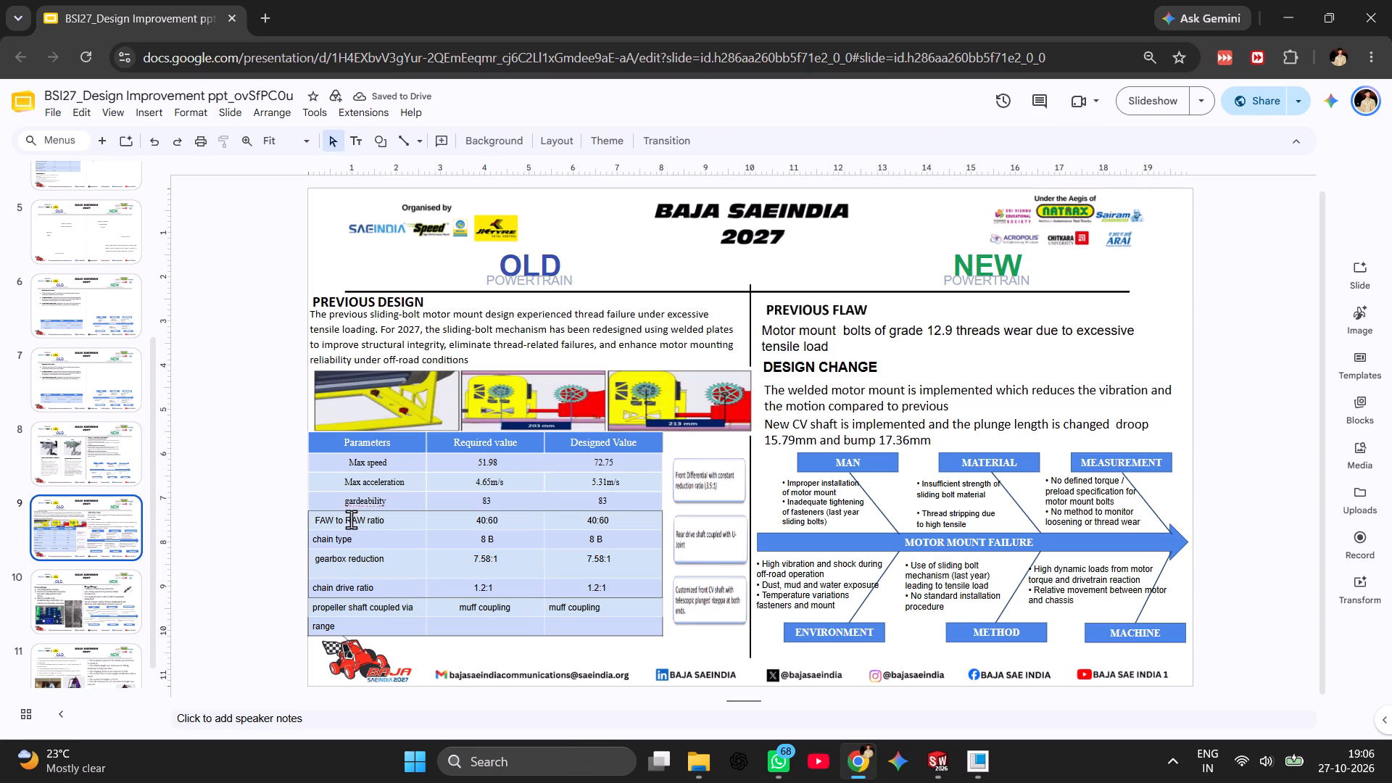
Set the font size of the gardeability label in the Parameters column to 16.
click(395, 500)
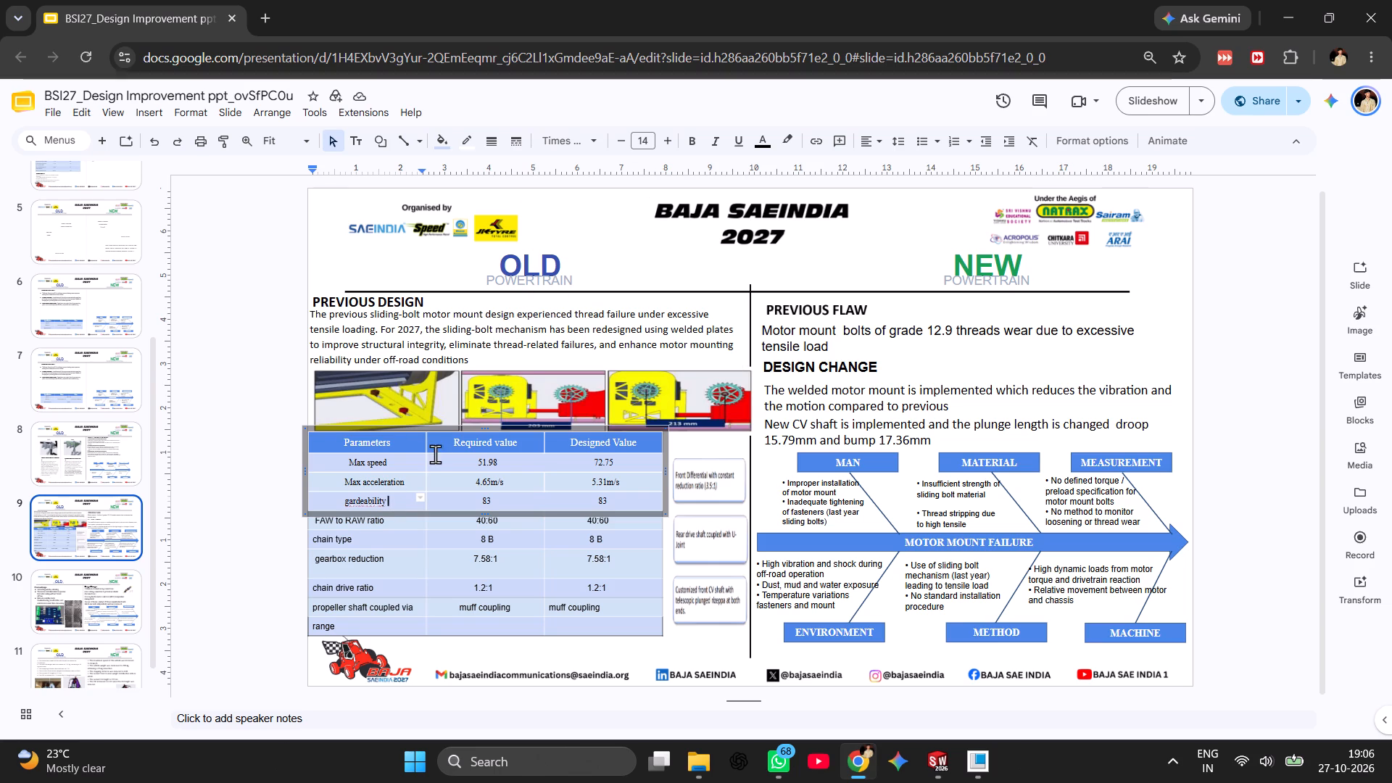
drag(403, 501, 333, 507)
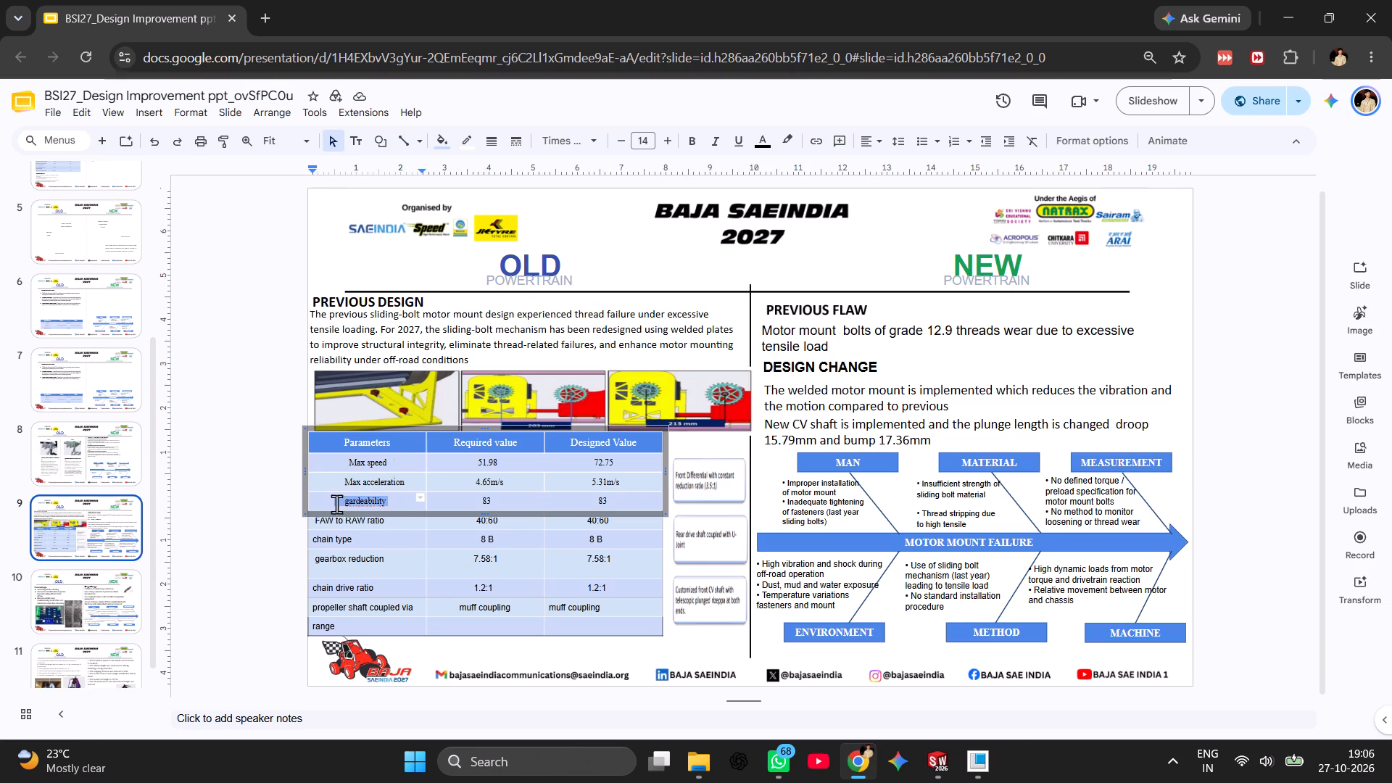
click(664, 138)
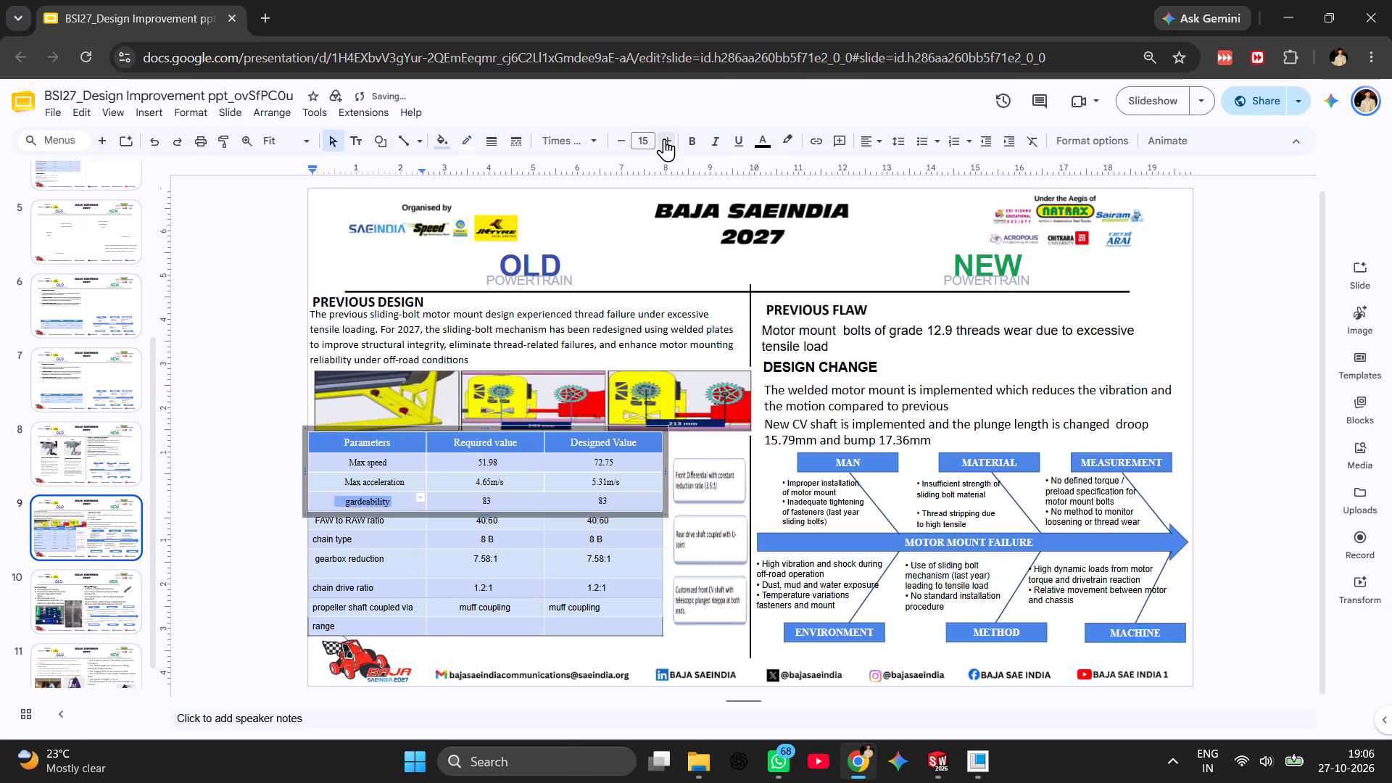
click(664, 138)
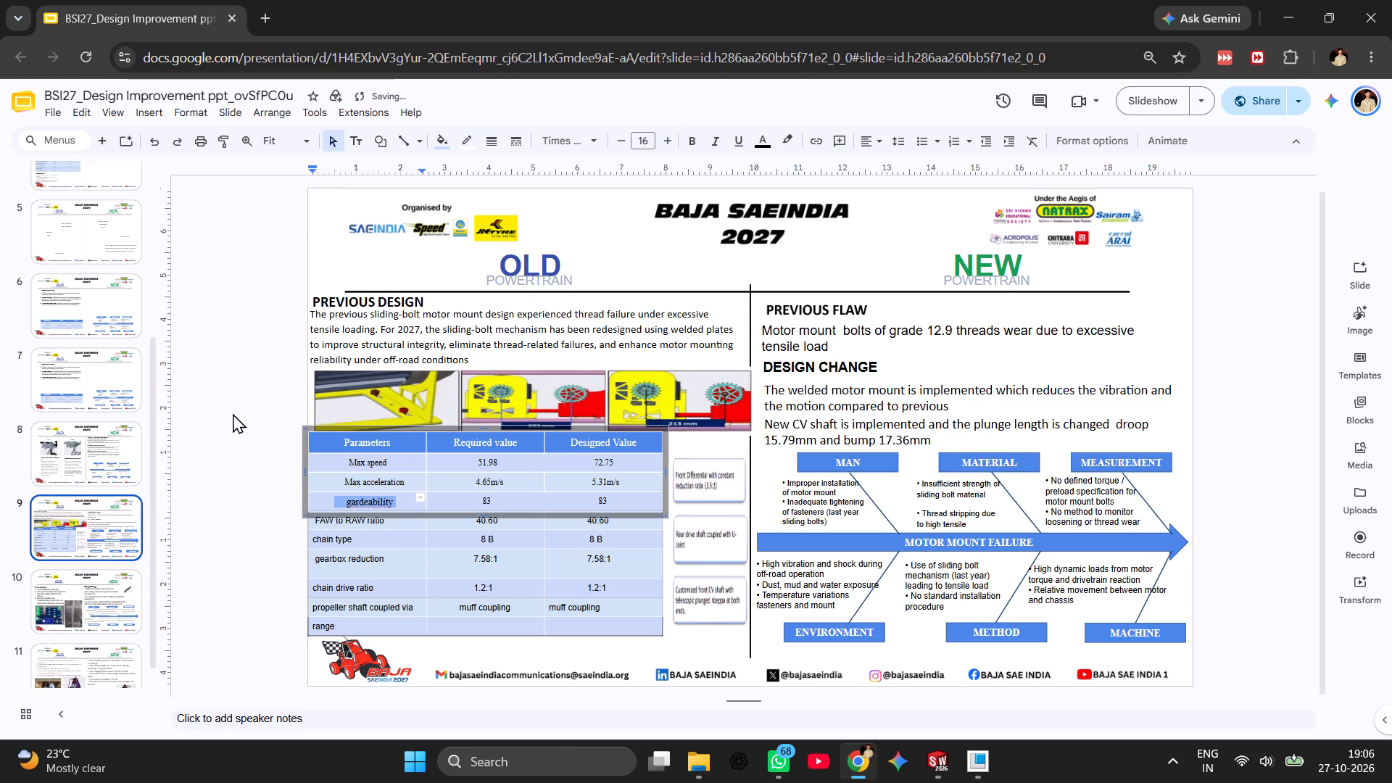
click(233, 413)
Set the font size of the Max acceleration label in the Parameters column to 15.
drag(414, 483, 344, 481)
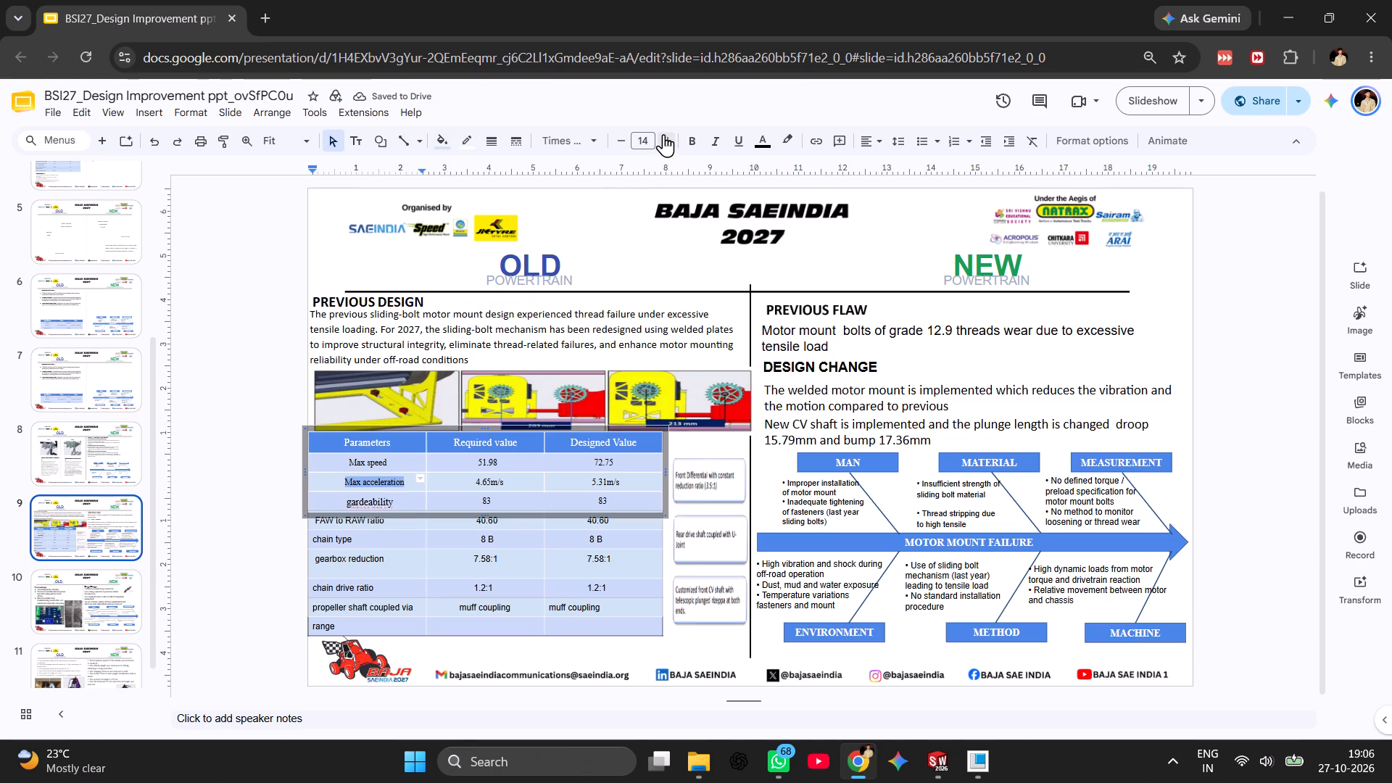
click(663, 134)
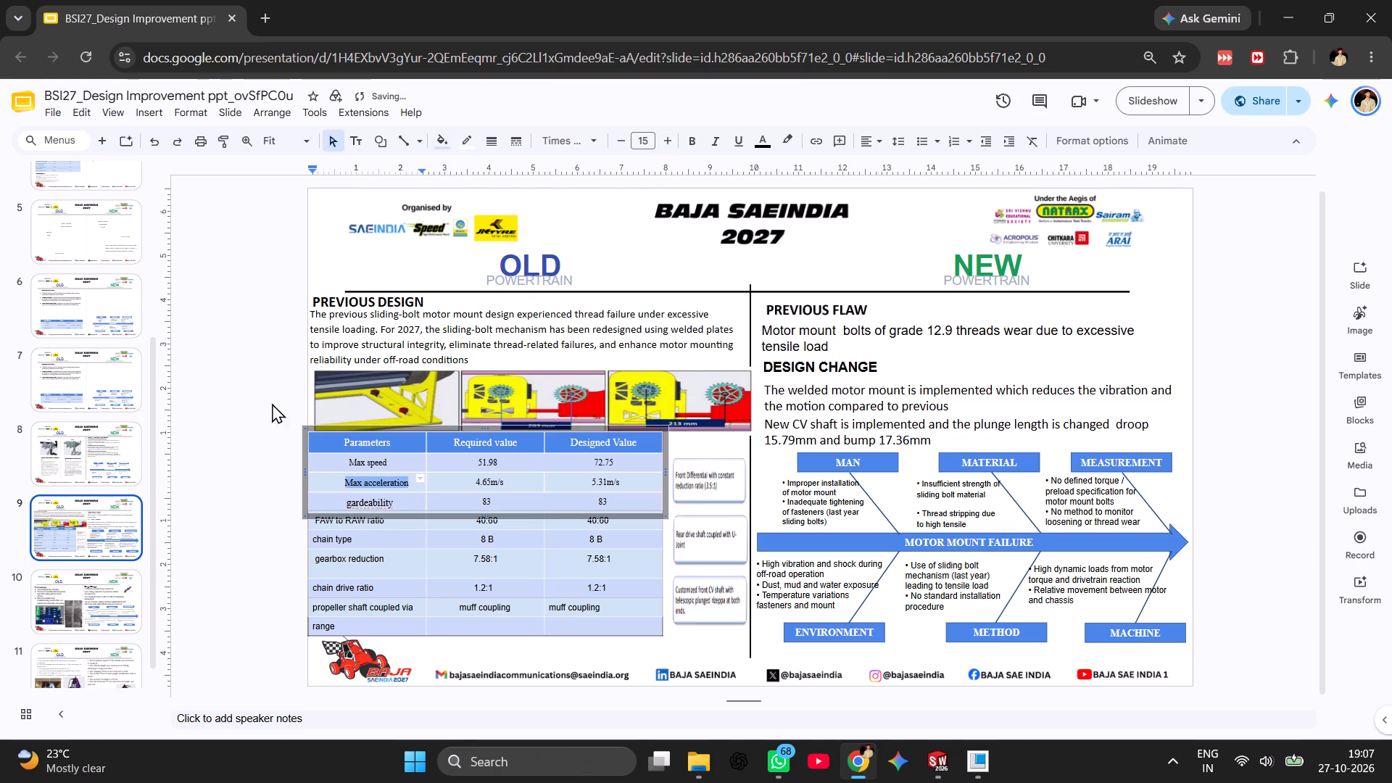
click(253, 414)
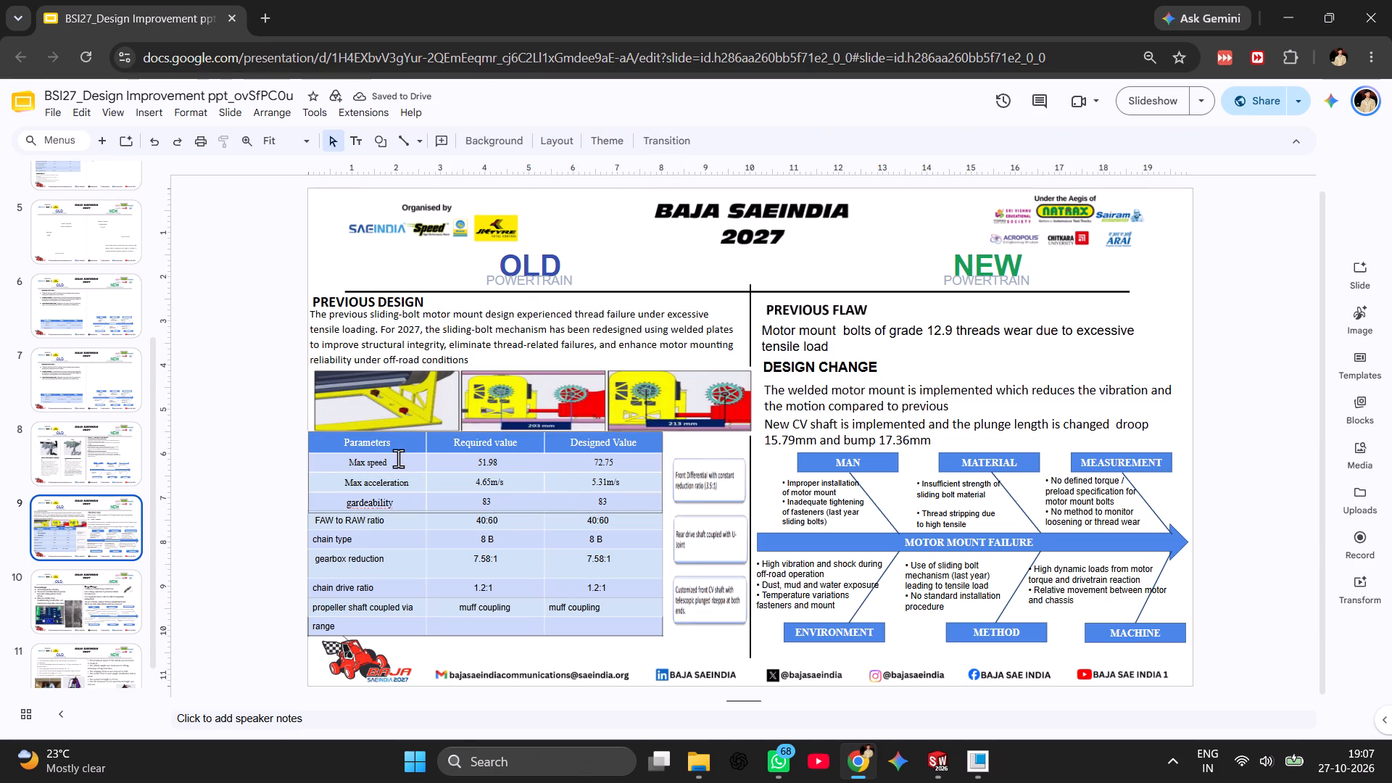
Enlarge the Max speed label's text by two font sizes and reduce it again by one.
drag(398, 458, 344, 460)
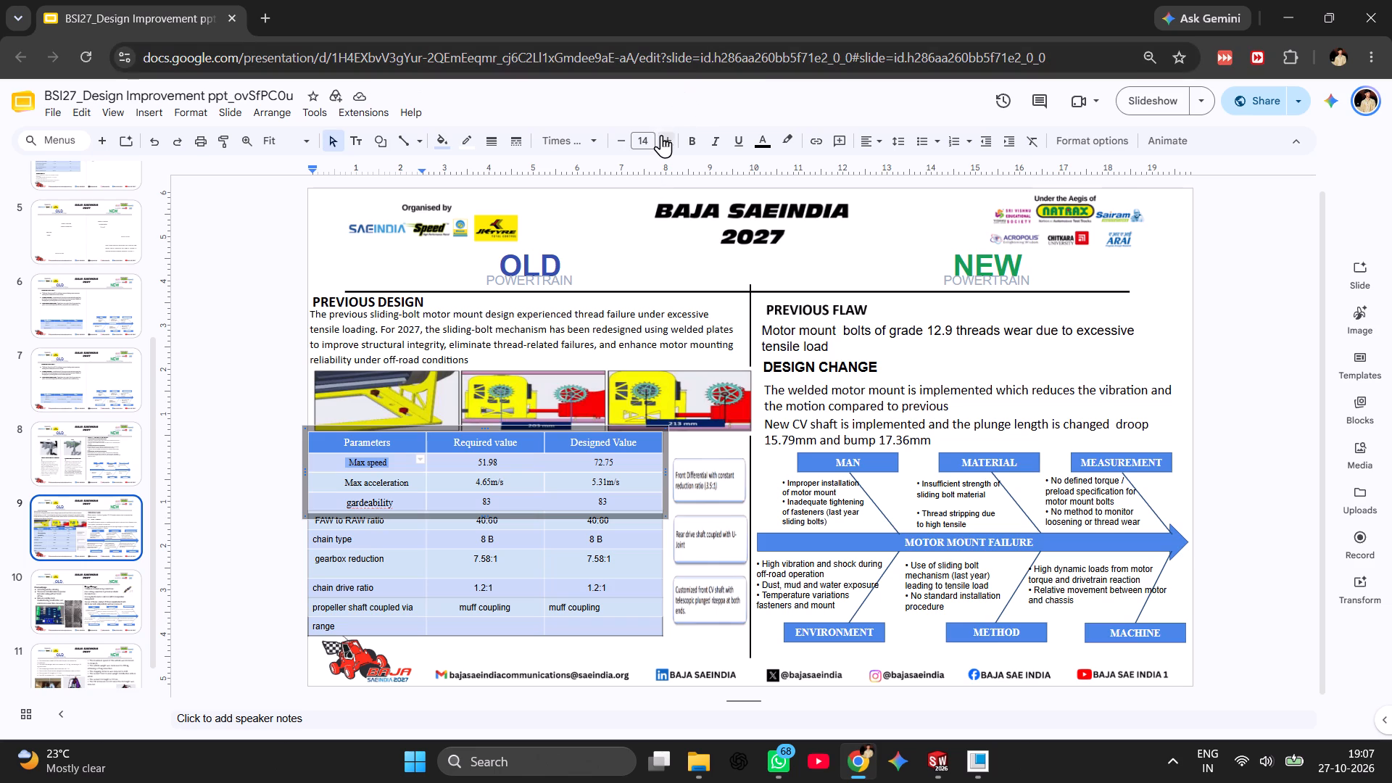
double_click(664, 140)
click(243, 391)
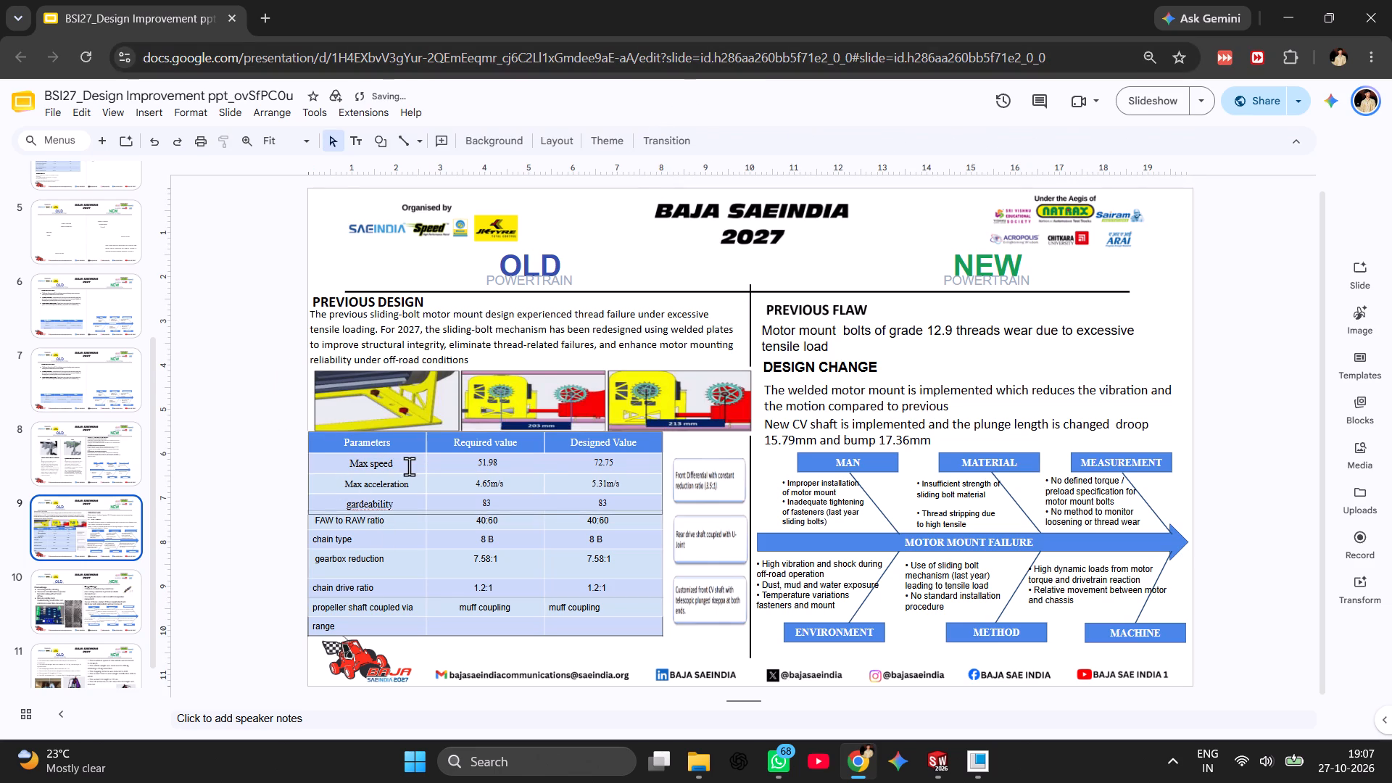
drag(409, 466, 334, 463)
click(611, 141)
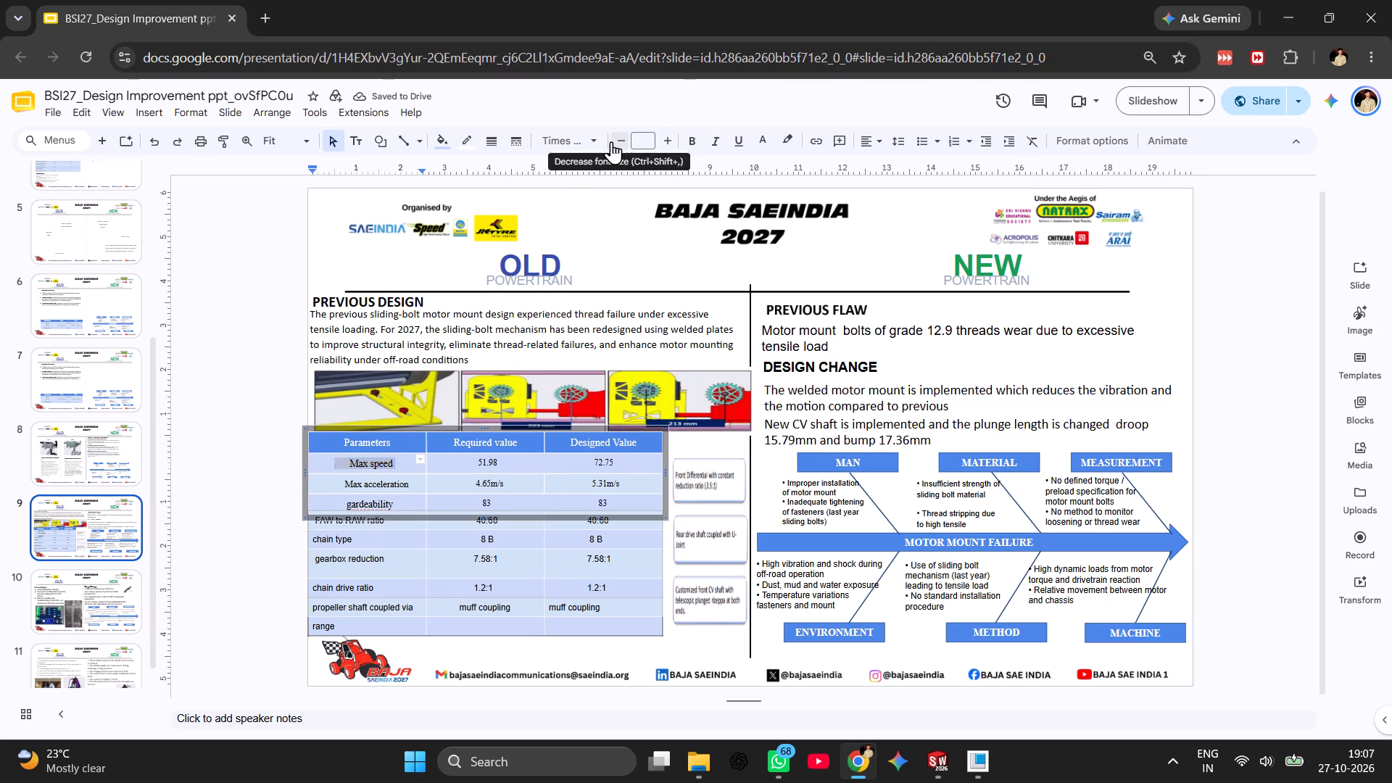
click(212, 366)
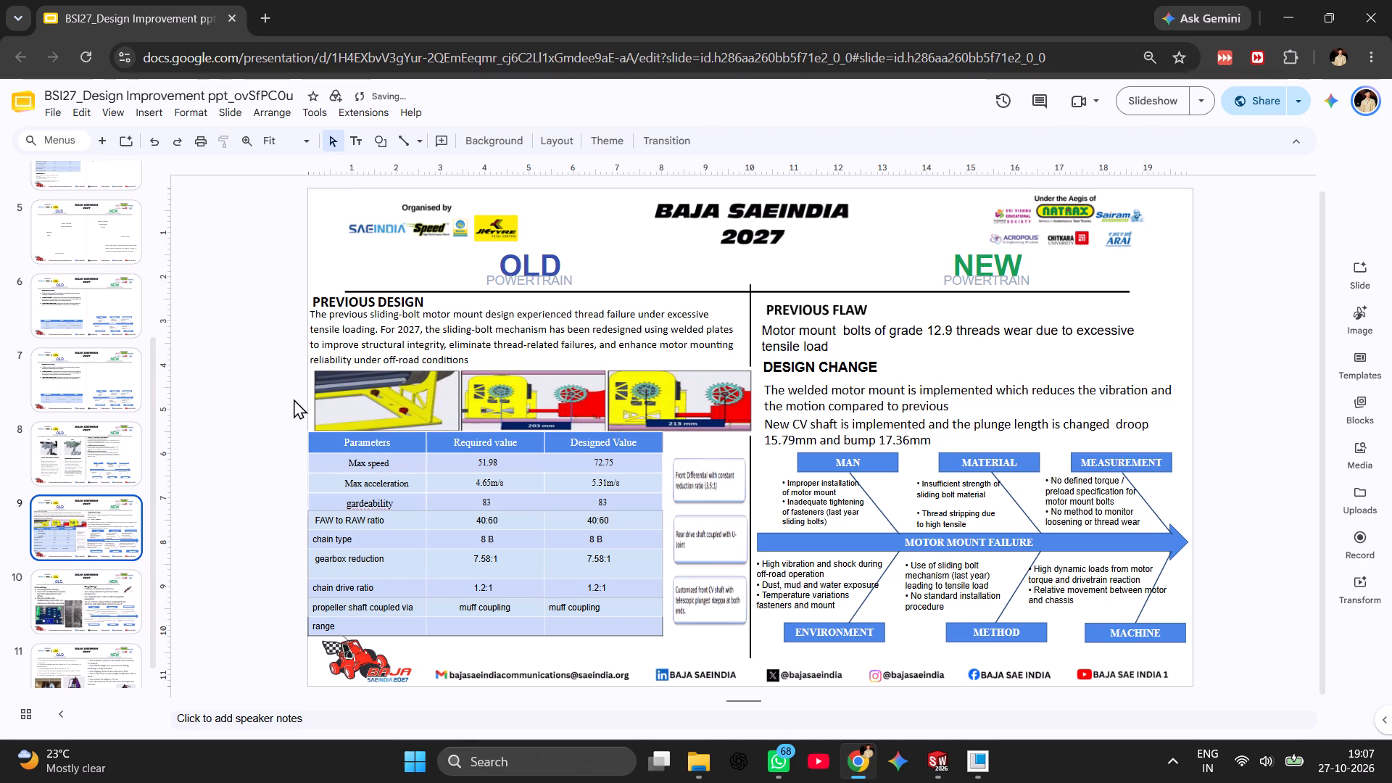
click(275, 587)
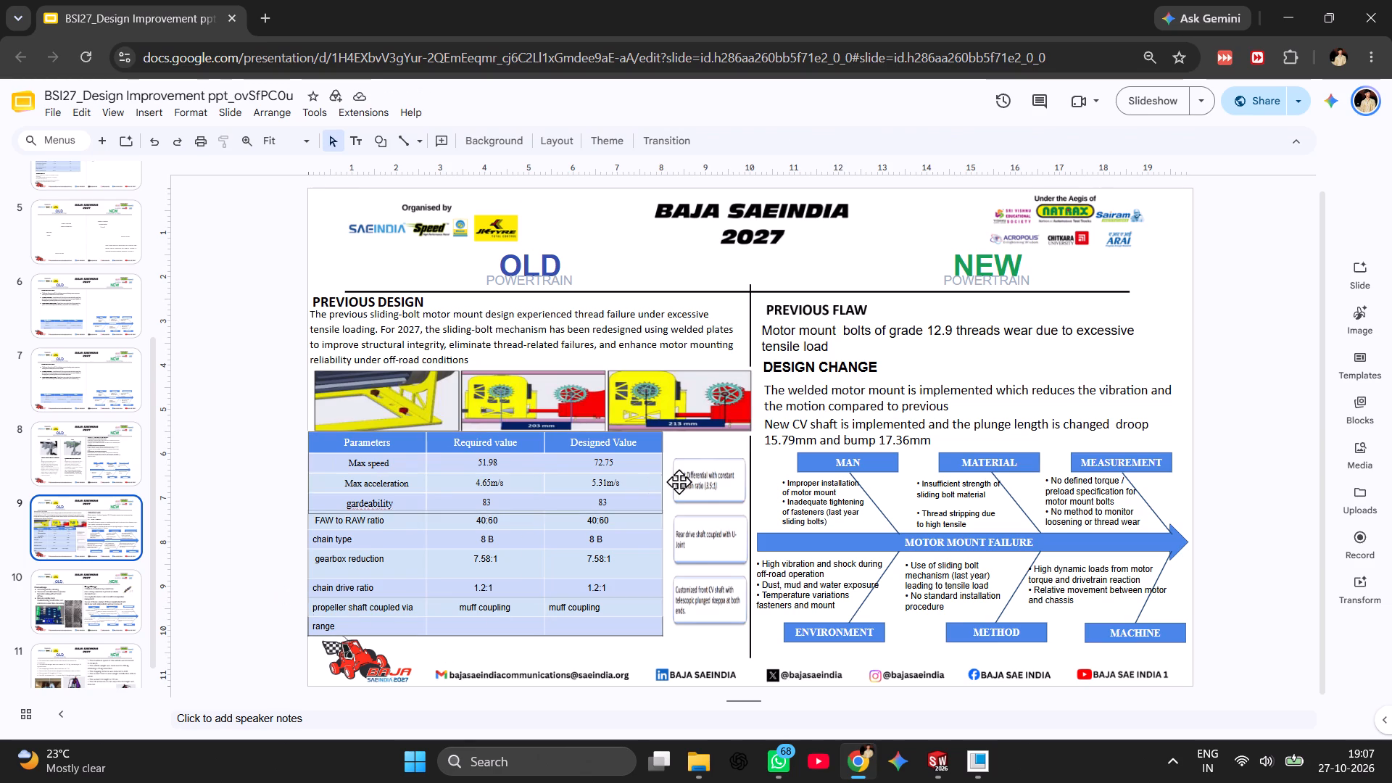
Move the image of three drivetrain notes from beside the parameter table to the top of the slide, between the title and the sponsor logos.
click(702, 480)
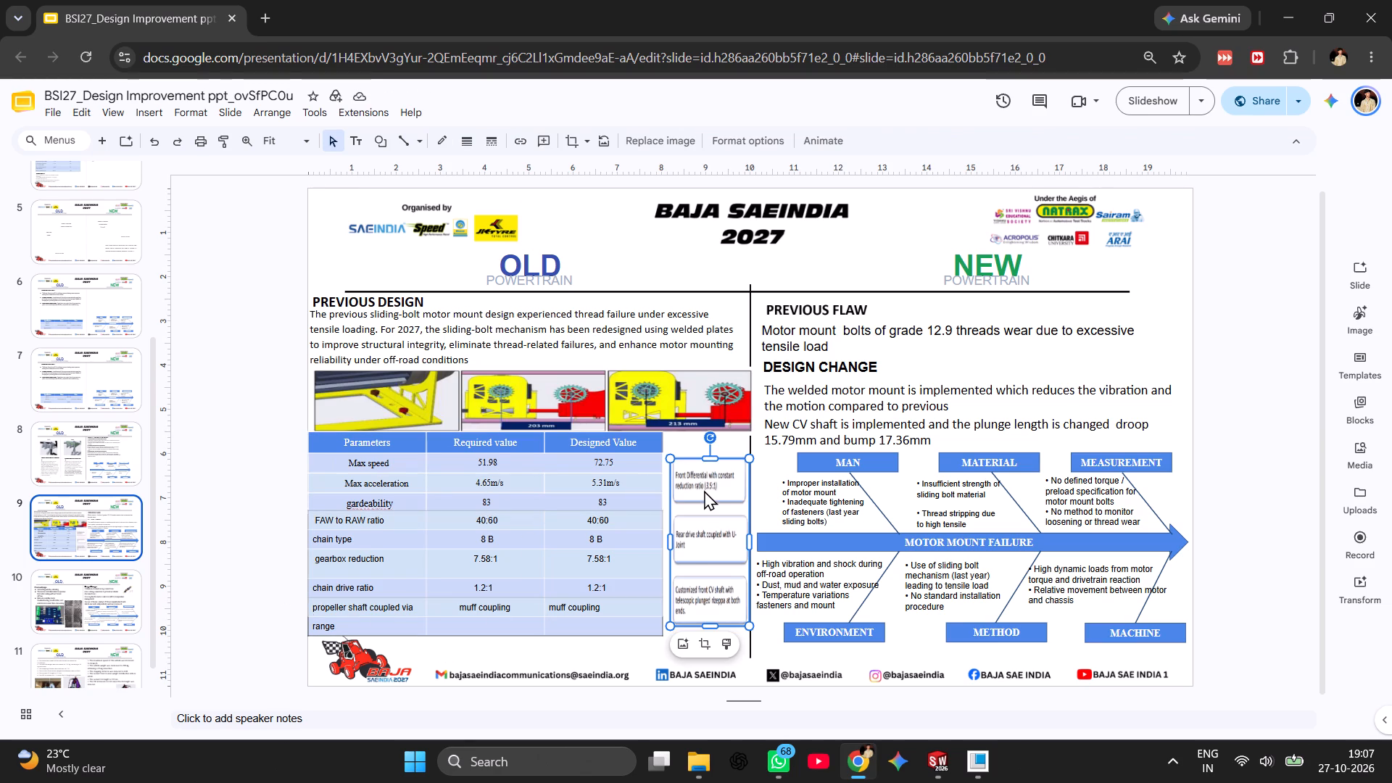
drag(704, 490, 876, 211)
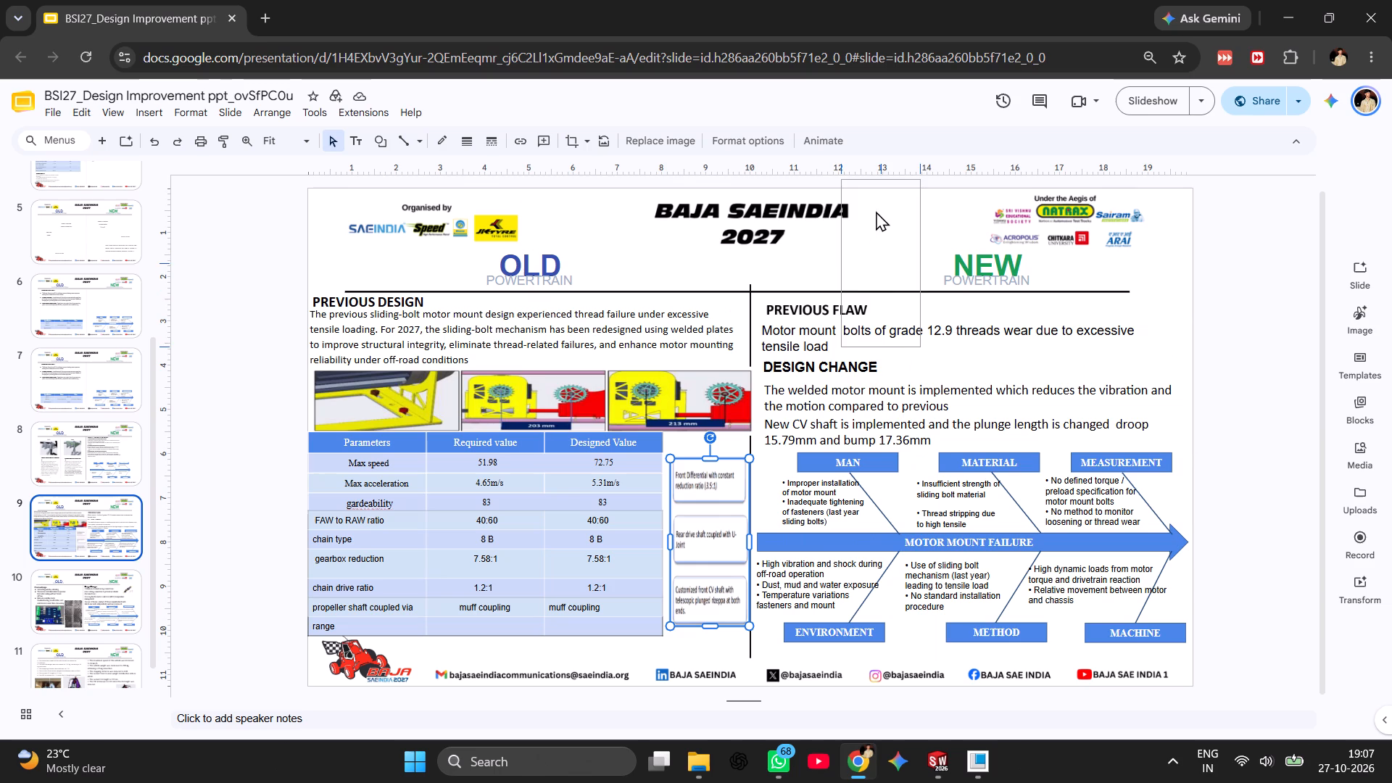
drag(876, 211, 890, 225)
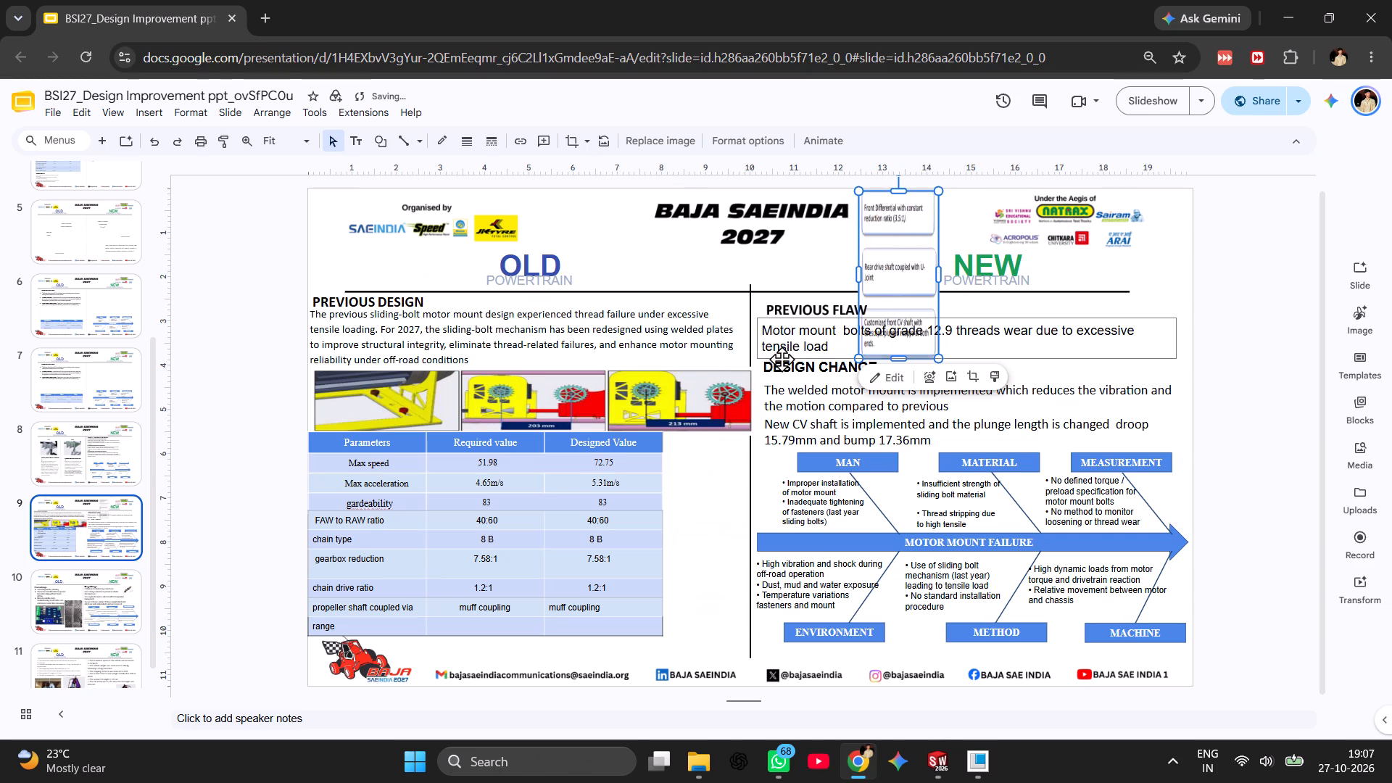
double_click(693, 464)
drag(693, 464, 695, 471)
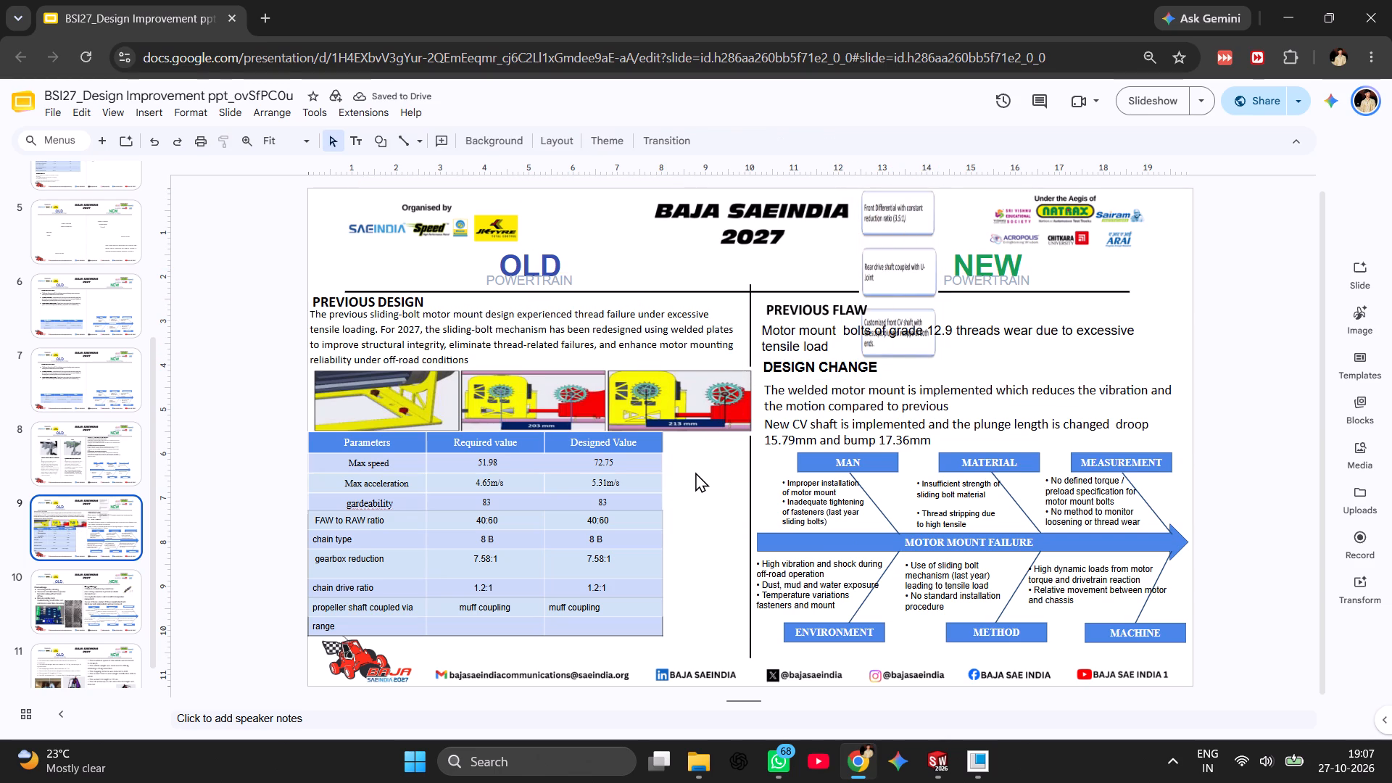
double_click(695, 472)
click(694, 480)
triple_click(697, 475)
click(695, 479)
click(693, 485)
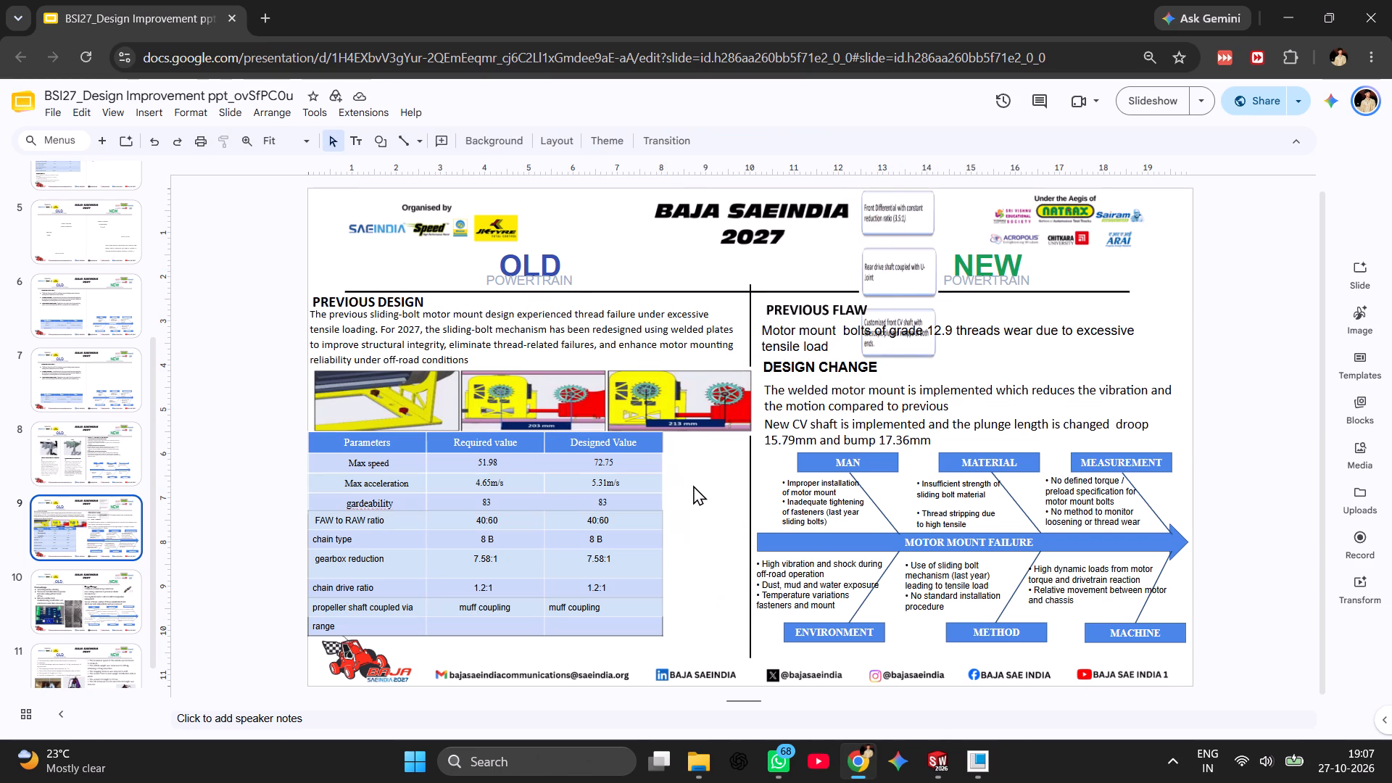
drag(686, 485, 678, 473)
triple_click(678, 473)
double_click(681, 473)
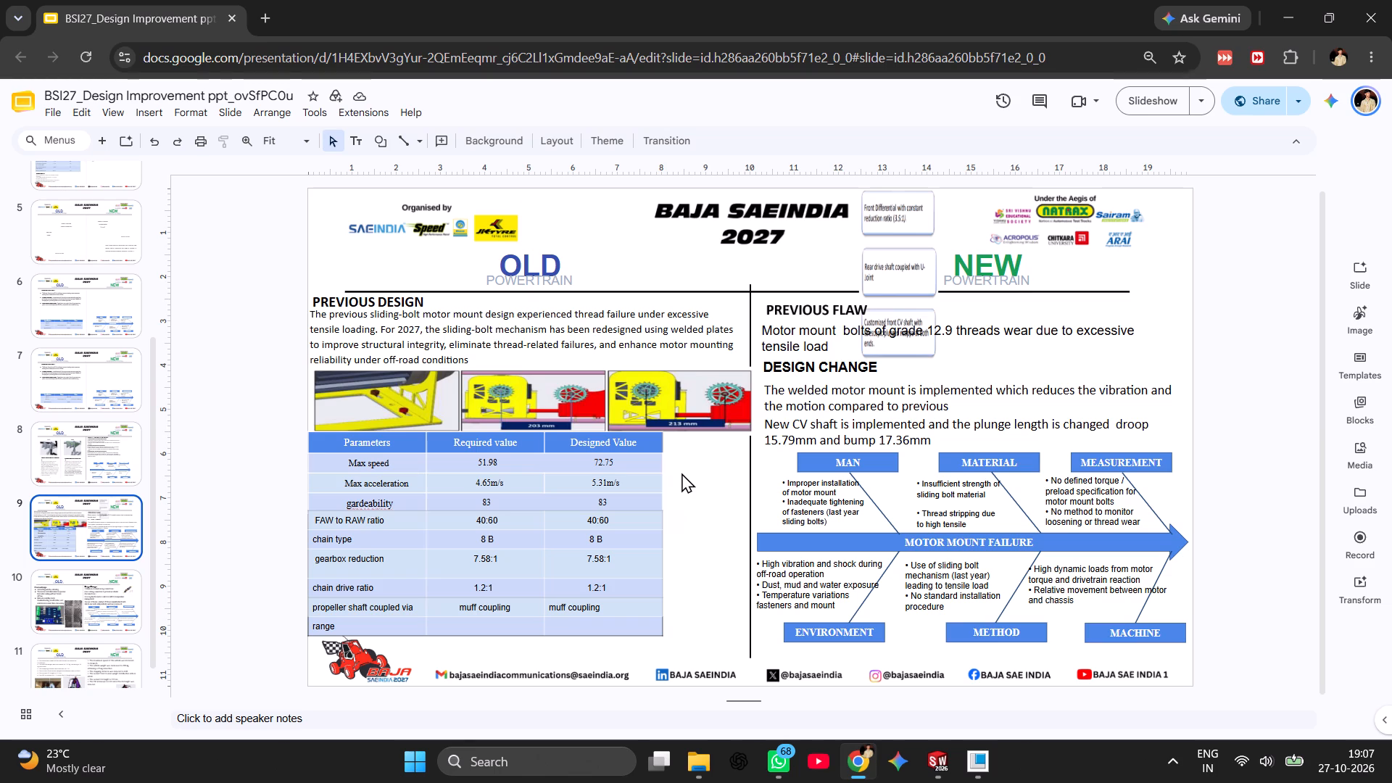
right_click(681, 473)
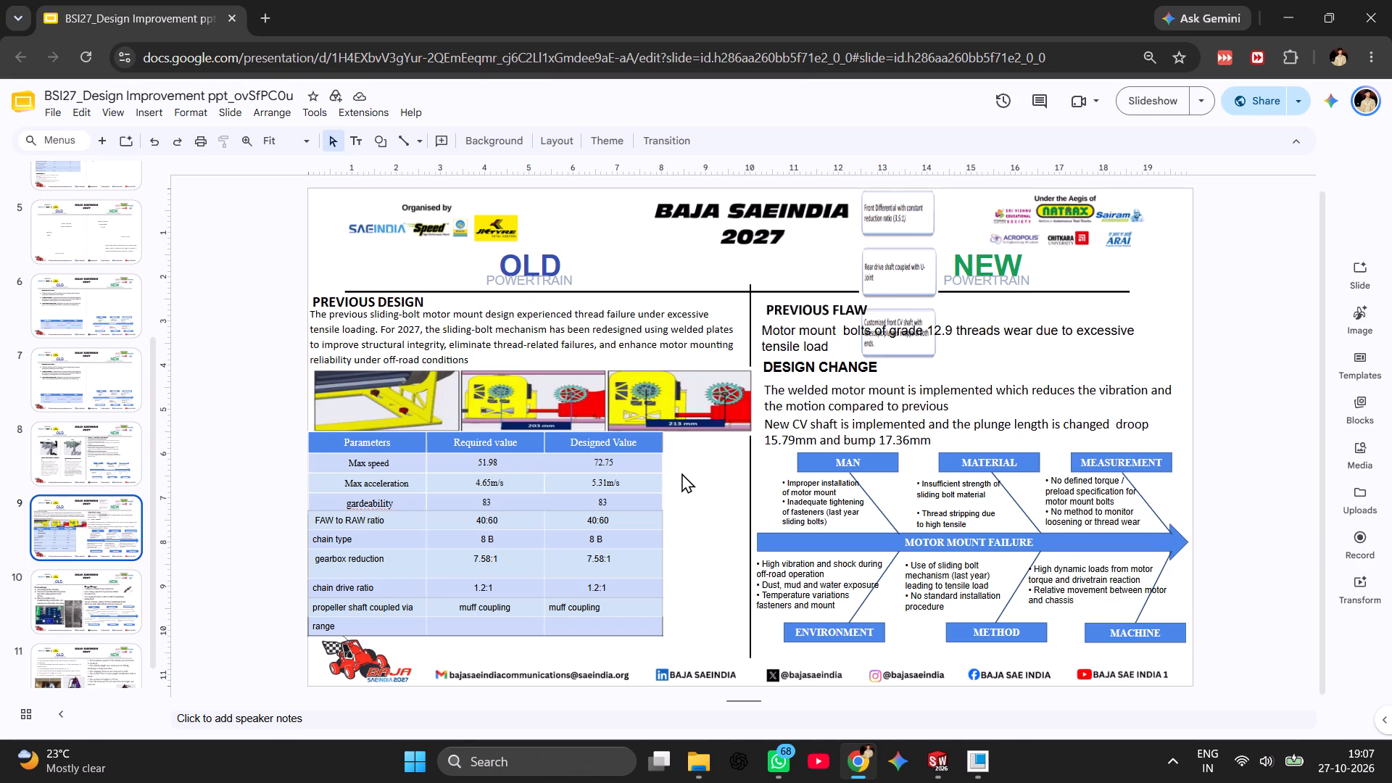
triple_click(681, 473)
Move the image of three drivetrain notes off the slide, just outside its left edge.
drag(877, 231, 736, 302)
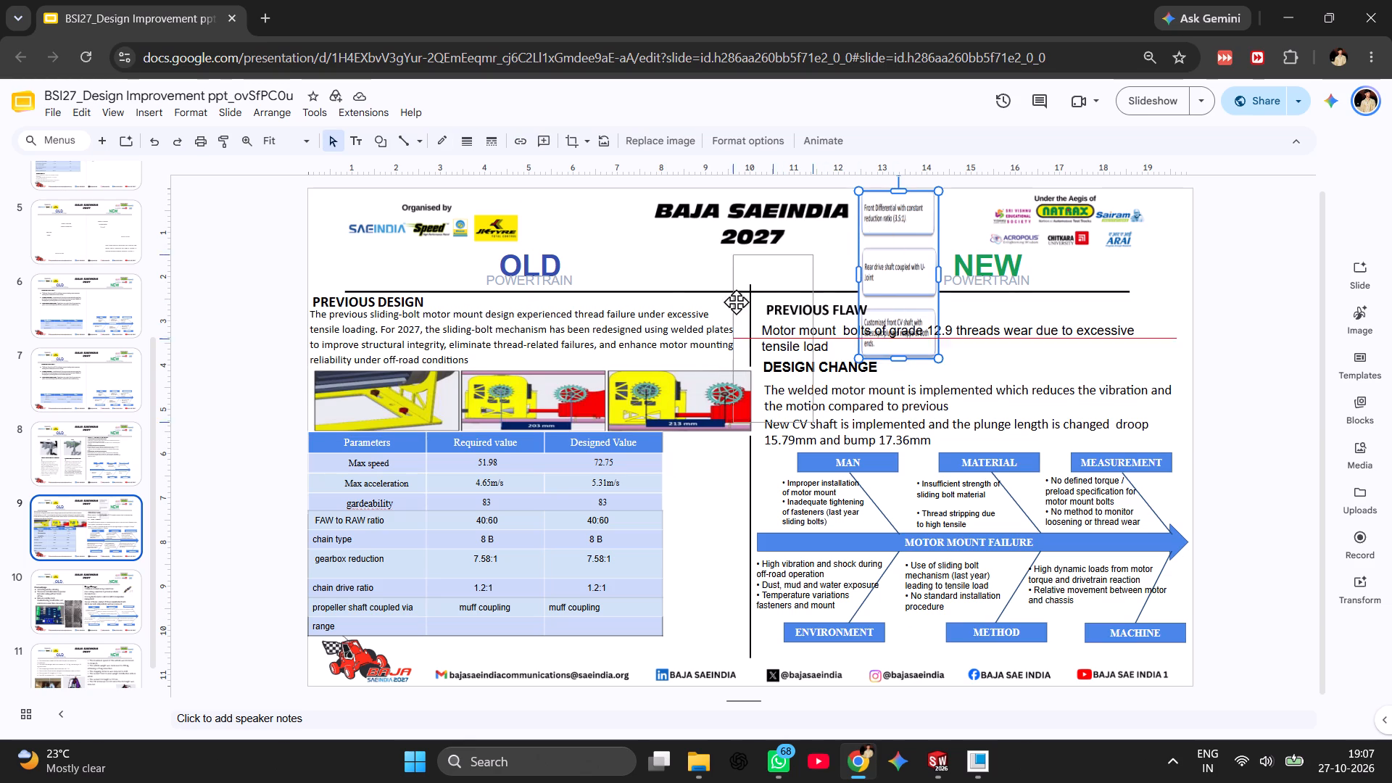
drag(736, 302, 219, 407)
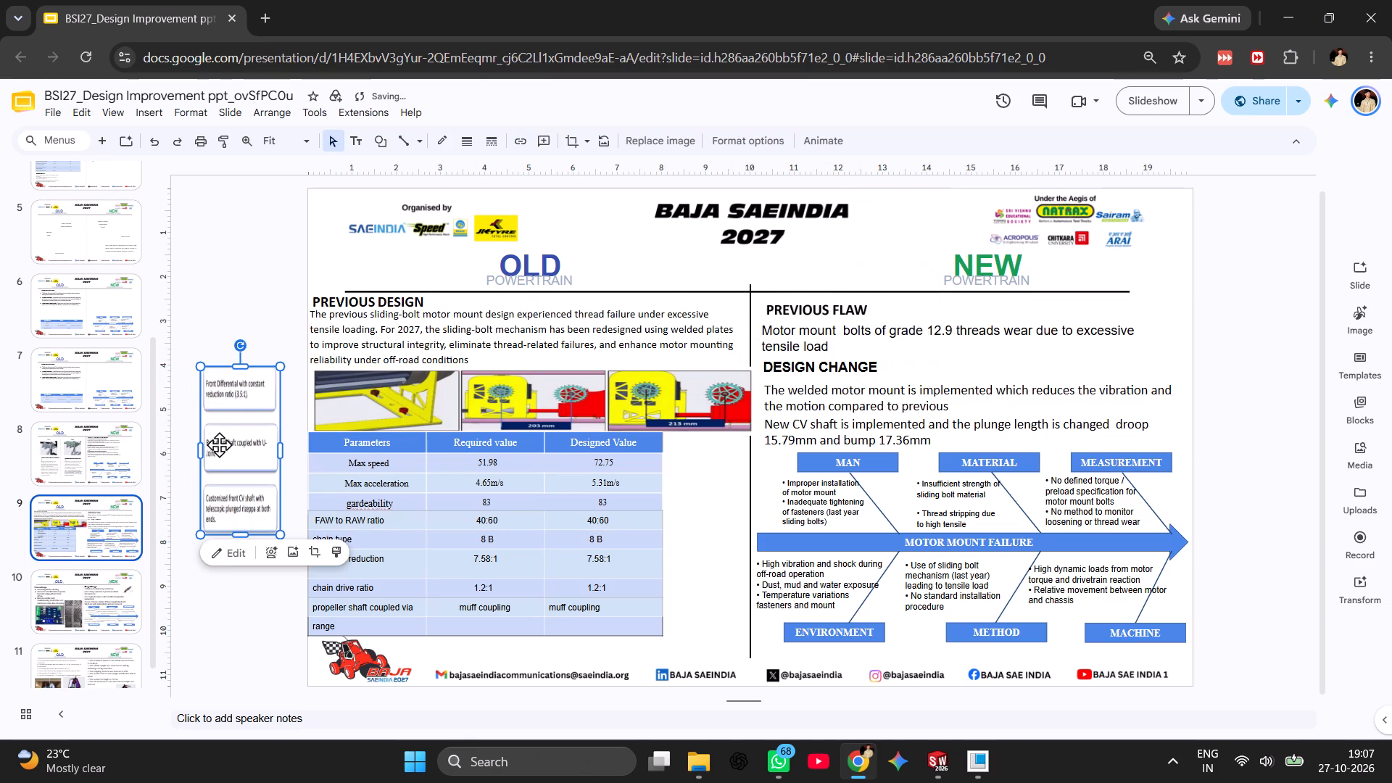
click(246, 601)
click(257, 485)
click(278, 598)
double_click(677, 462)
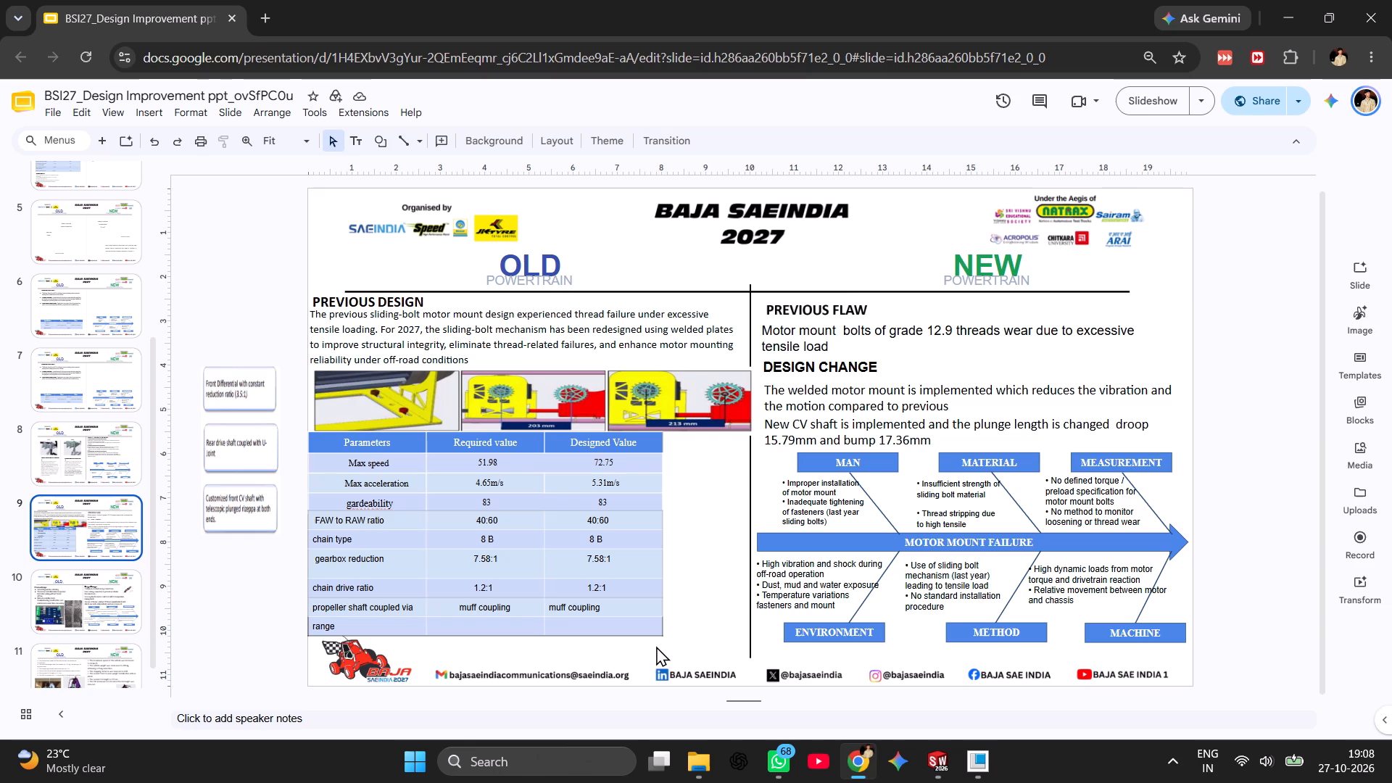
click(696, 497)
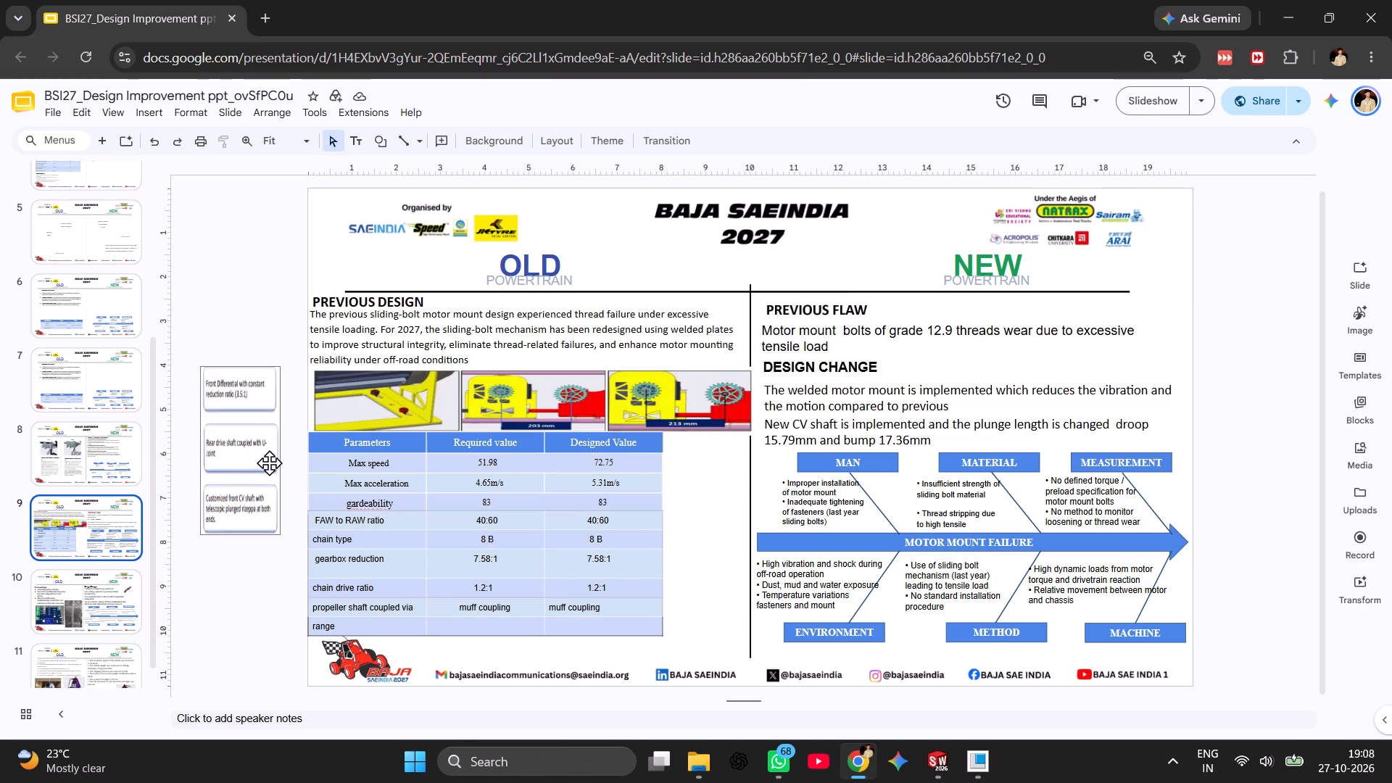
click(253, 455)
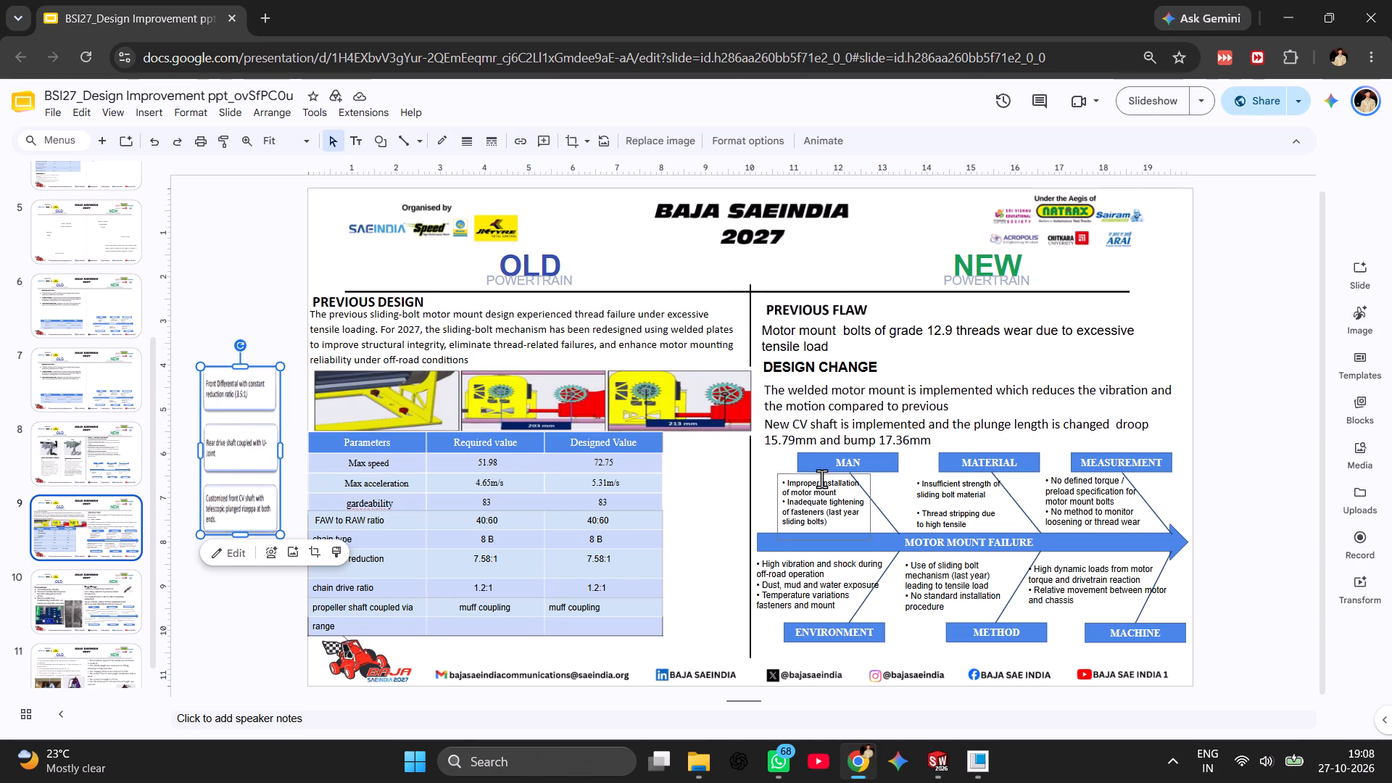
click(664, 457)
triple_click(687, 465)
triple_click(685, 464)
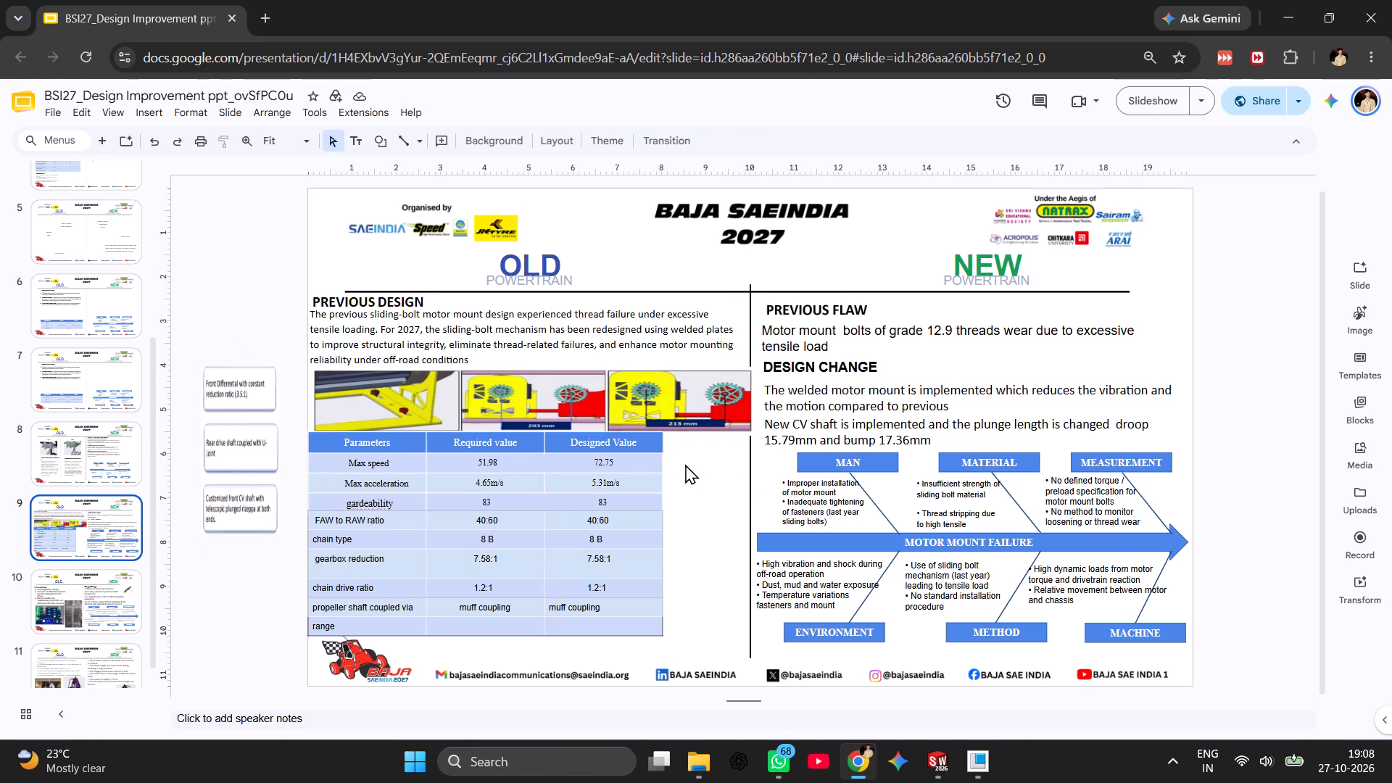
Insert a text box narrowed to fit between the parameter table and the central divider, near the Max acceleration row.
click(361, 142)
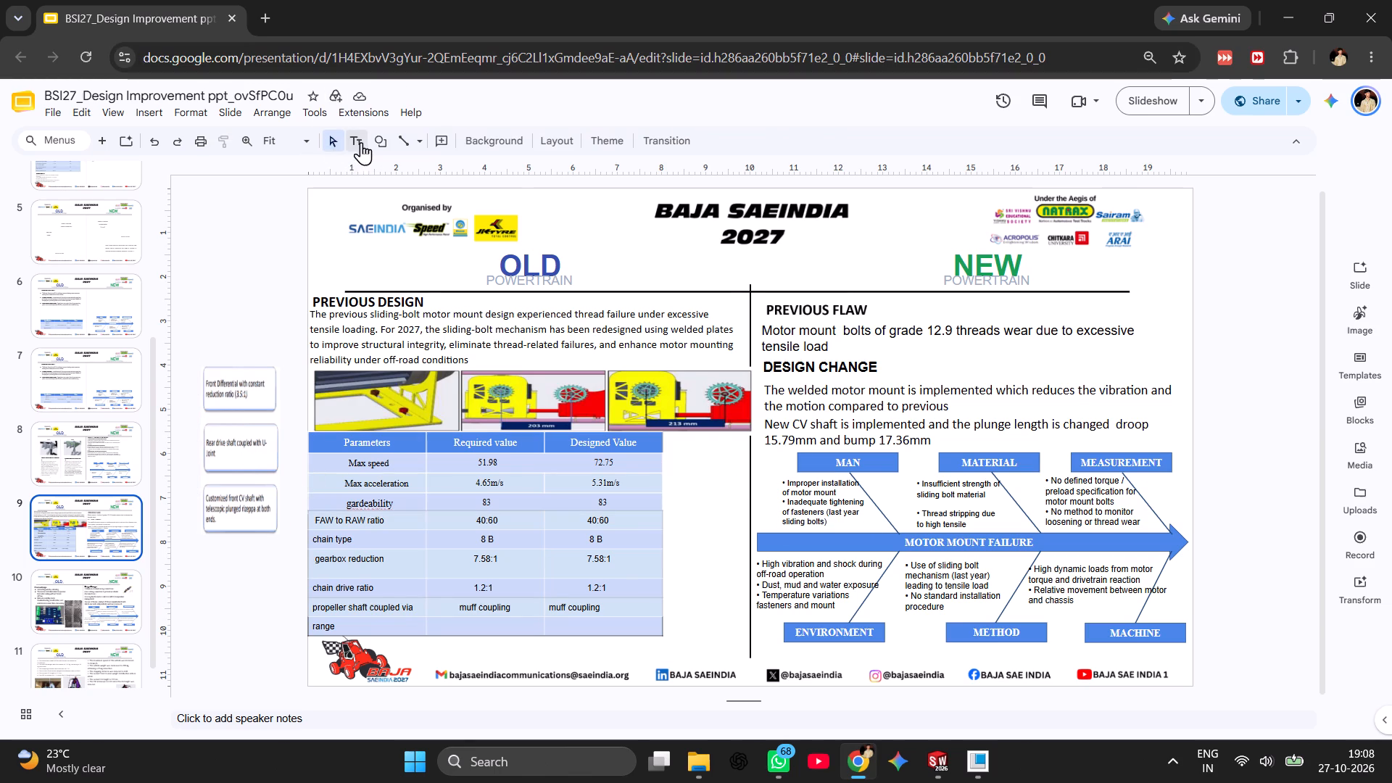
click(663, 474)
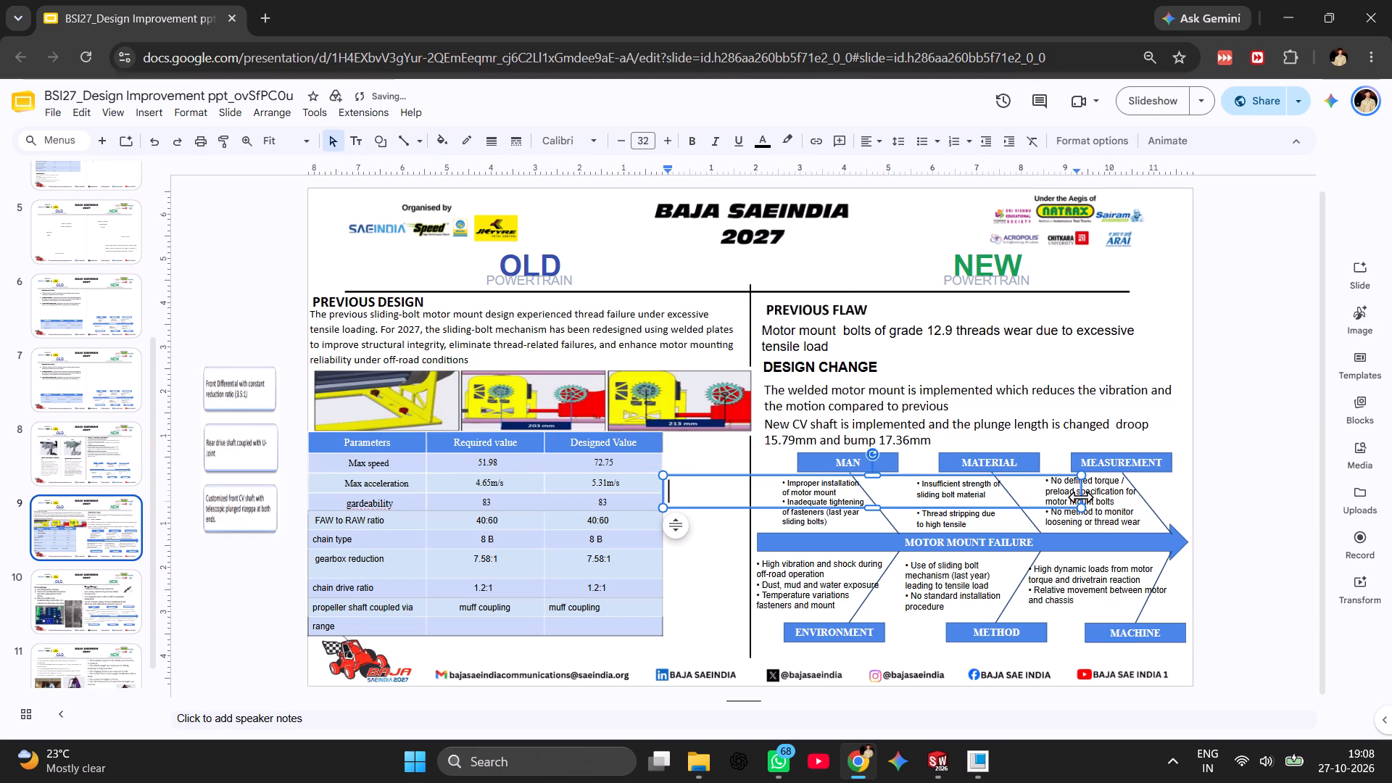
drag(1083, 495, 751, 497)
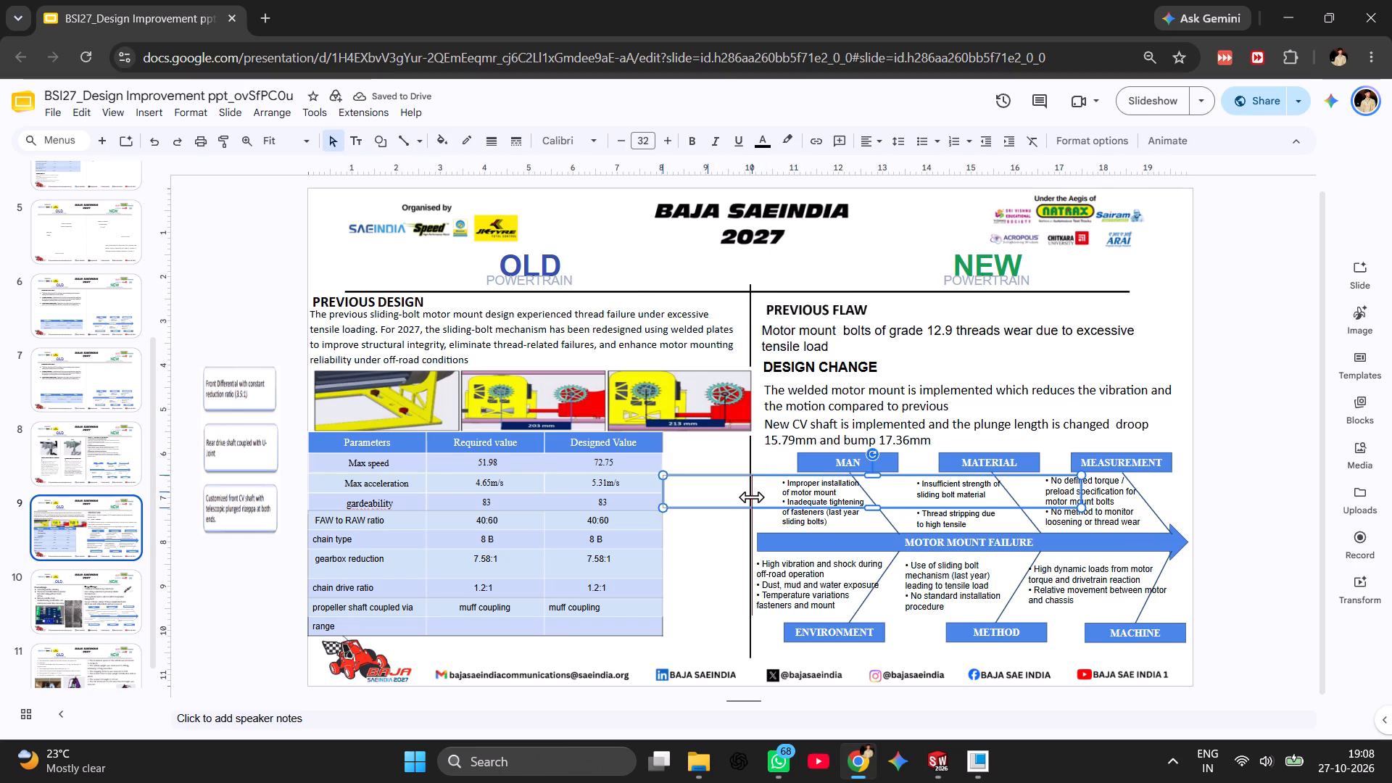
drag(751, 497, 739, 495)
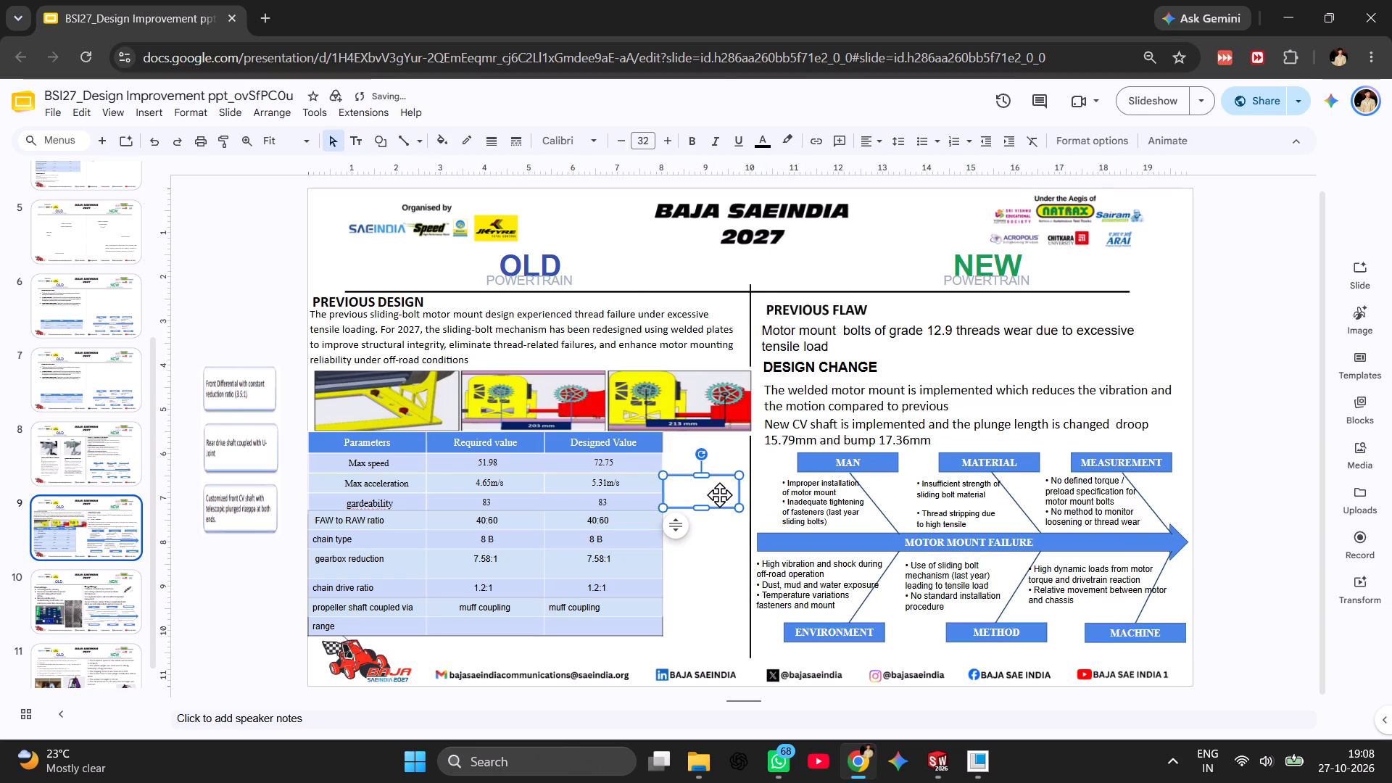
drag(719, 494, 724, 486)
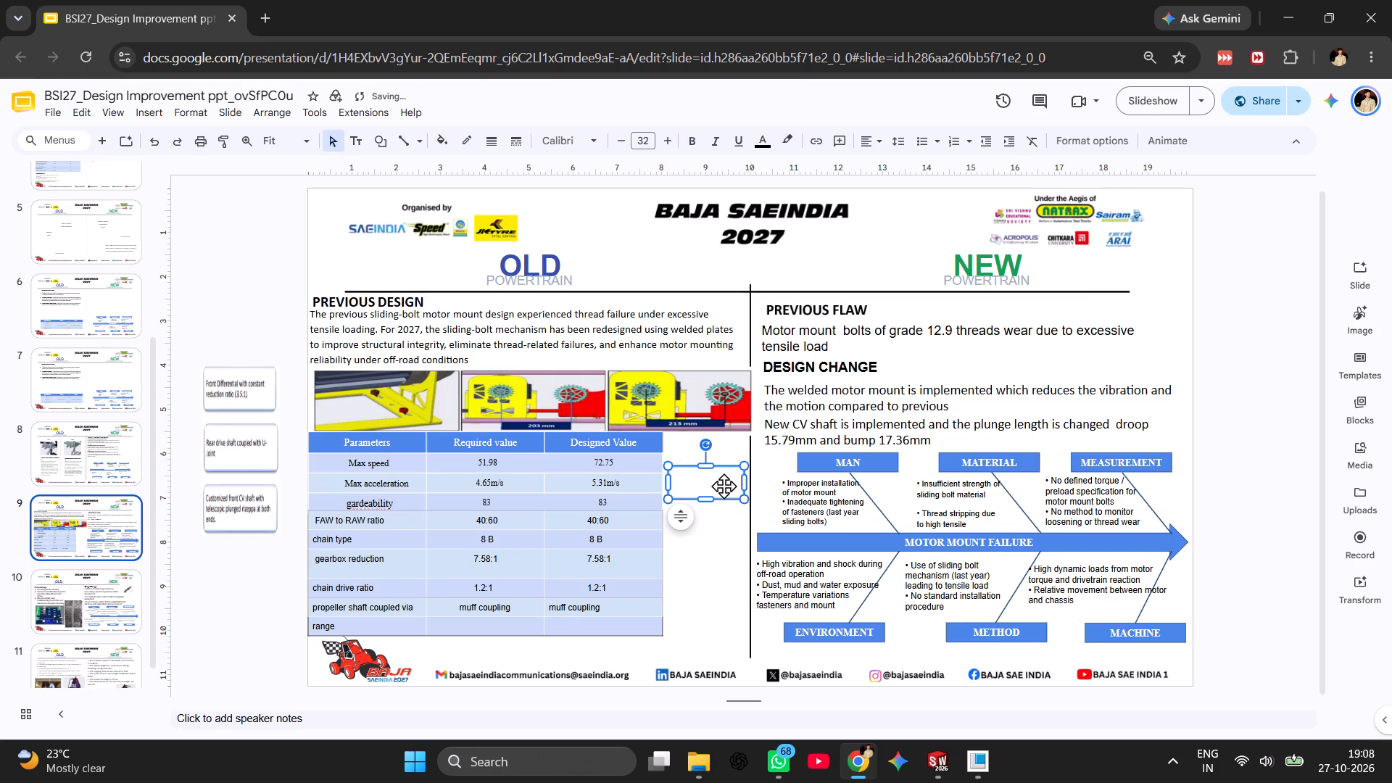
click(729, 559)
Set the font size of the empty text box beside the parameter table to 18.
click(695, 465)
double_click(698, 473)
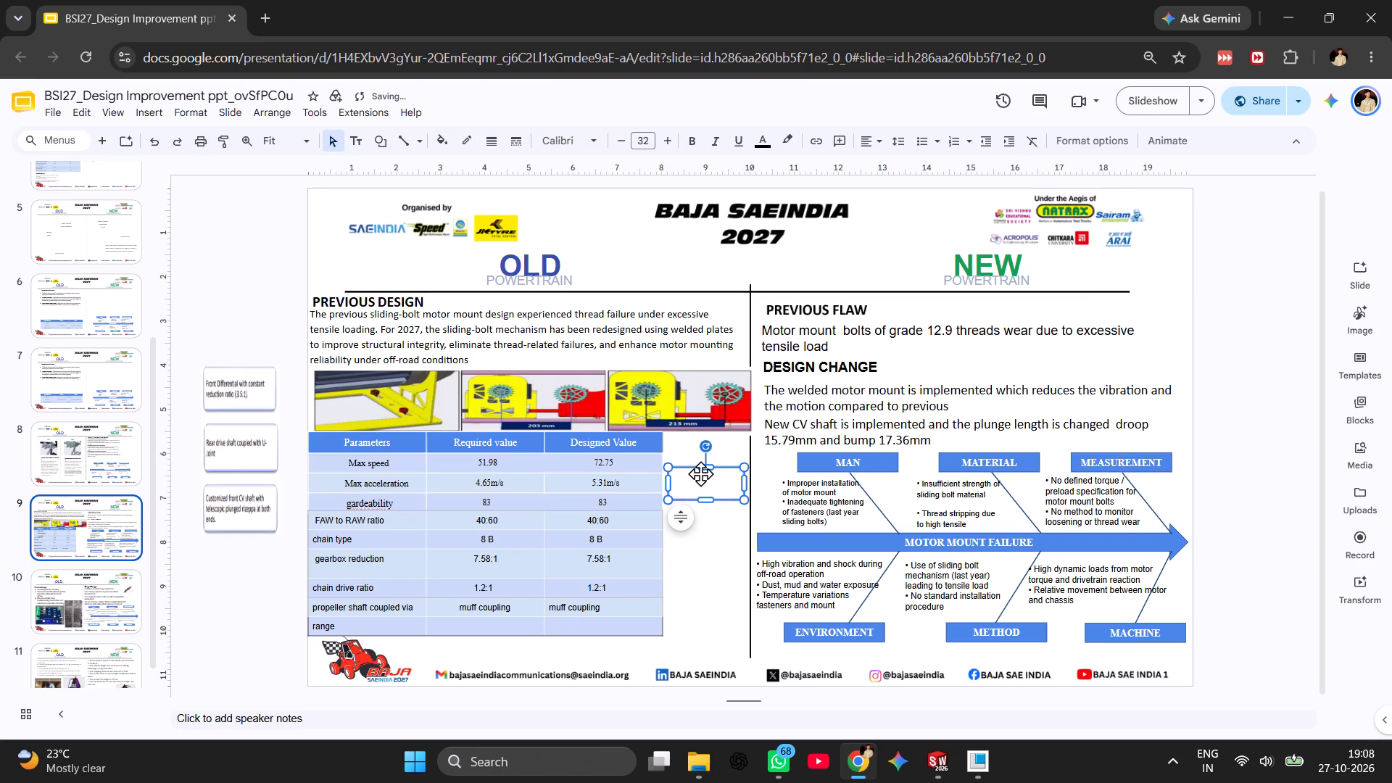
double_click(698, 478)
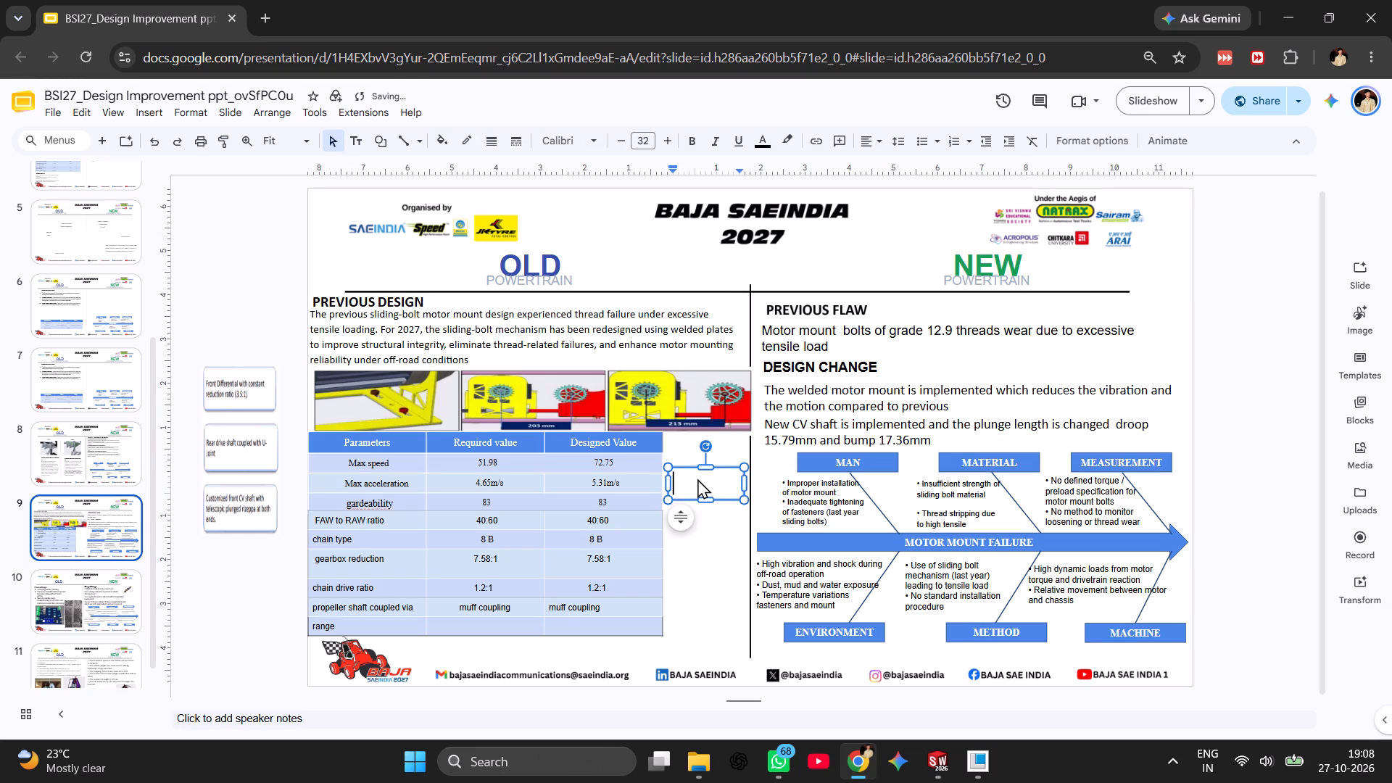
triple_click(616, 143)
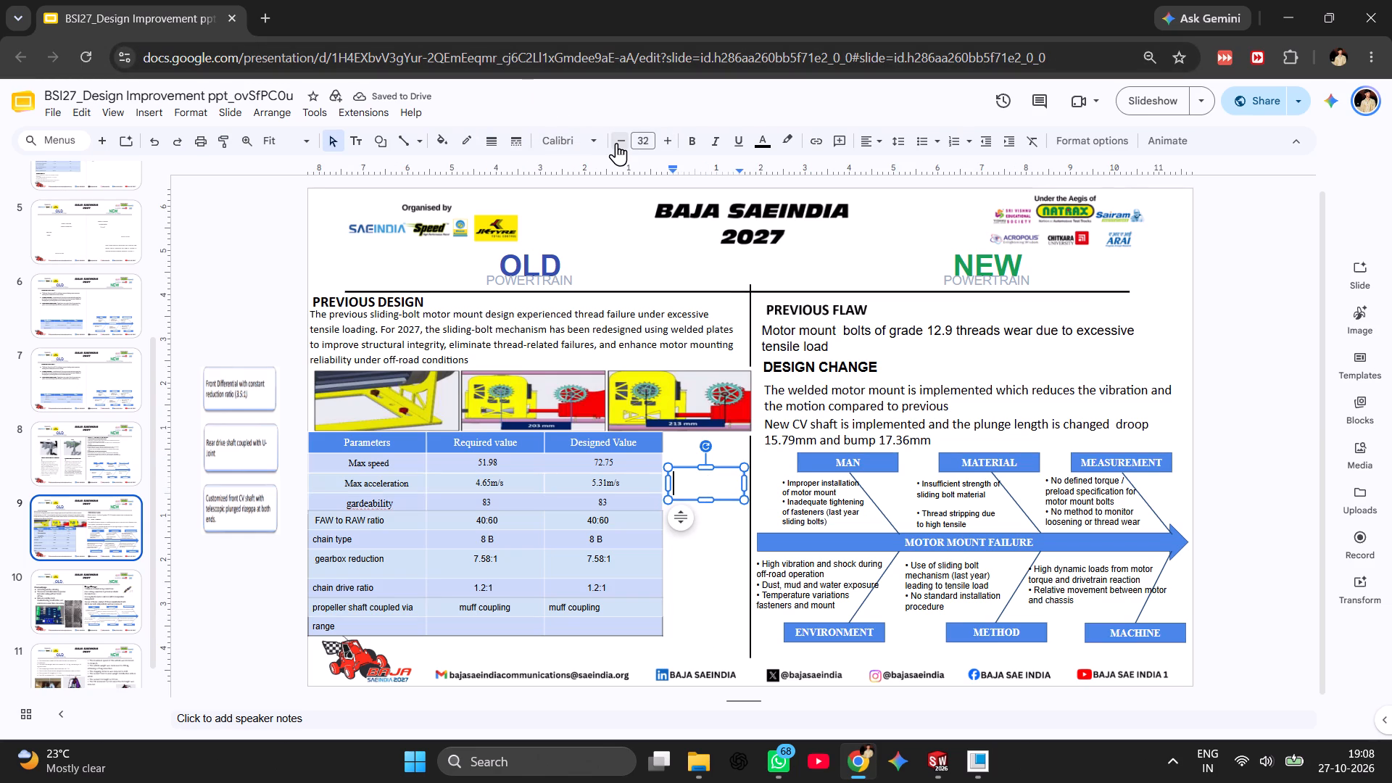
triple_click(618, 143)
triple_click(618, 143)
triple_click(618, 143)
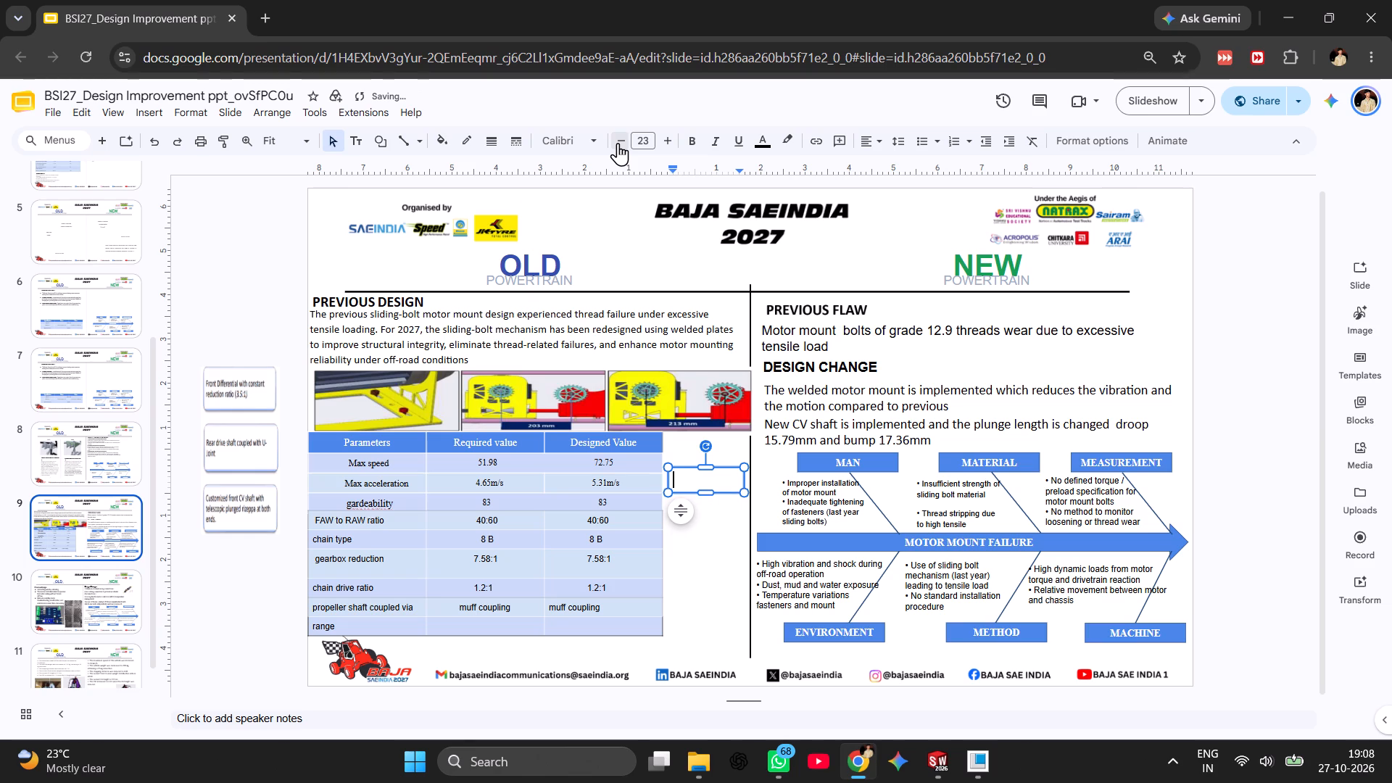
double_click(618, 143)
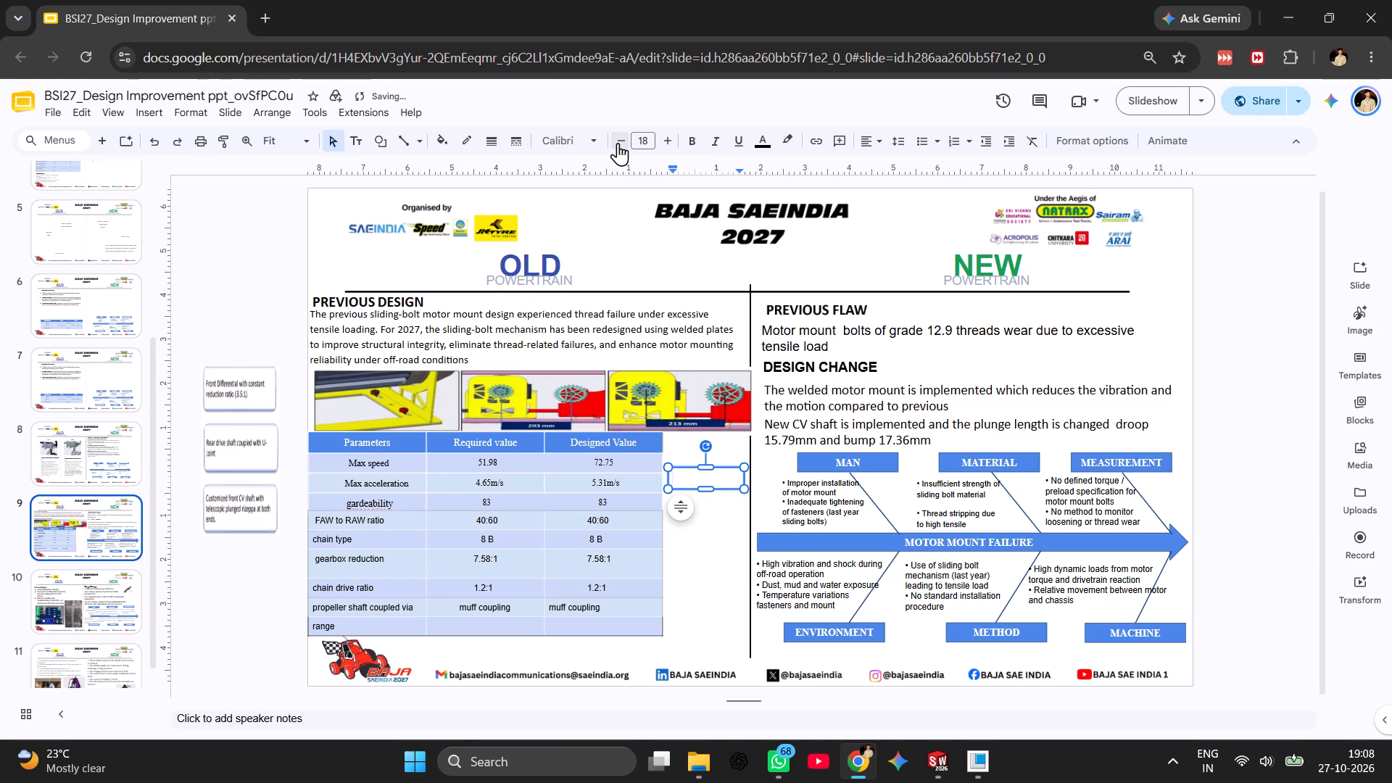
Enter "Front differential" in the text box beside the parameter table.
text(FR)
key(BackSpace)
text(ront)
key(space)
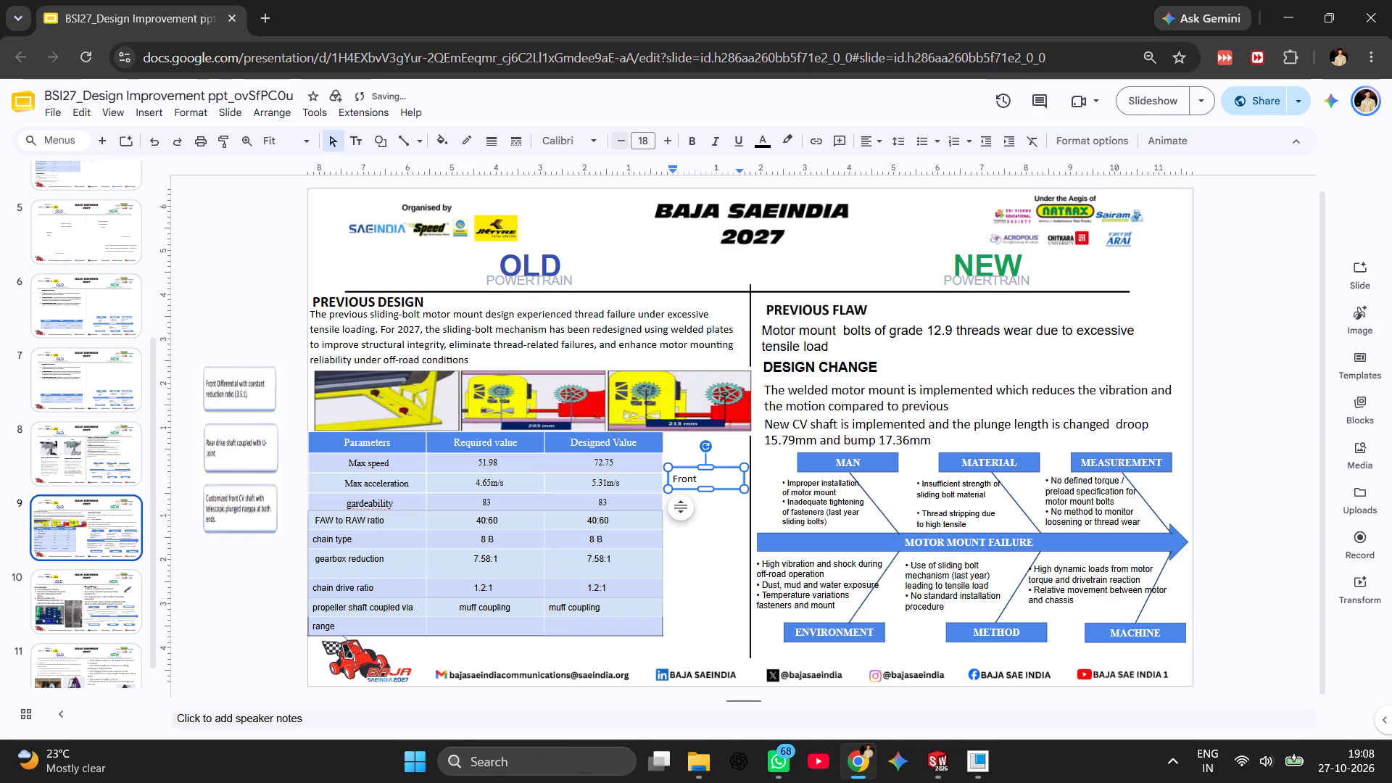
text(differ)
text(ent)
text(ial)
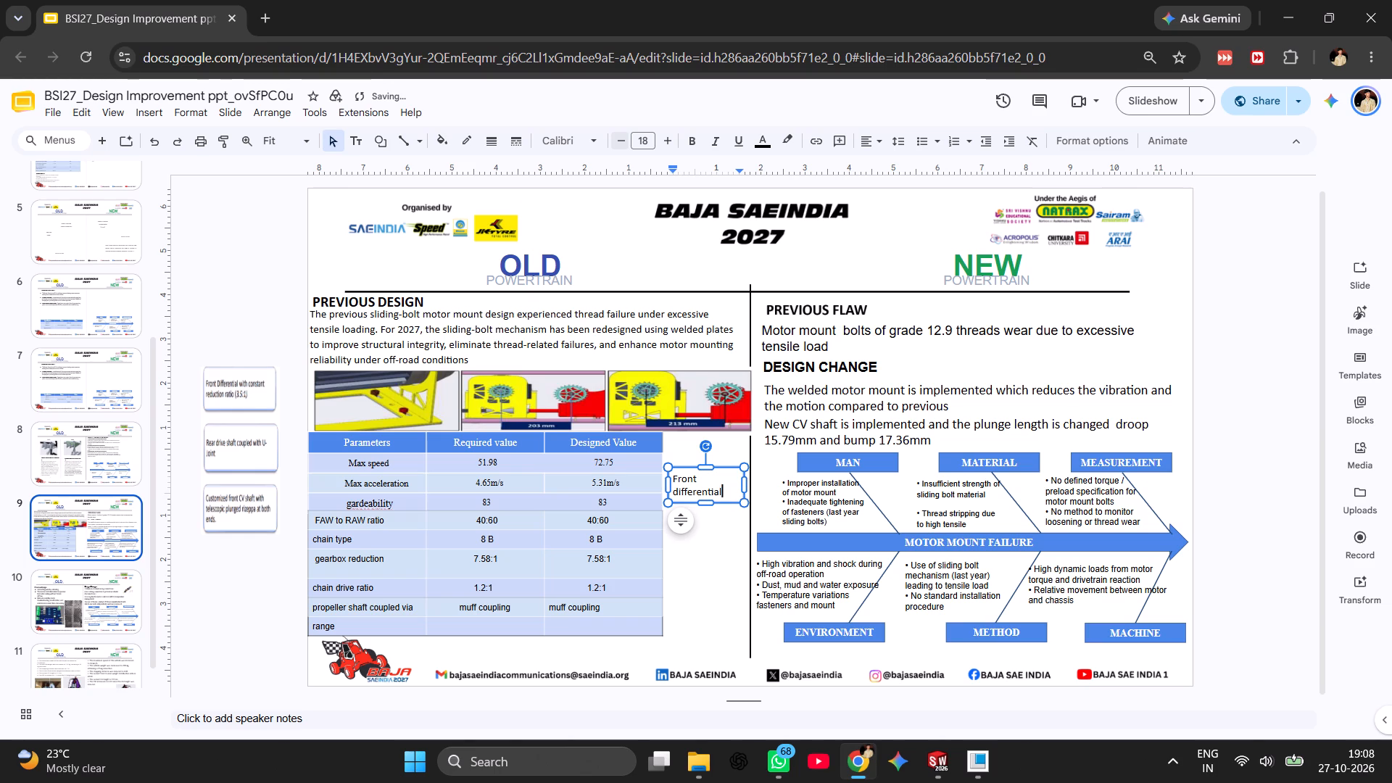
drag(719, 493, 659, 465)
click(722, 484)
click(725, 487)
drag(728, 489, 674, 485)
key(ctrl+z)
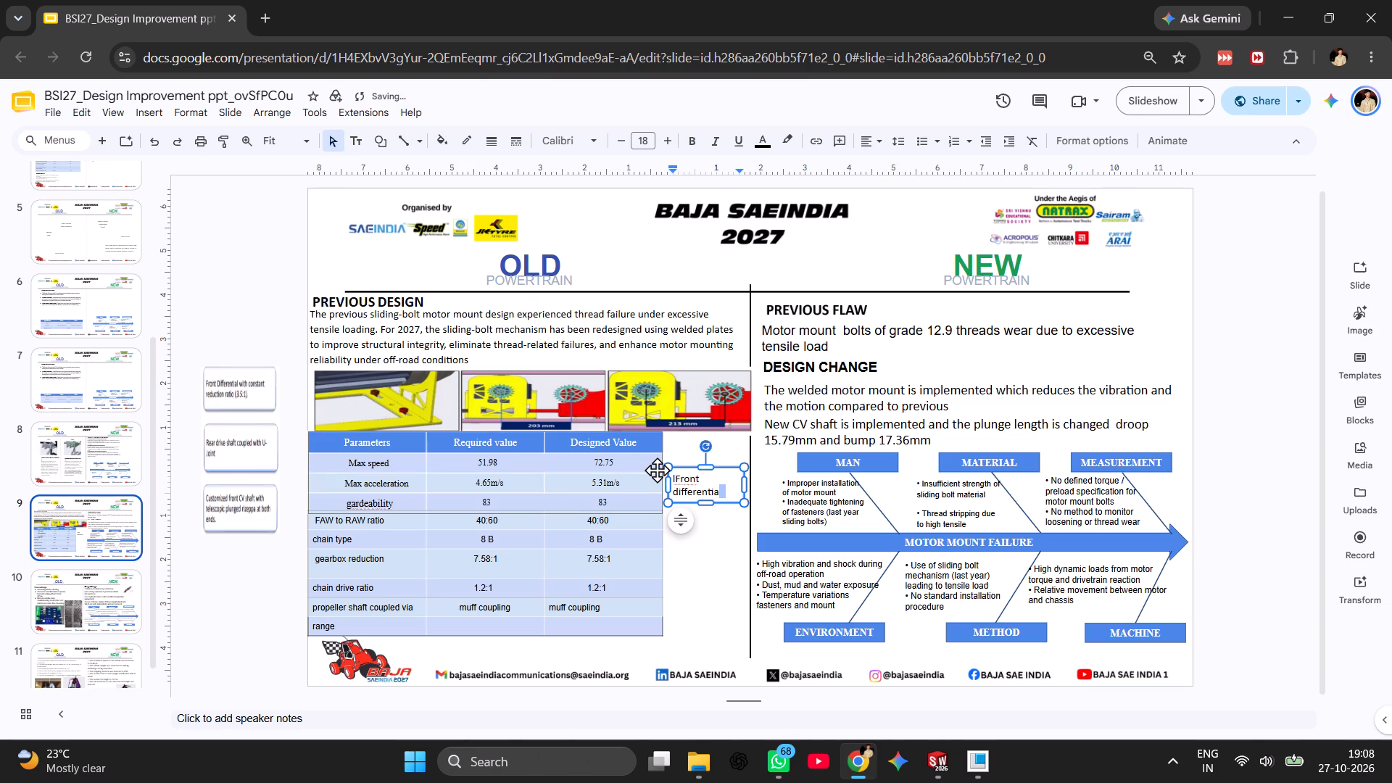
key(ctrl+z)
Set the font size of the "Front differential" text to 14.
click(734, 494)
drag(732, 494, 676, 483)
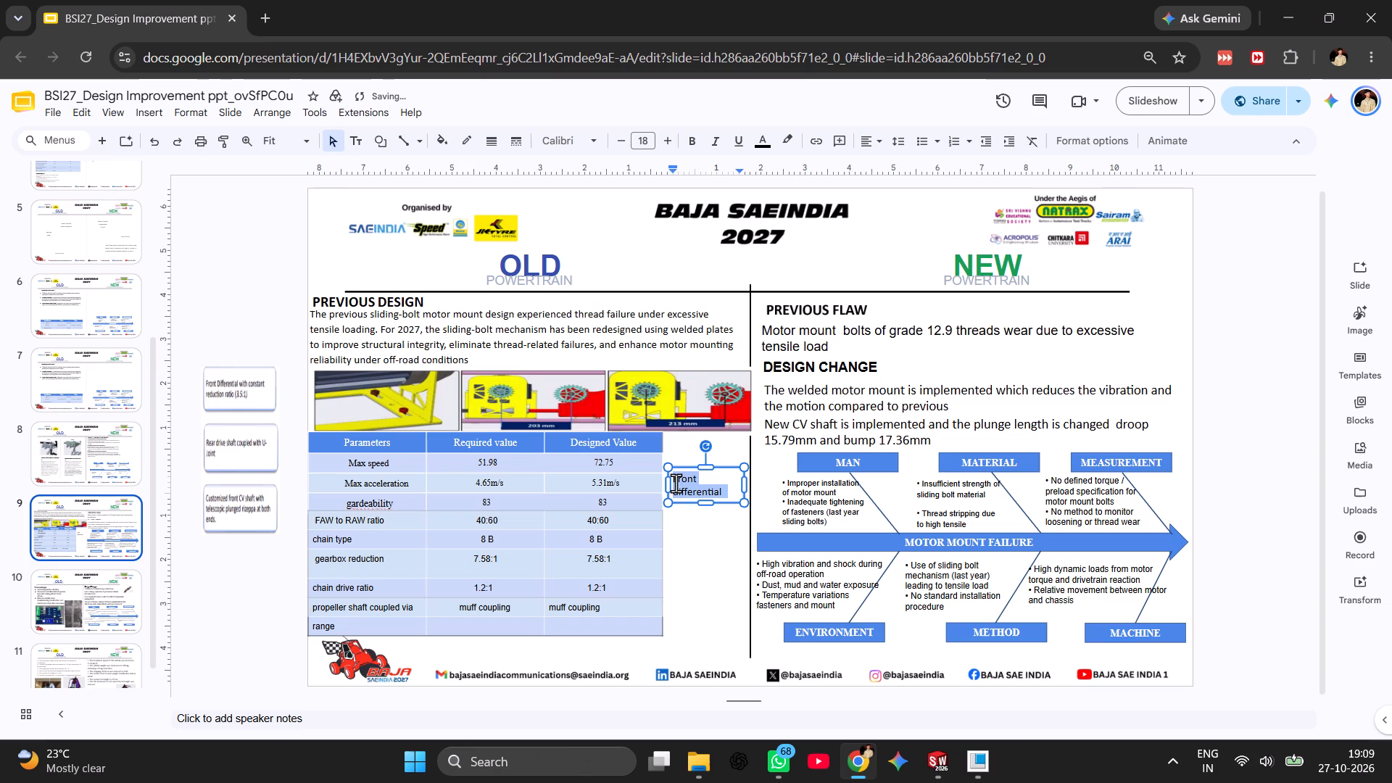
drag(676, 483, 674, 481)
click(622, 138)
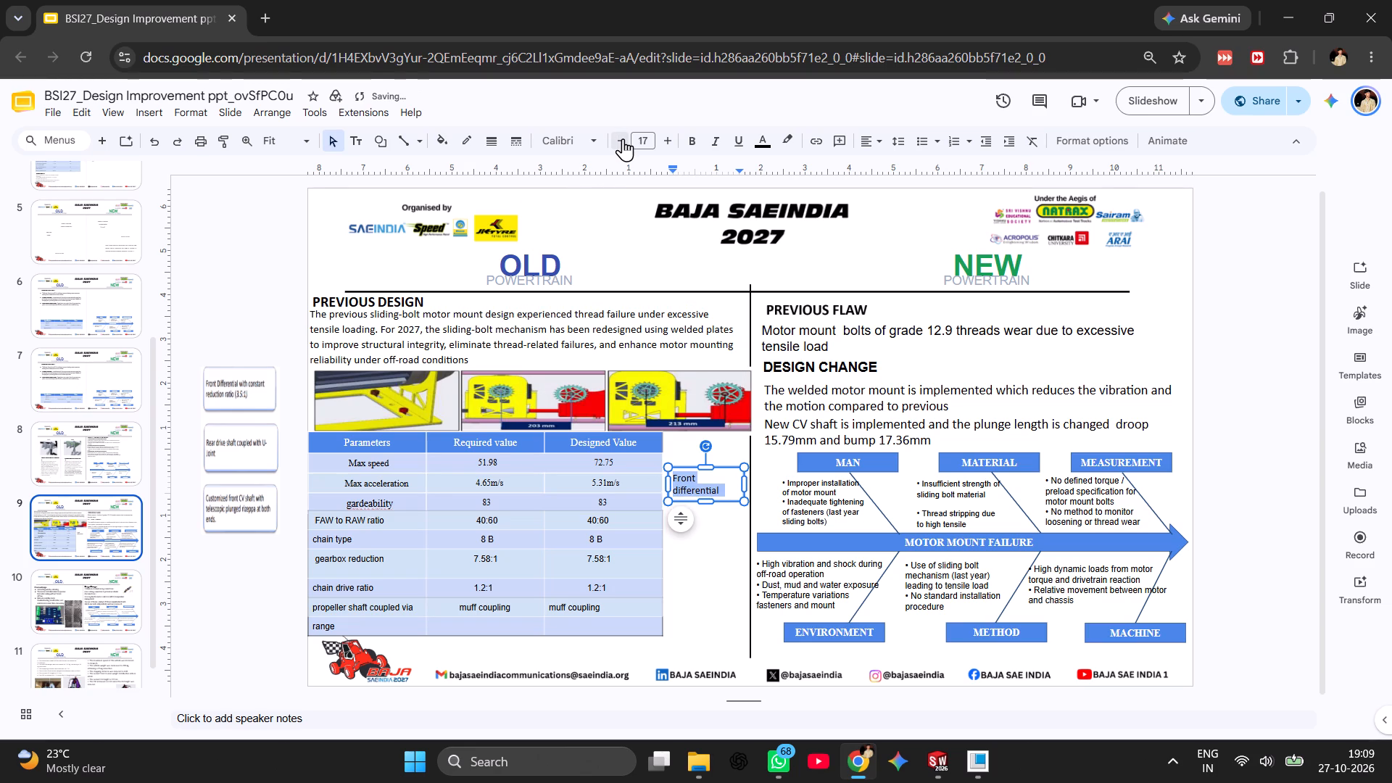
click(623, 138)
click(623, 138)
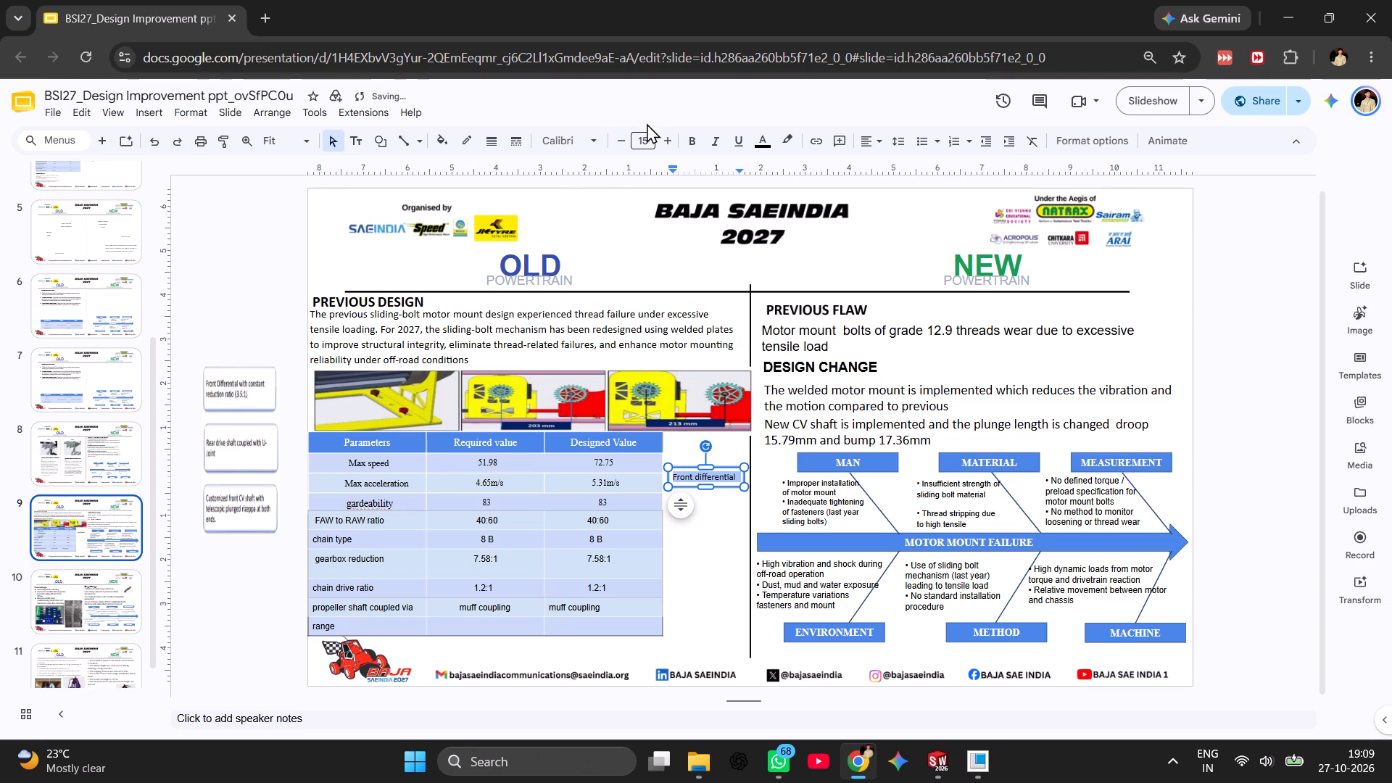
click(618, 144)
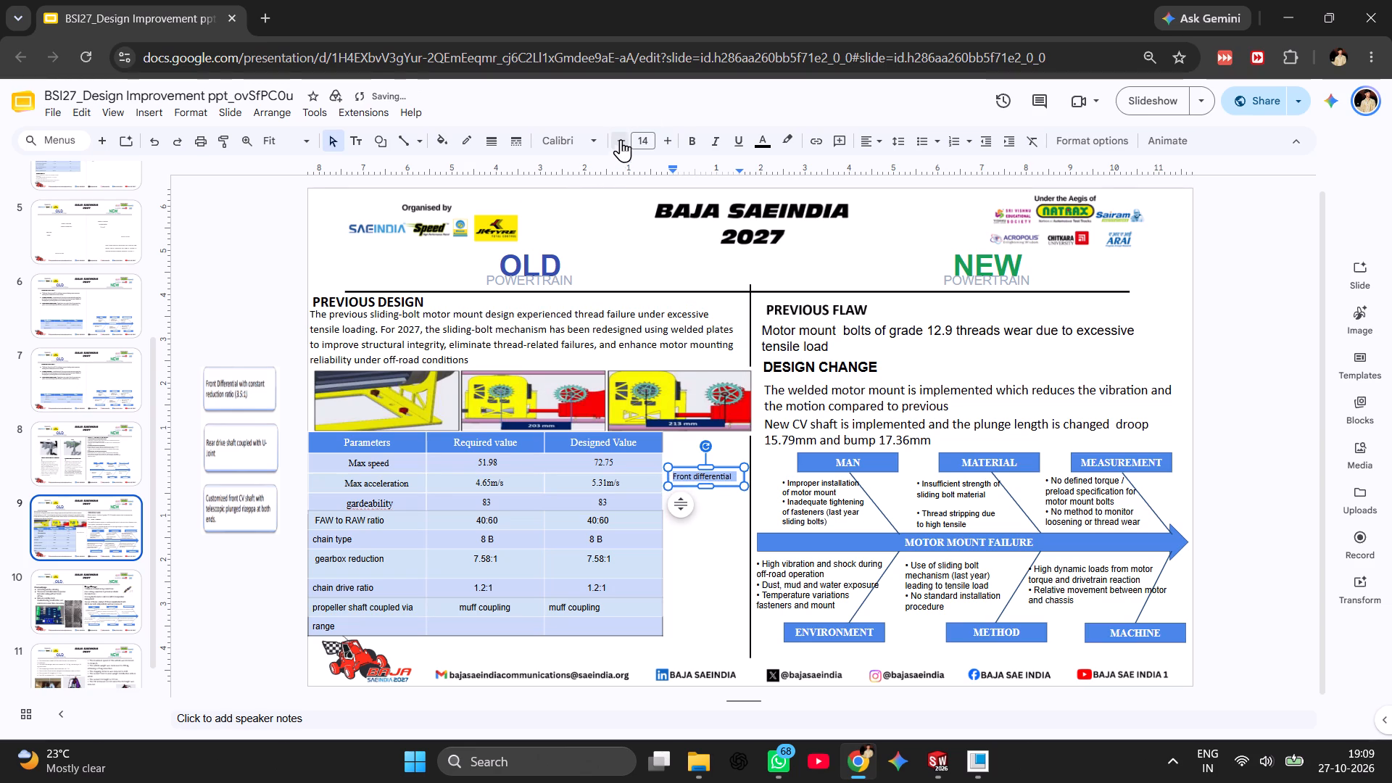
click(678, 107)
Extend the "Front differential" note beside the parameter table with the words "with constant reduction ratio".
double_click(733, 478)
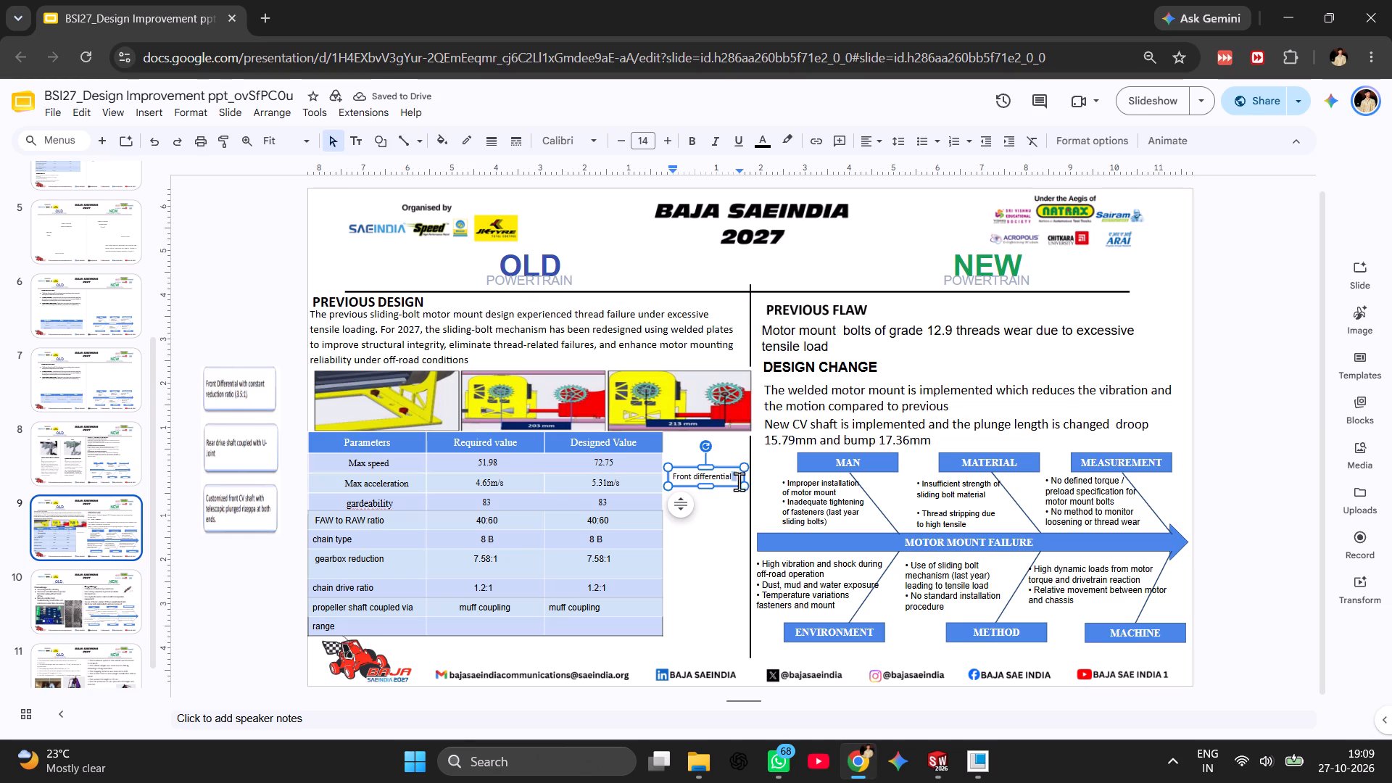
click(734, 471)
key(space)
text(witnh)
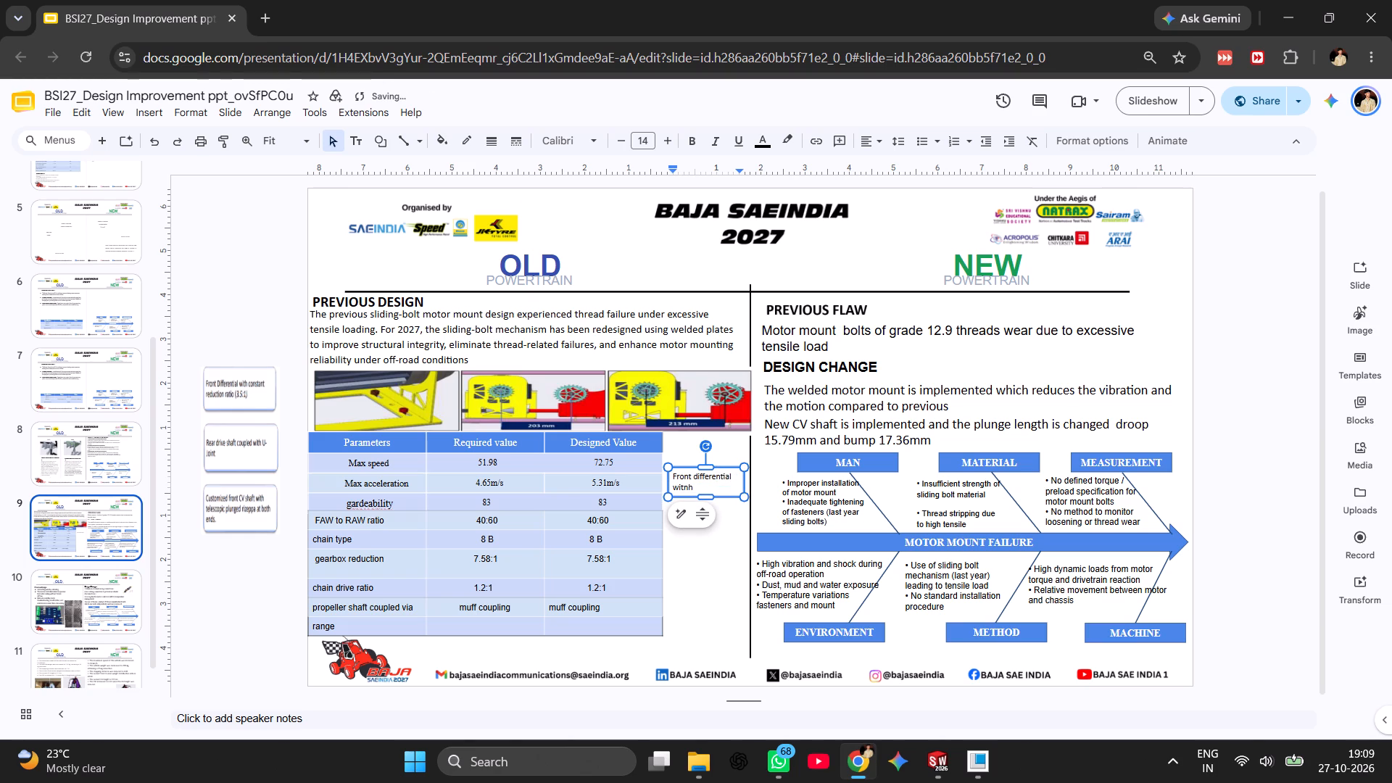
key(BackSpace)
key(BackSpace)
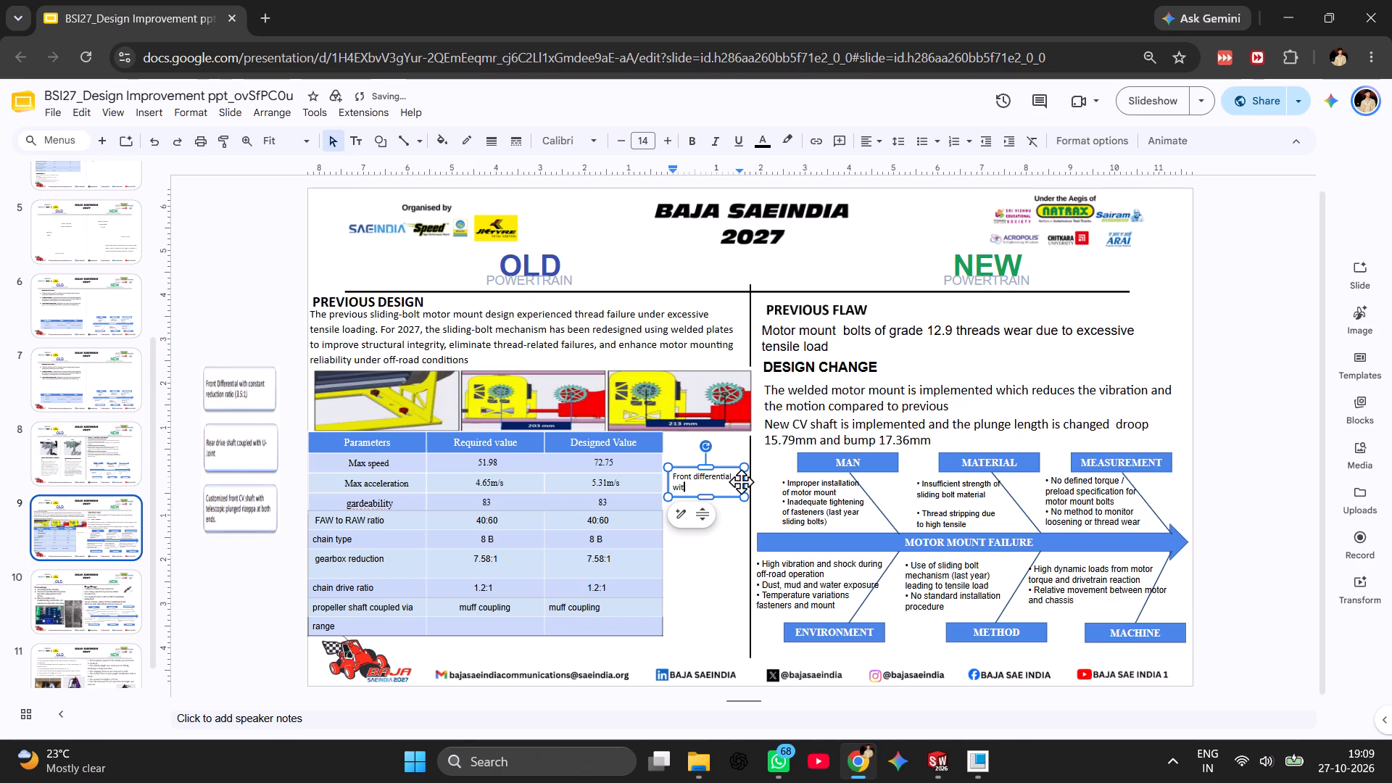
text(h)
key(space)
text(constanr)
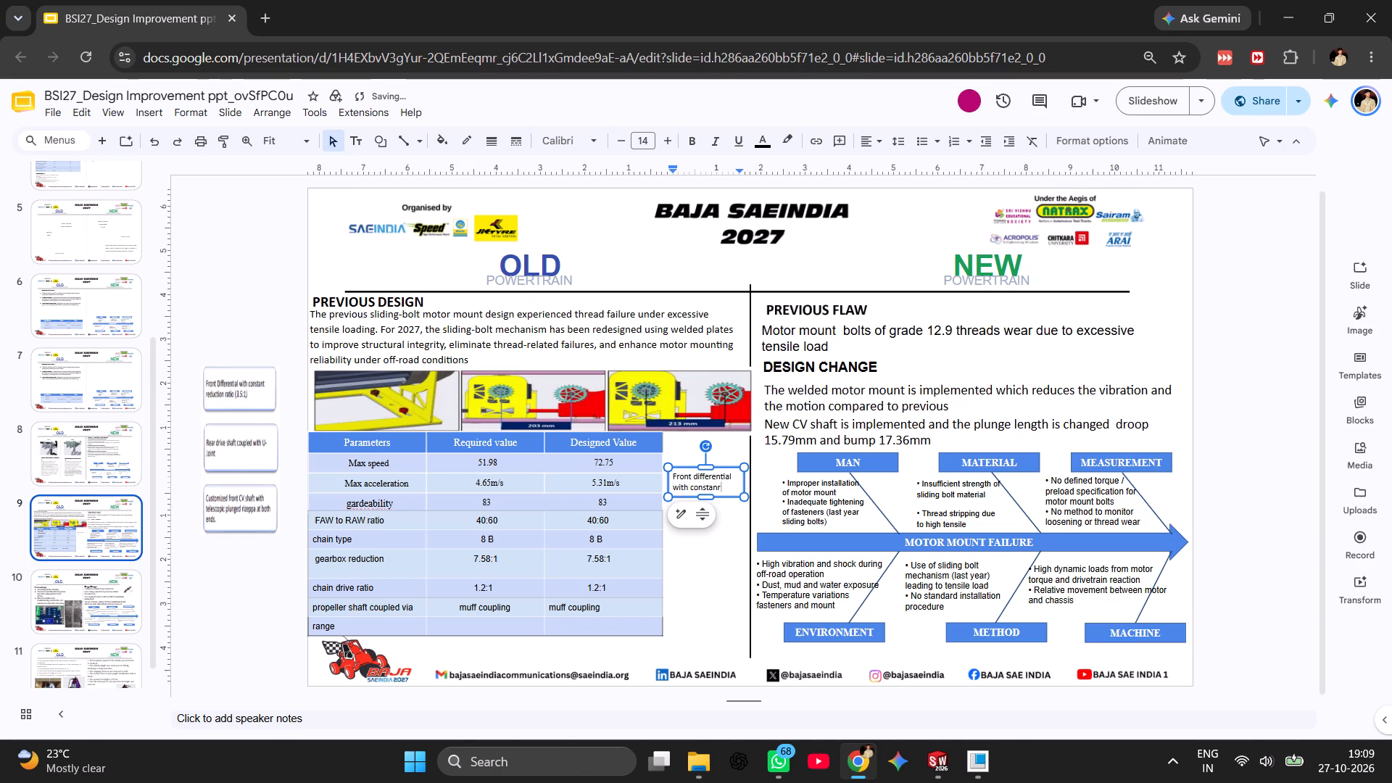
key(BackSpace)
text(ty)
key(BackSpace)
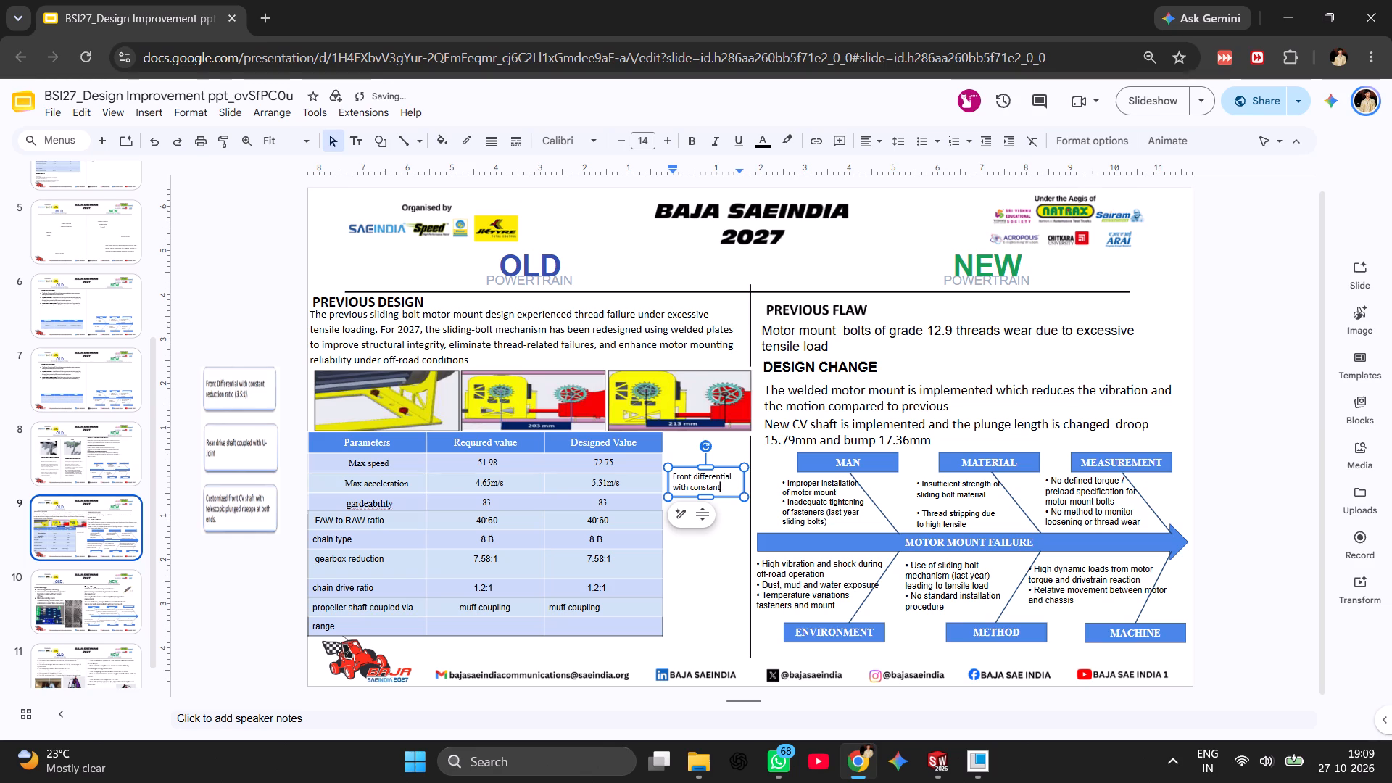
key(space)
text(e)
key(BackSpace)
text(reductionm)
key(BackSpace)
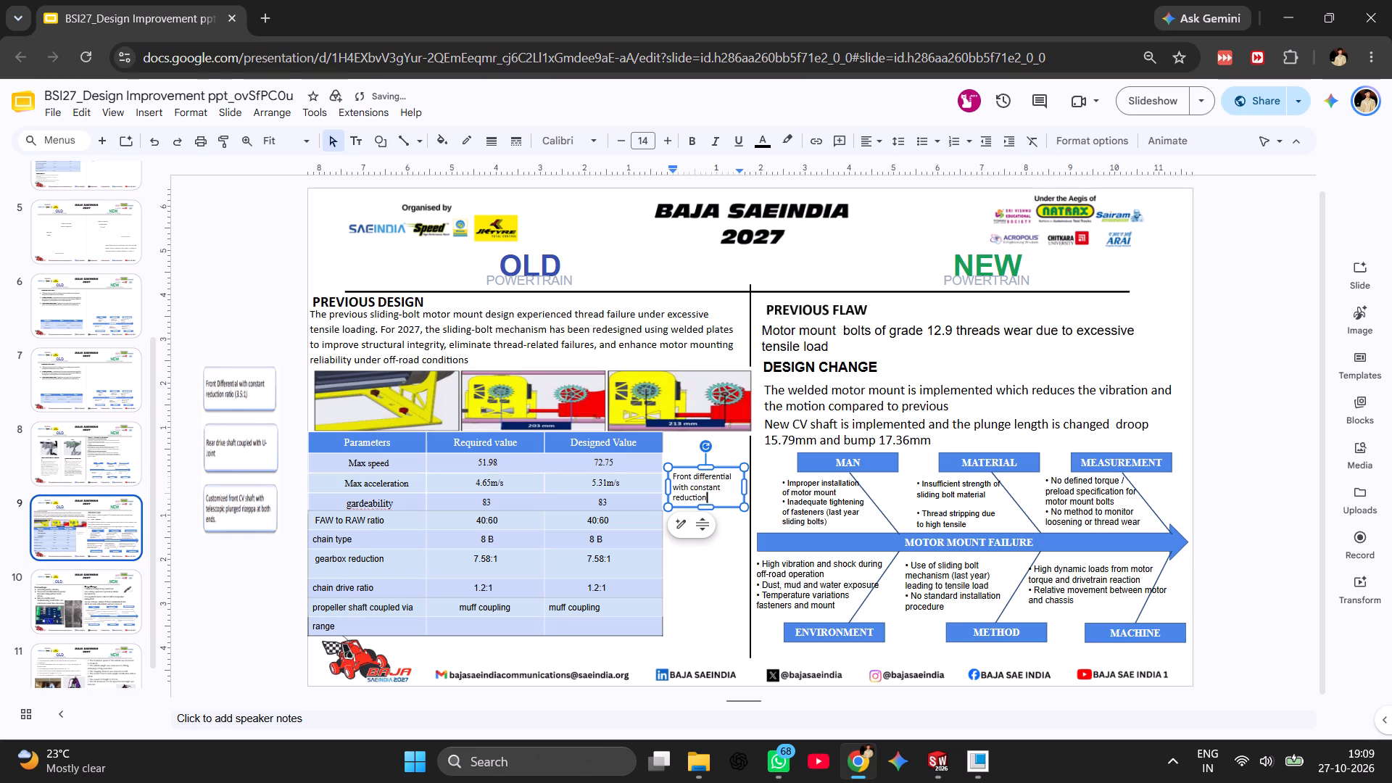
key(space)
text(ratio)
key(space)
Append the ratio "(3.5:1)" to the end of the front differential note.
key(shift+parenleft)
text(3.5)
key(ctrl+semicolon)
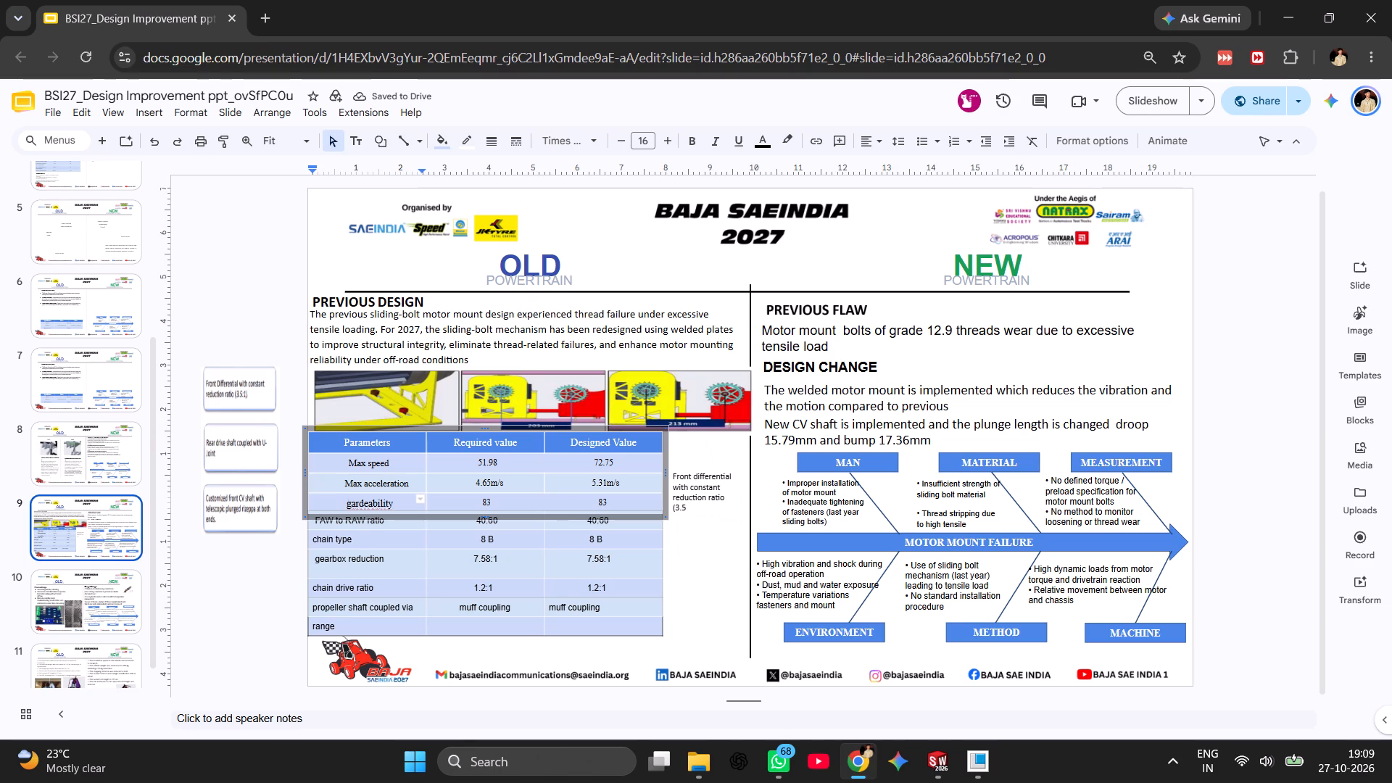
key(shift+colon)
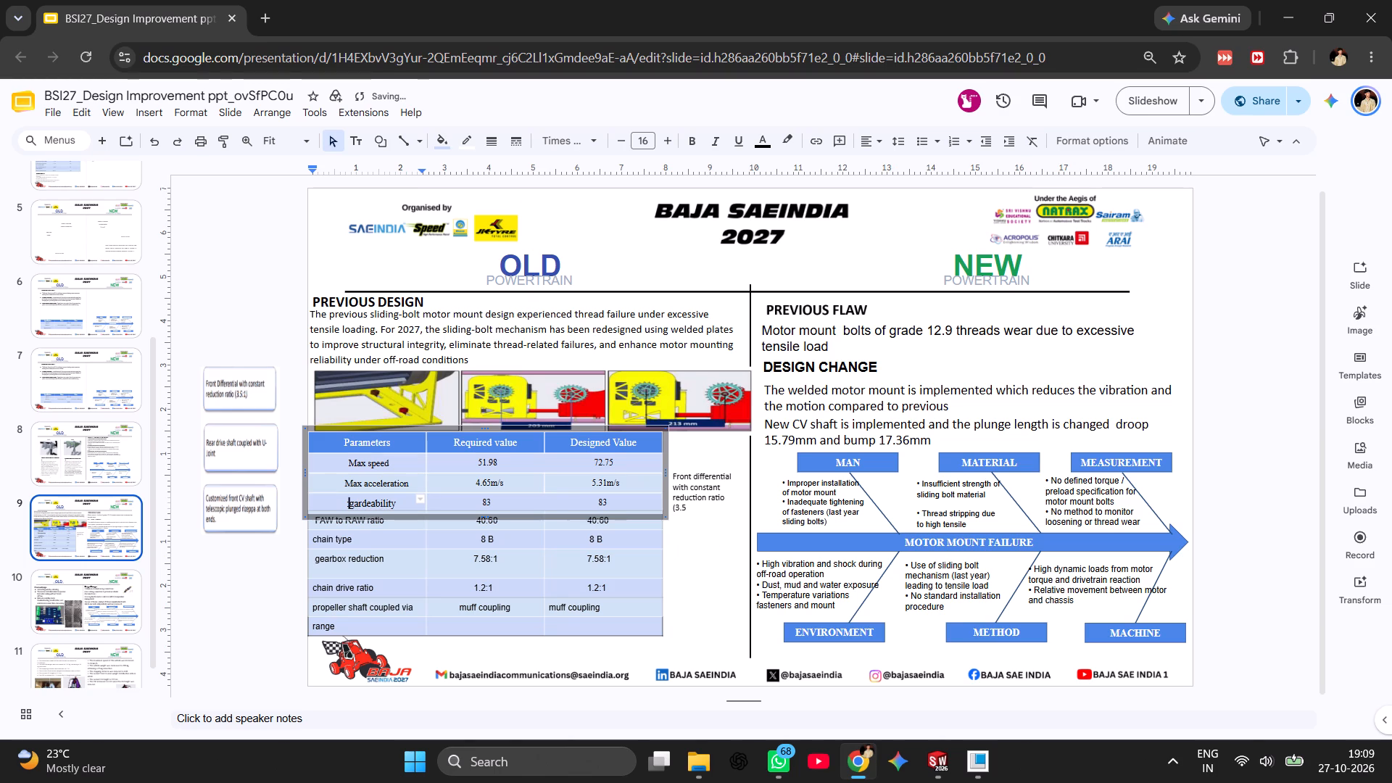
key(BackSpace)
double_click(696, 509)
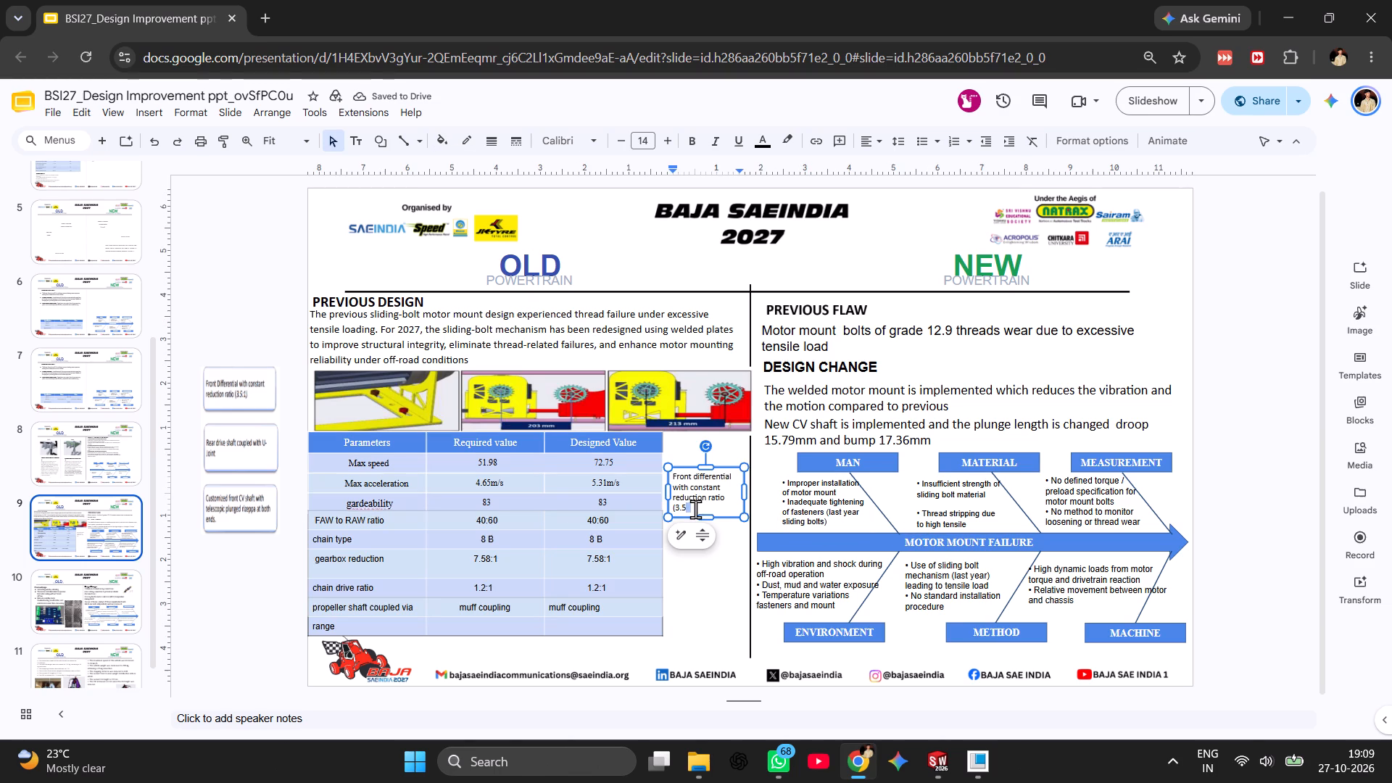
click(695, 509)
text(:1)
key(shift+parenright)
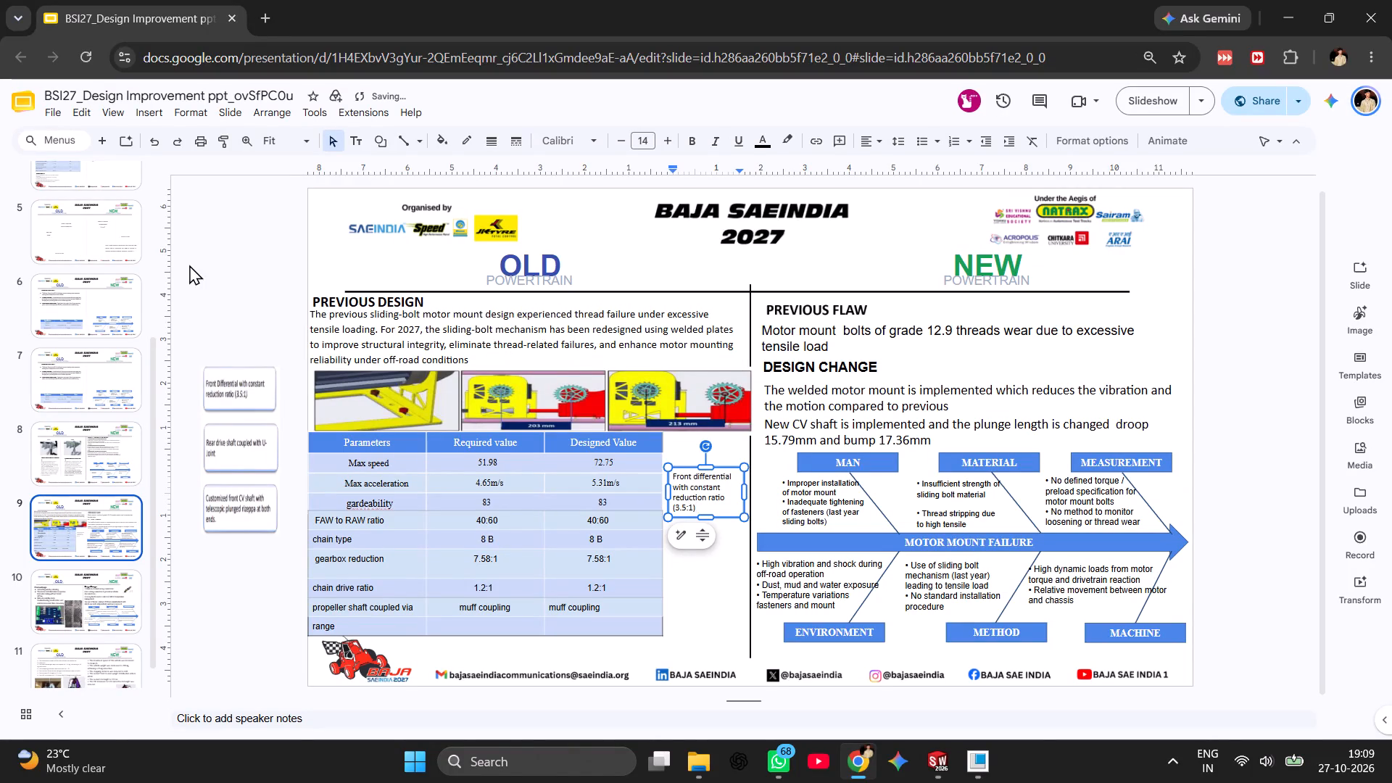
click(234, 280)
Move the front differential text box slightly upward beside the parameter table.
click(714, 483)
click(671, 478)
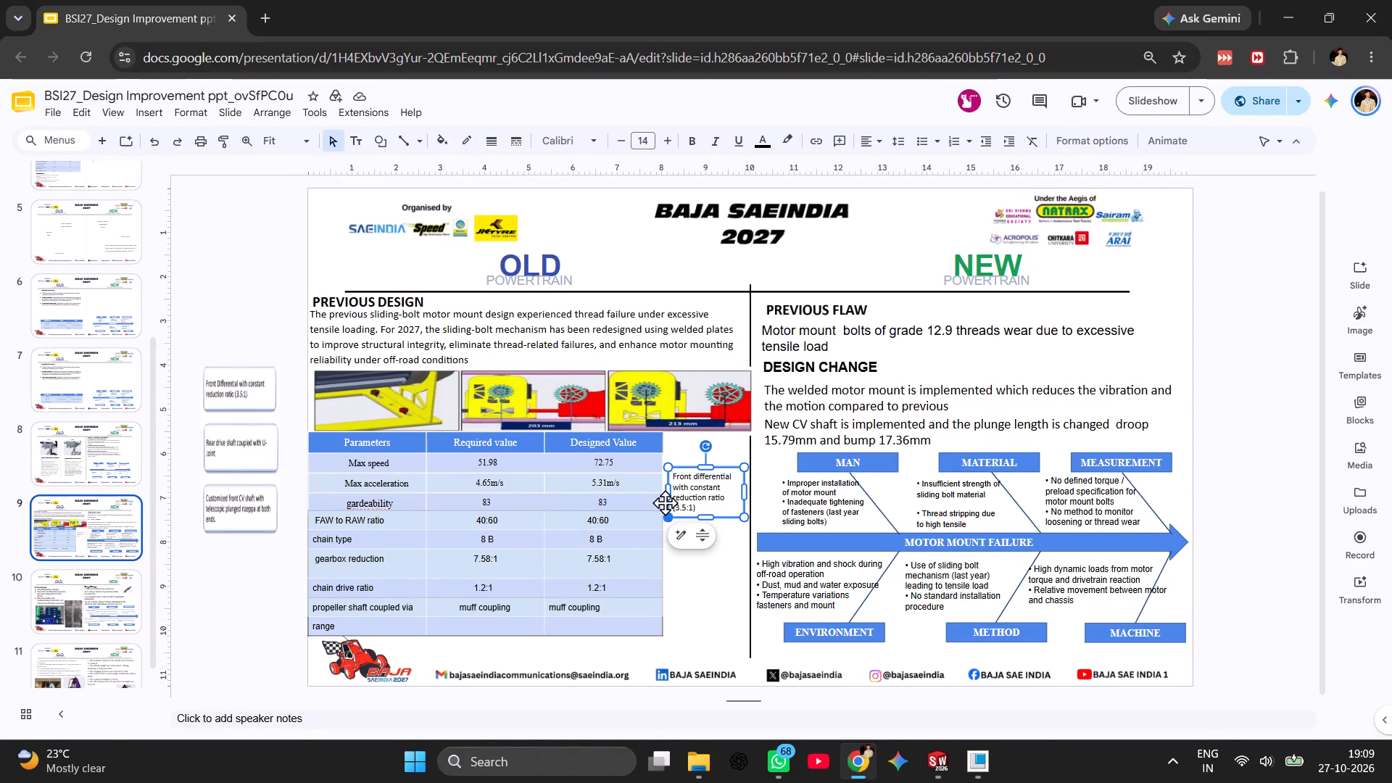
click(710, 577)
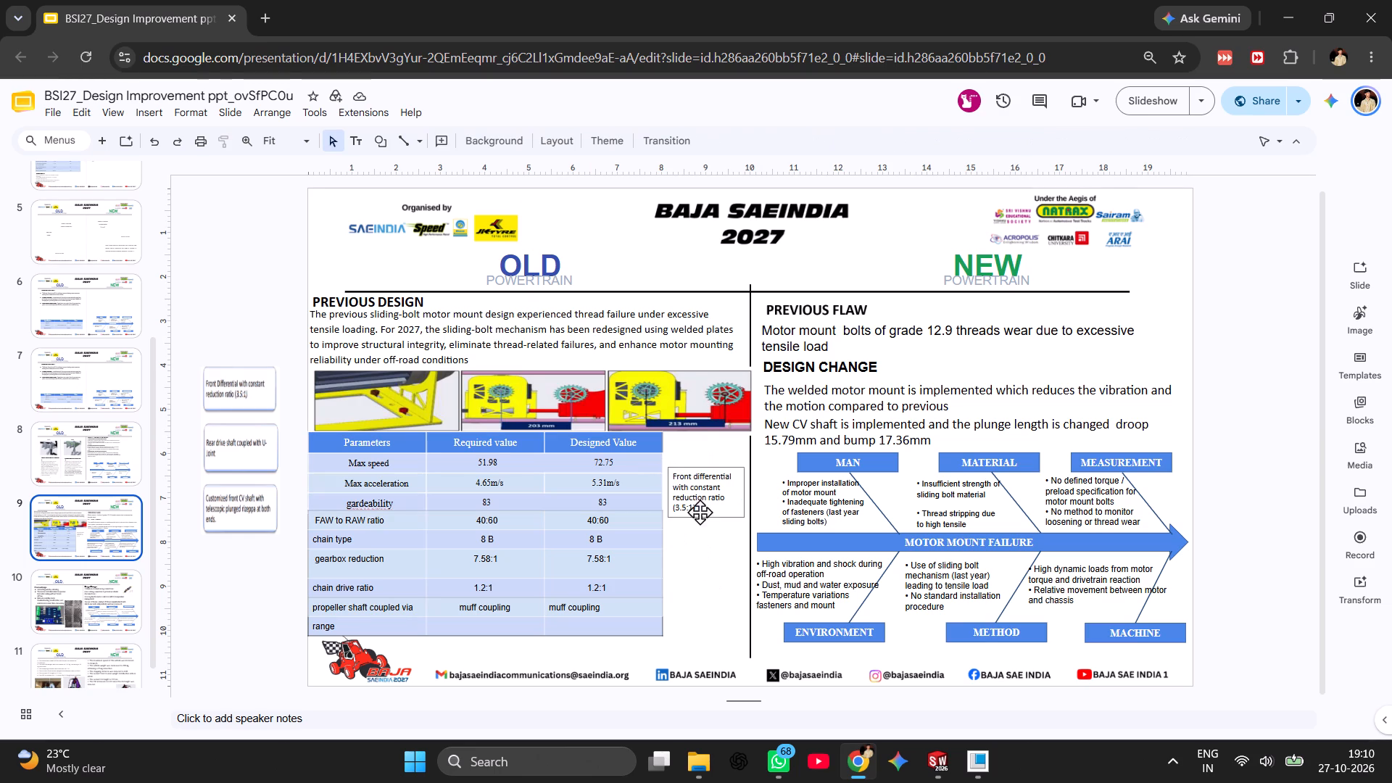
click(697, 498)
click(712, 558)
click(705, 502)
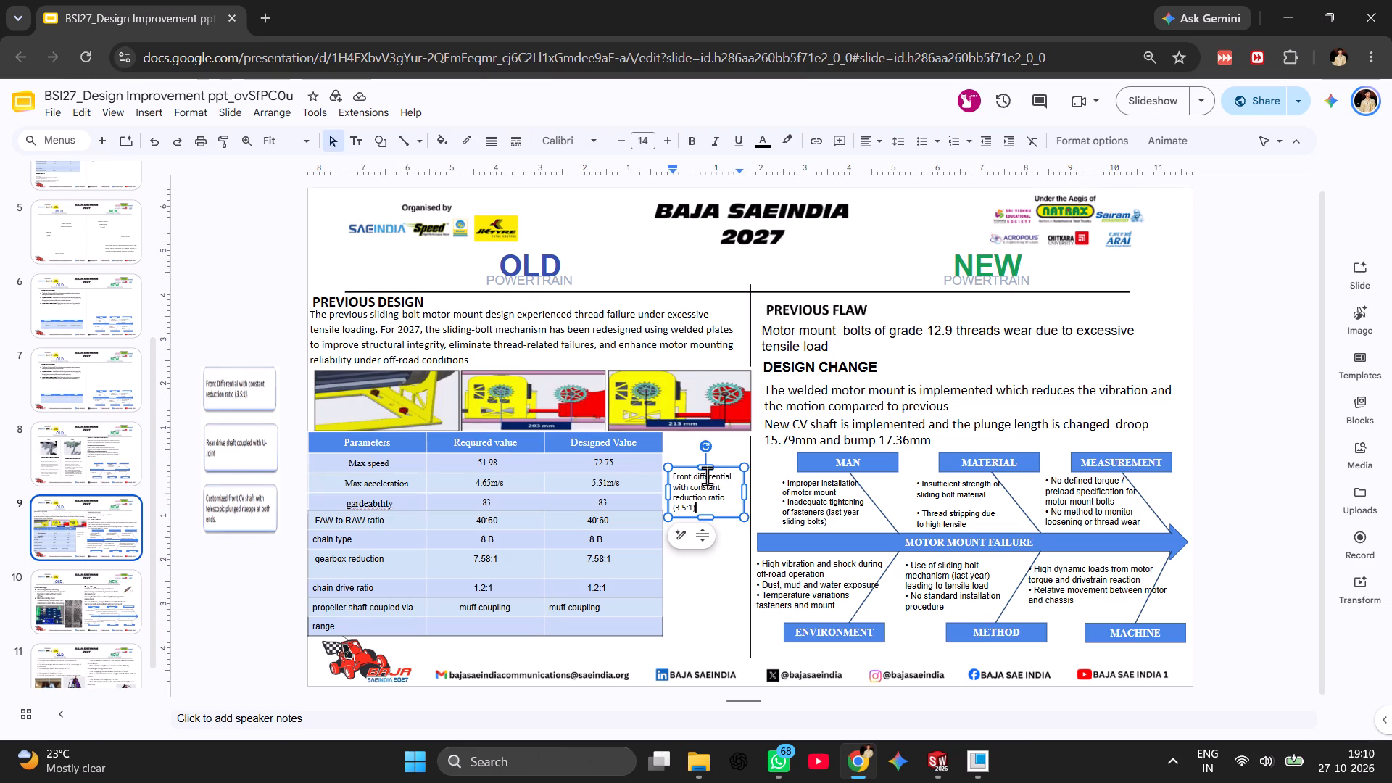
drag(706, 465, 719, 455)
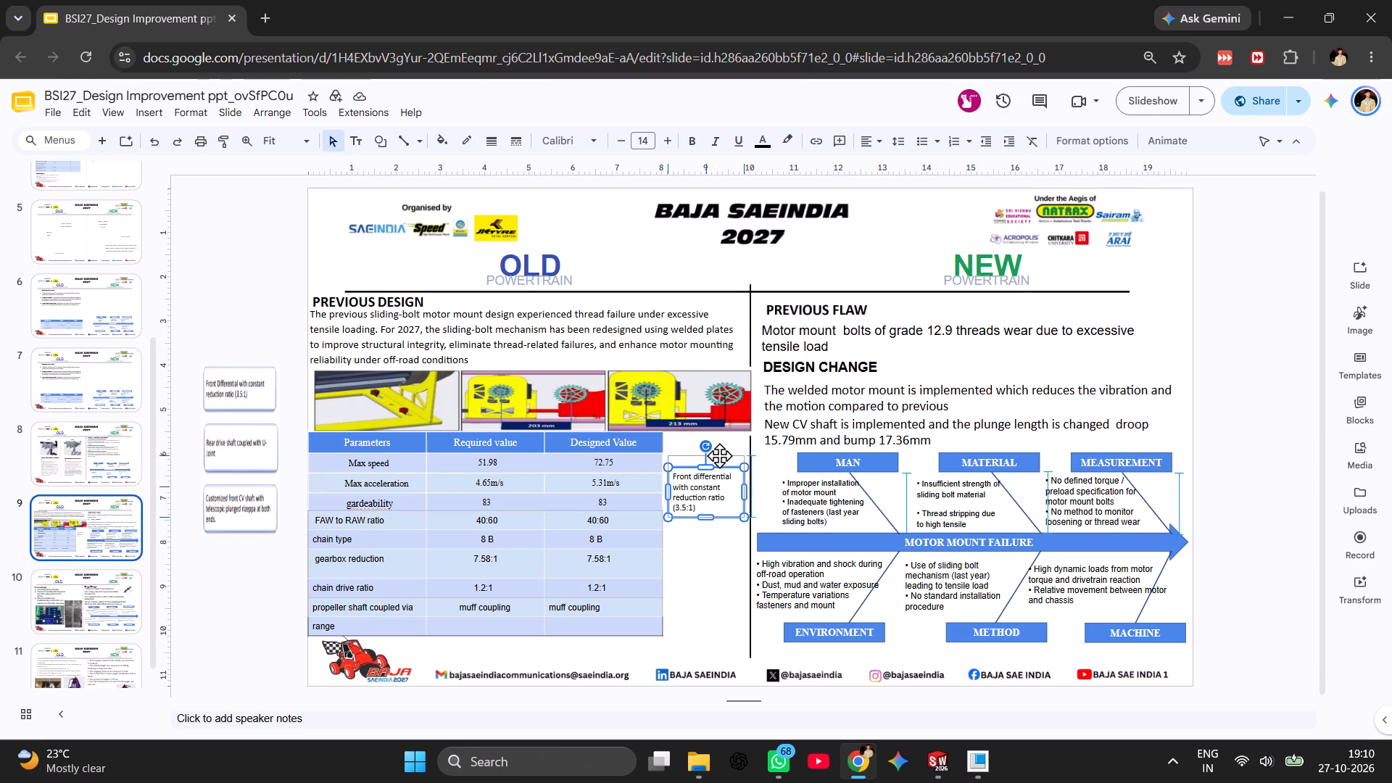
drag(719, 455, 716, 460)
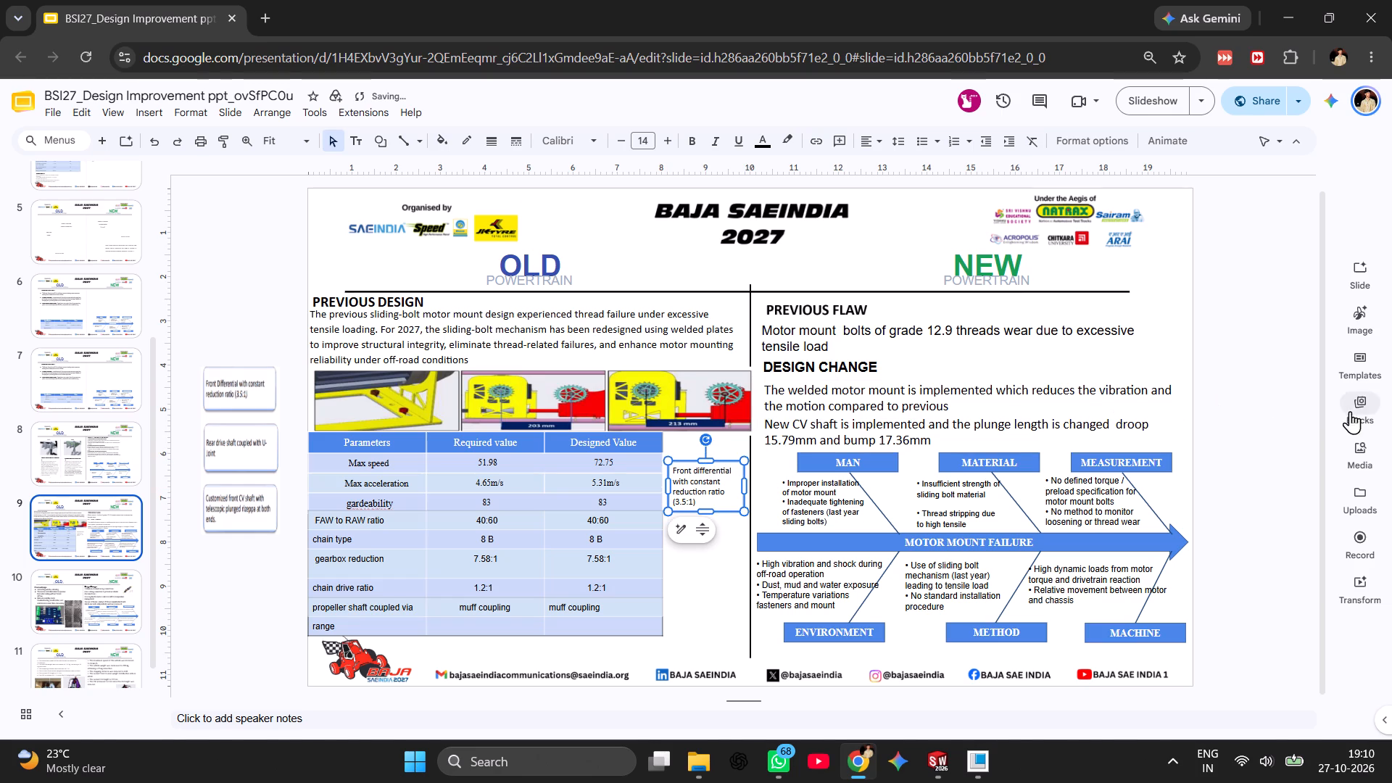
click(1269, 421)
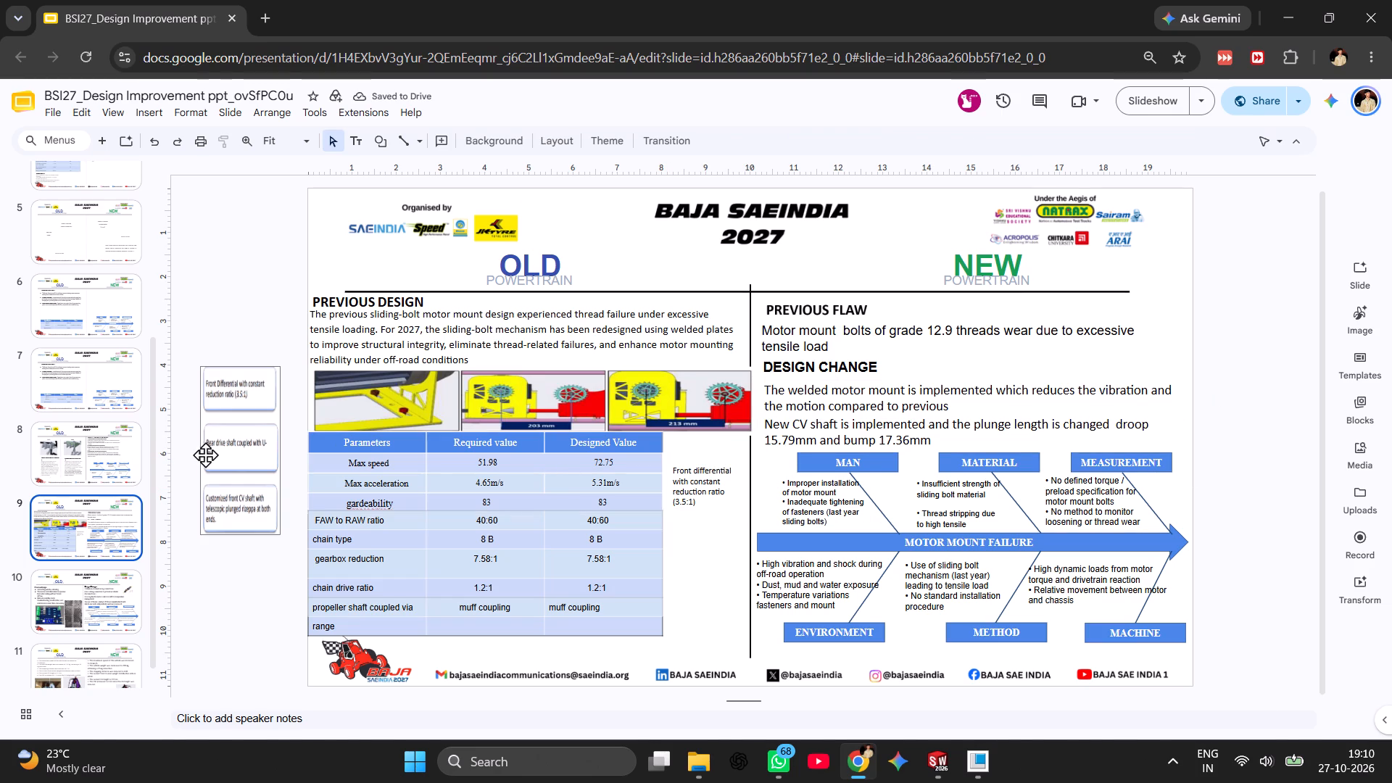
Insert a second text box below the front differential note, narrowed and placed beside the chain type row of the parameter table.
click(348, 141)
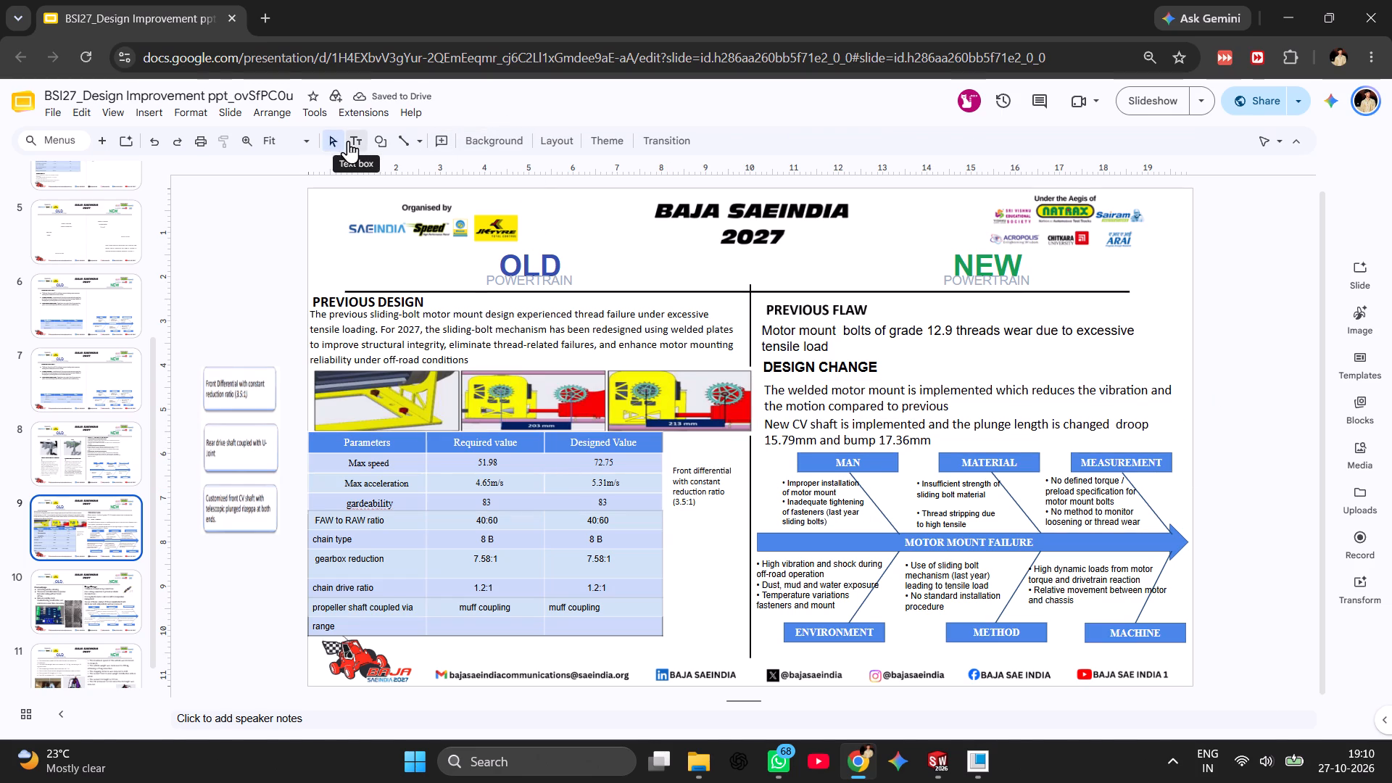
double_click(681, 526)
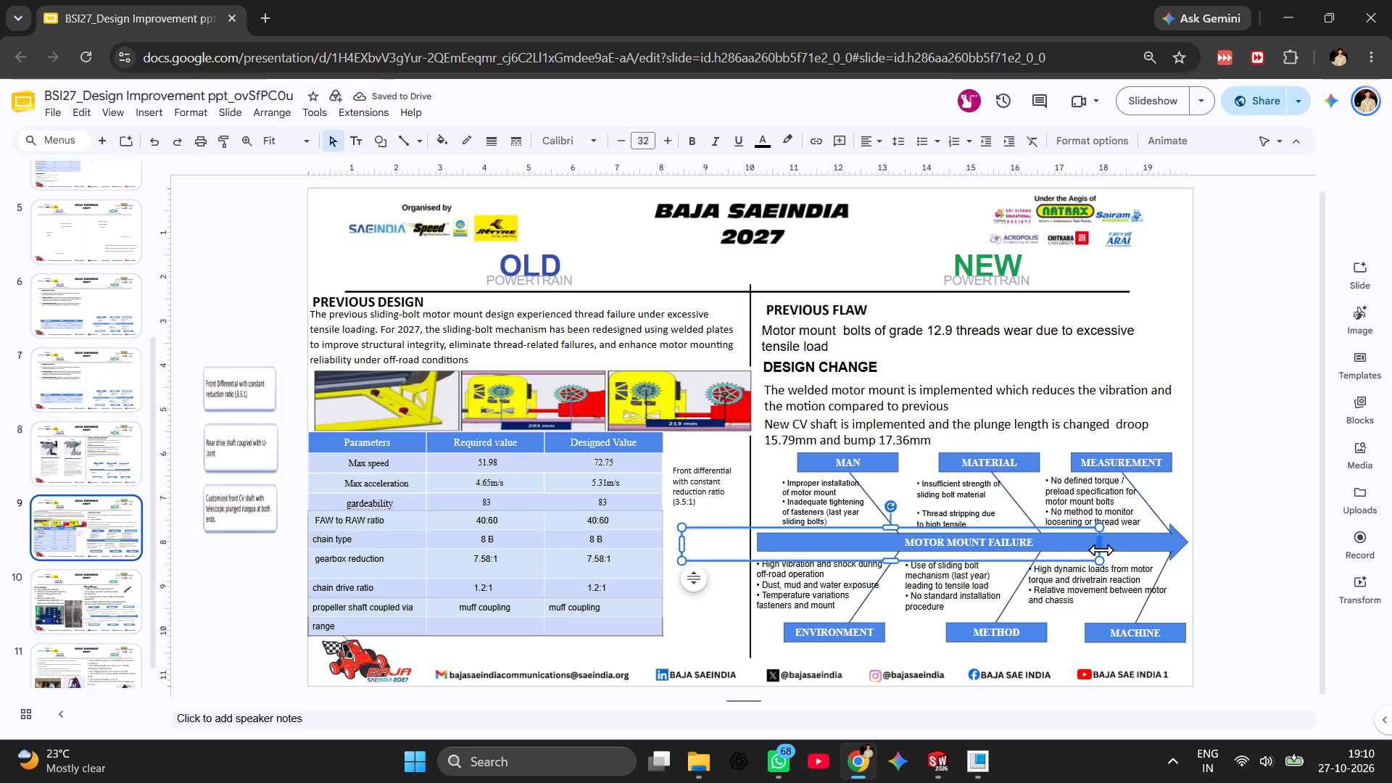
drag(1060, 552, 738, 556)
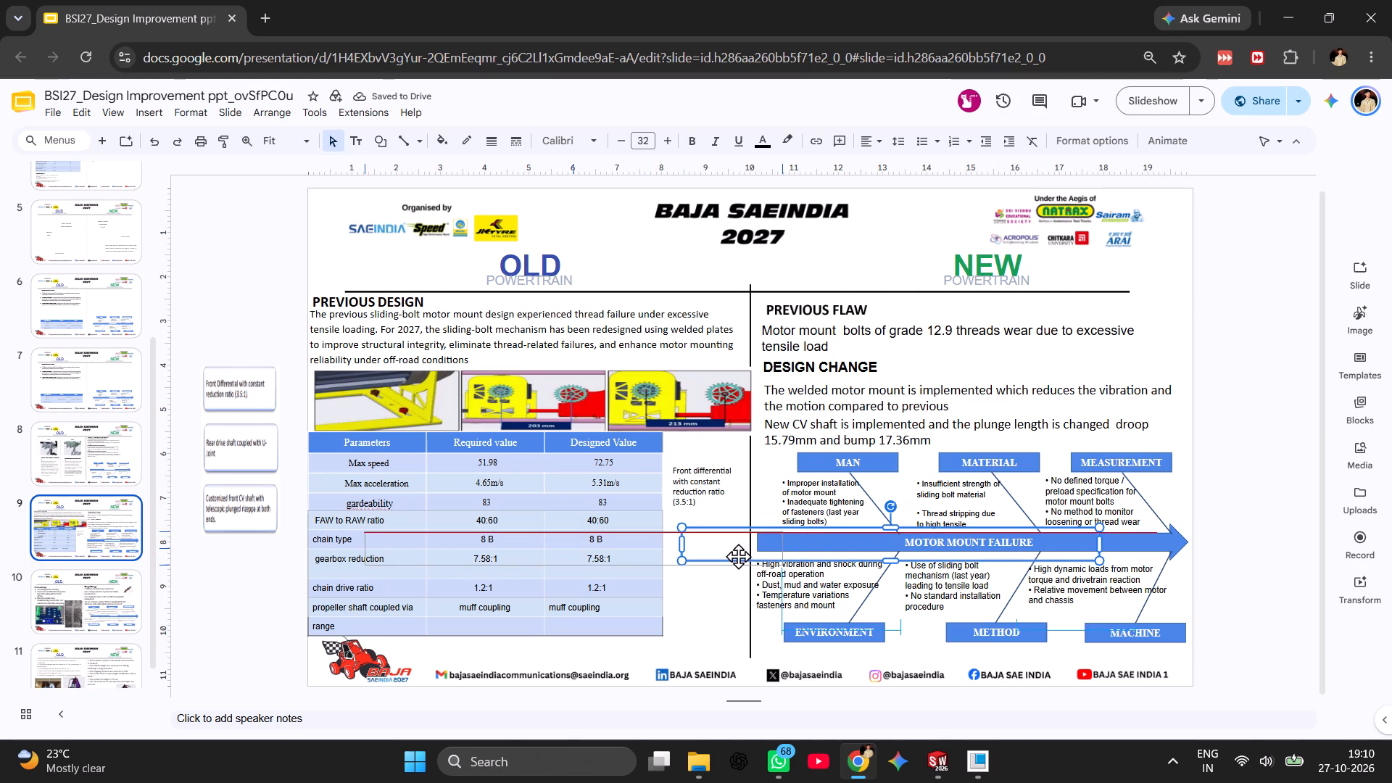
drag(738, 556, 735, 555)
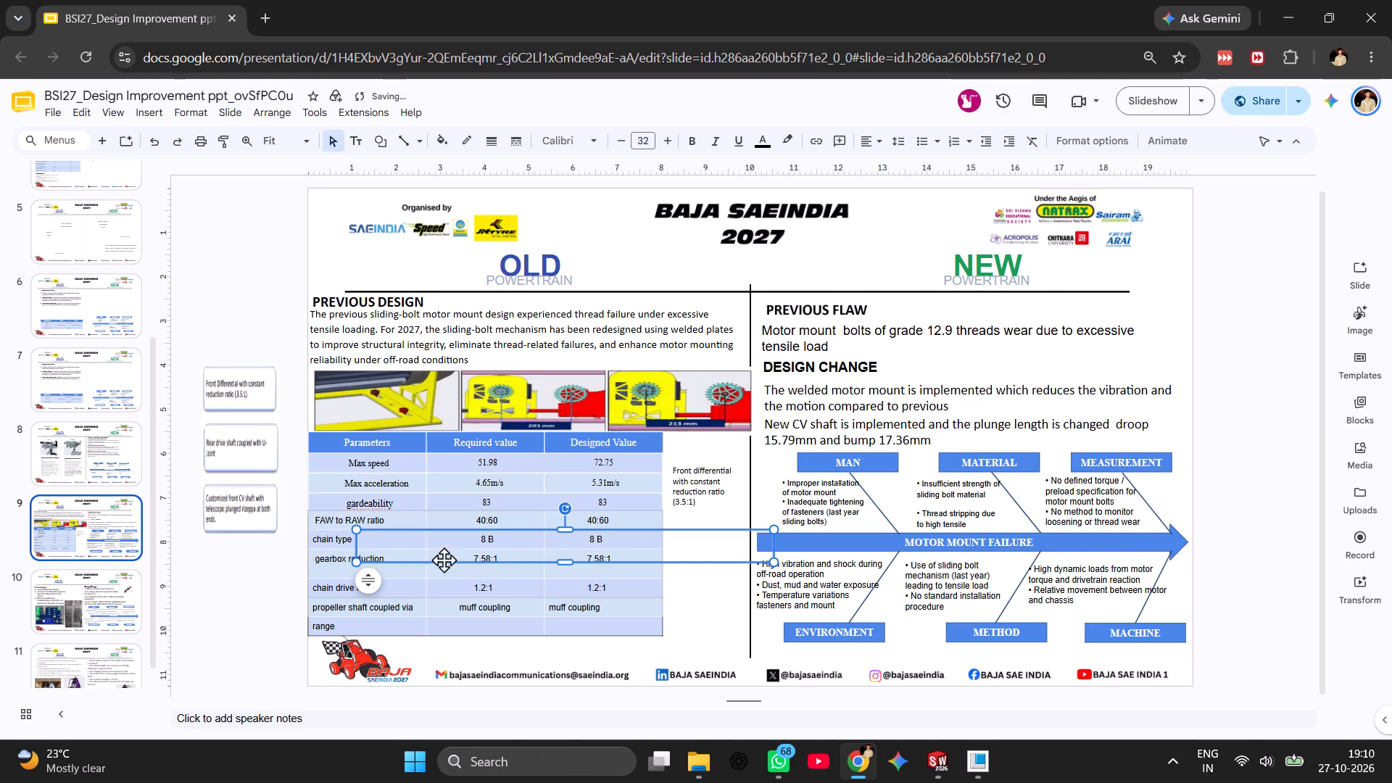
drag(356, 544, 566, 539)
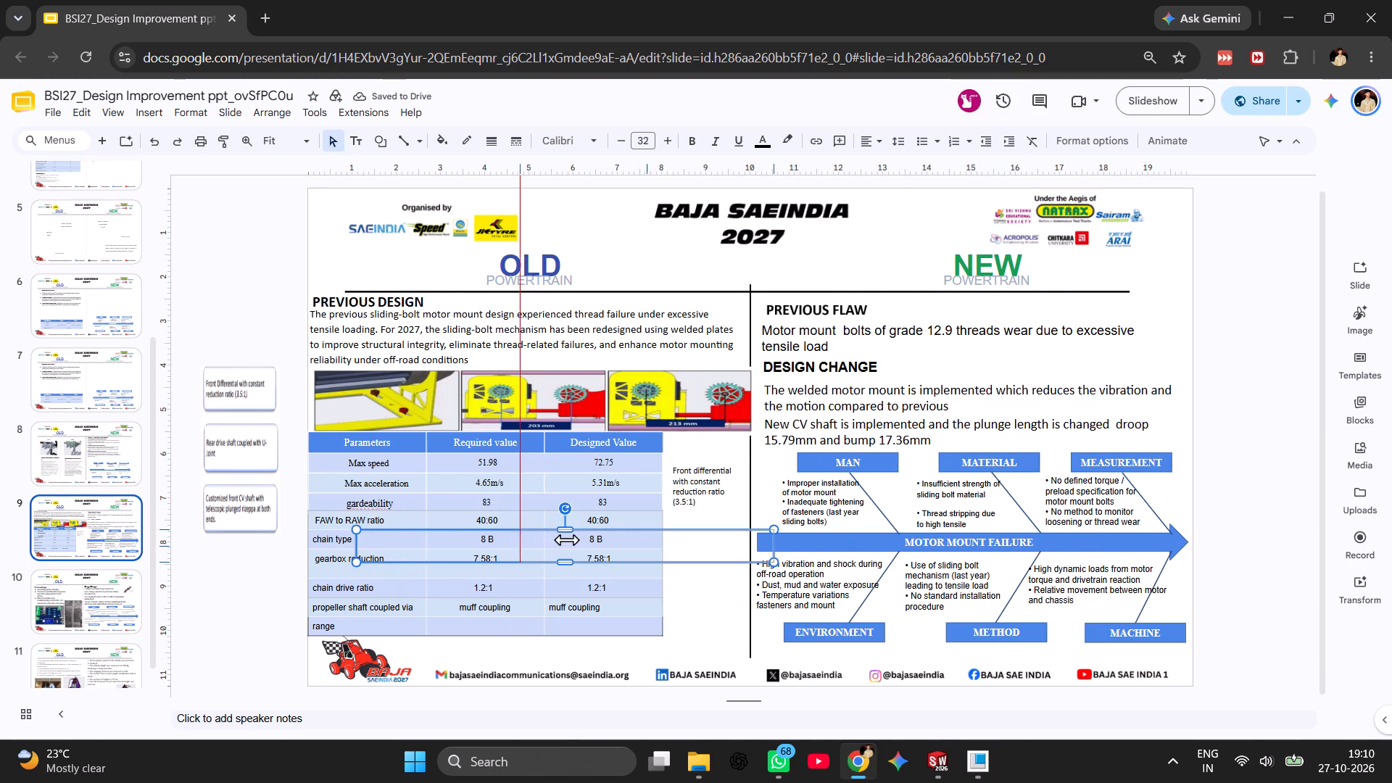
drag(566, 539, 680, 549)
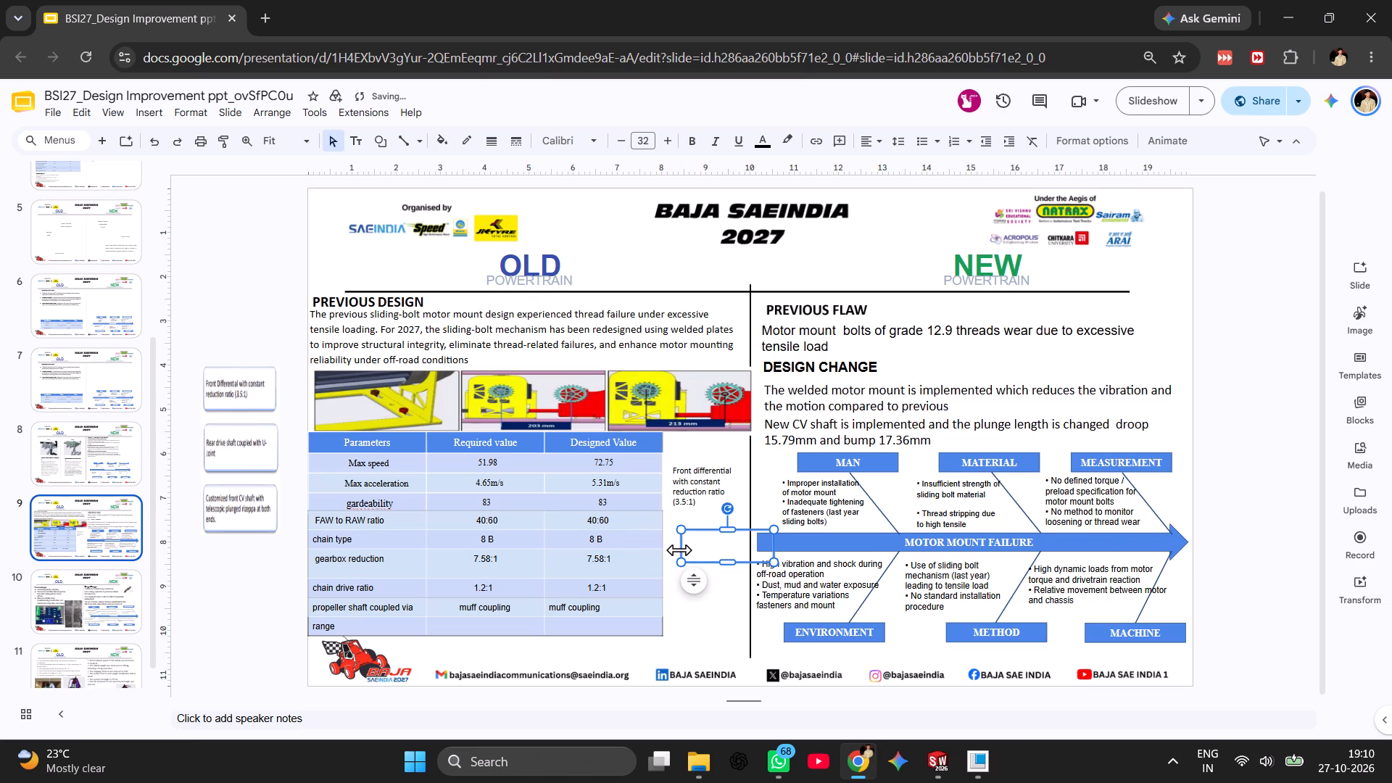
drag(718, 550, 696, 542)
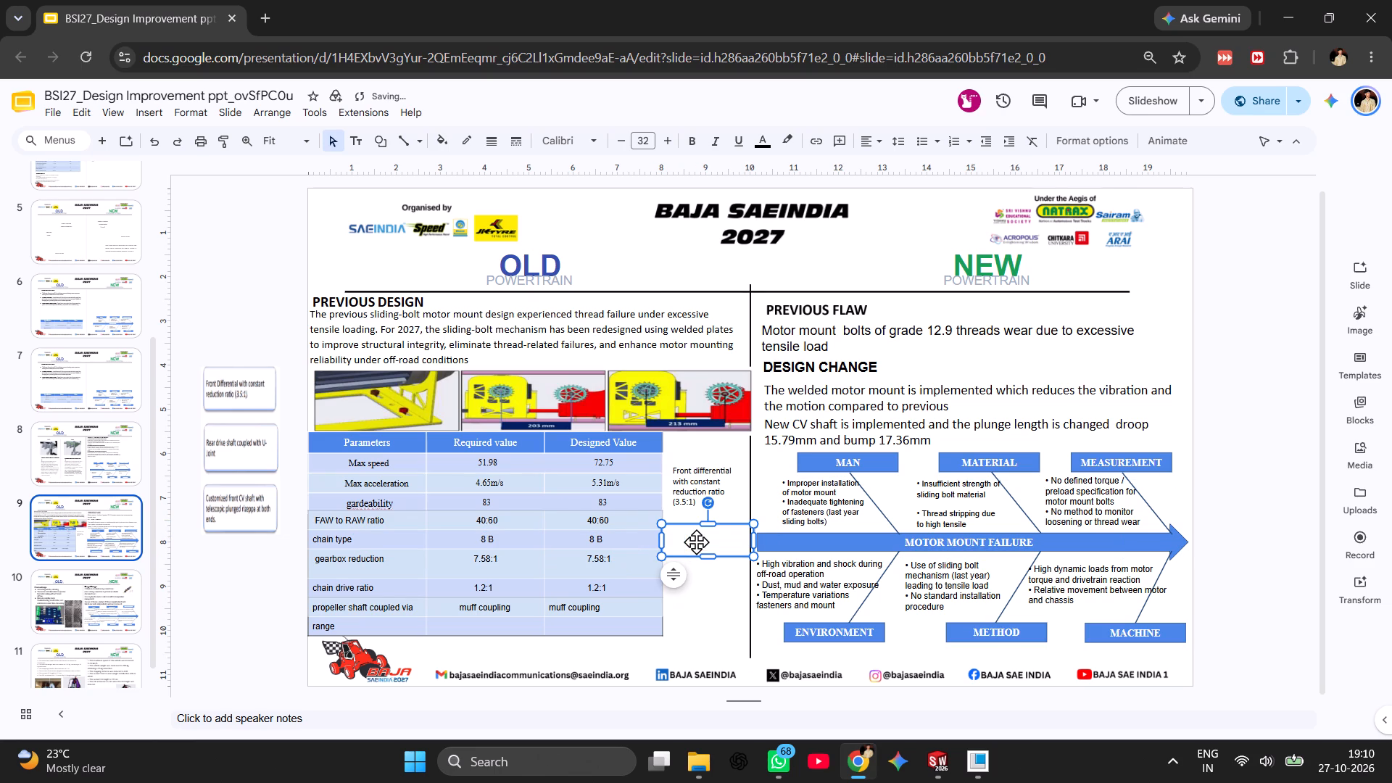
Set the font size of the new empty text box to 15.
triple_click(614, 137)
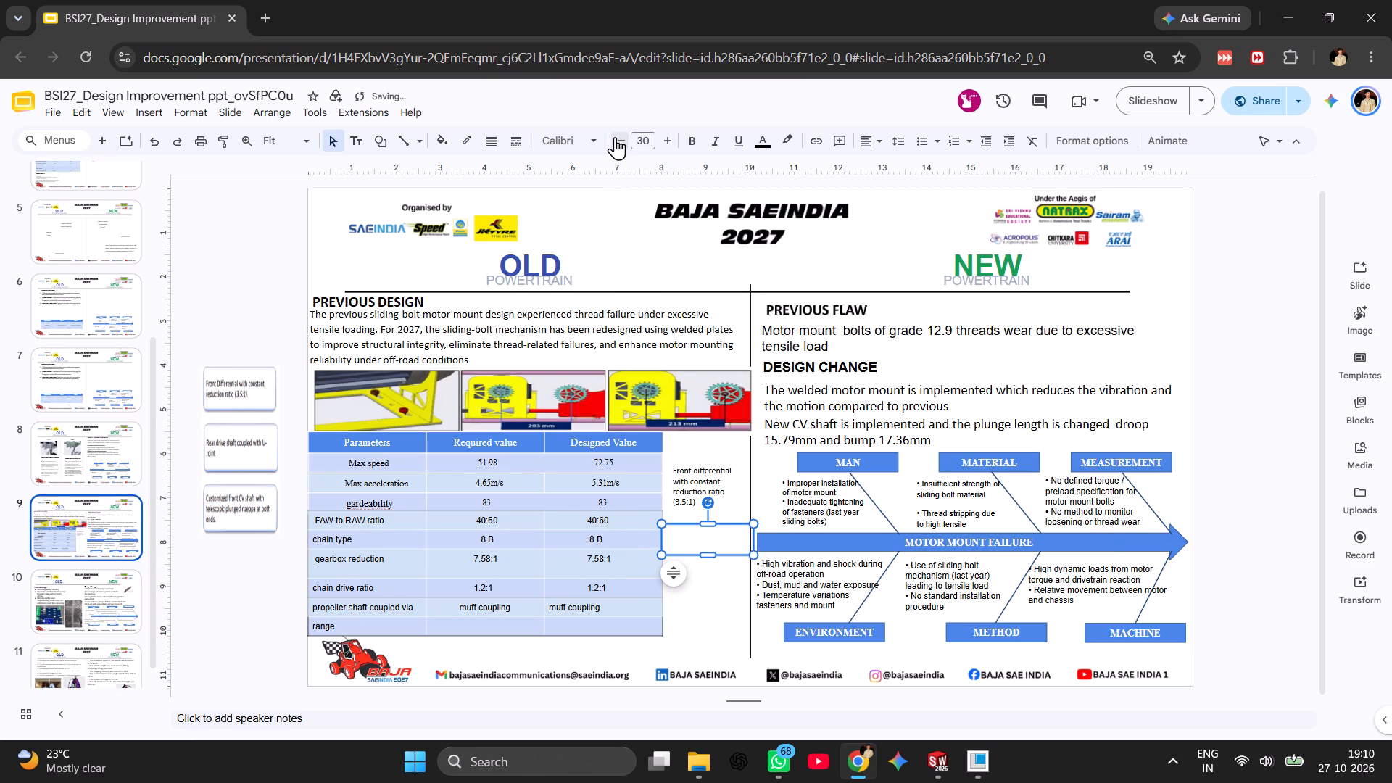
triple_click(615, 137)
triple_click(615, 137)
triple_click(615, 137)
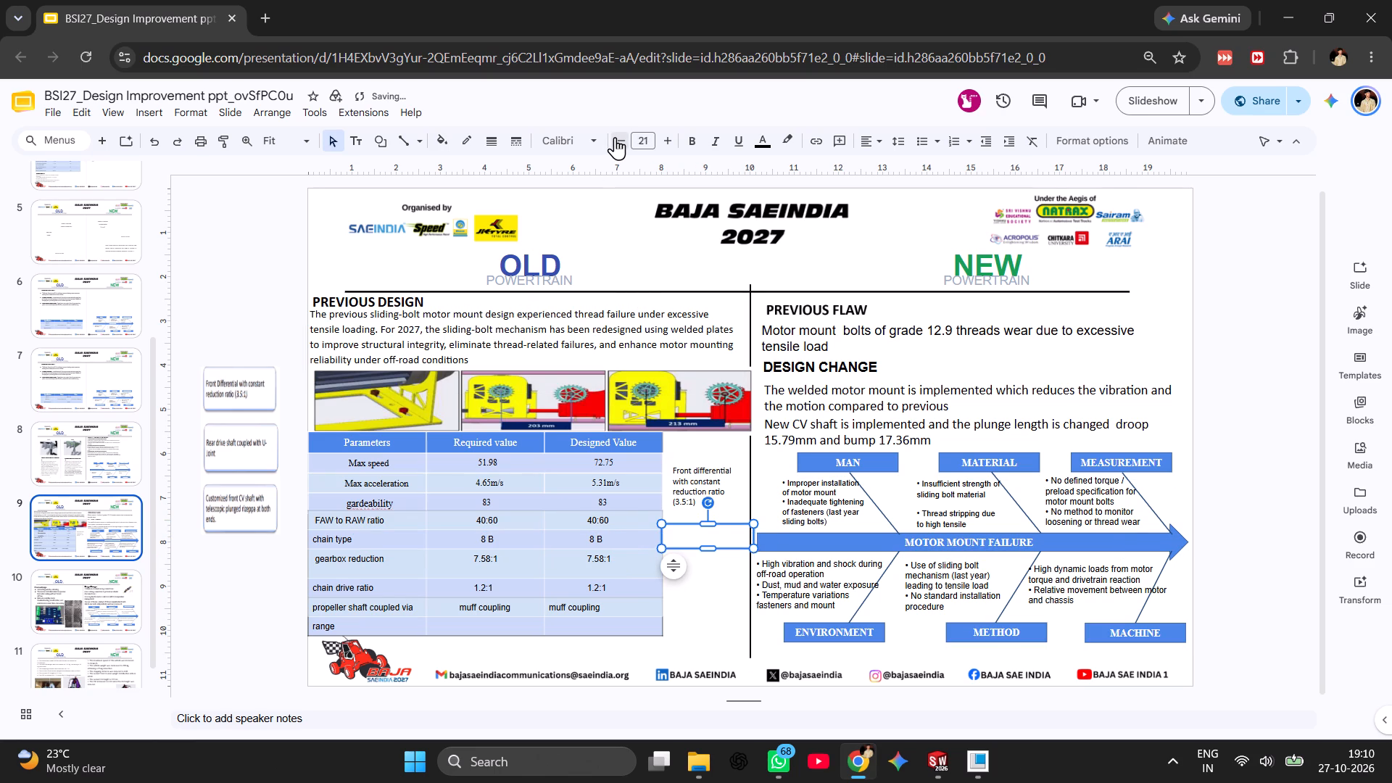
triple_click(615, 137)
double_click(615, 137)
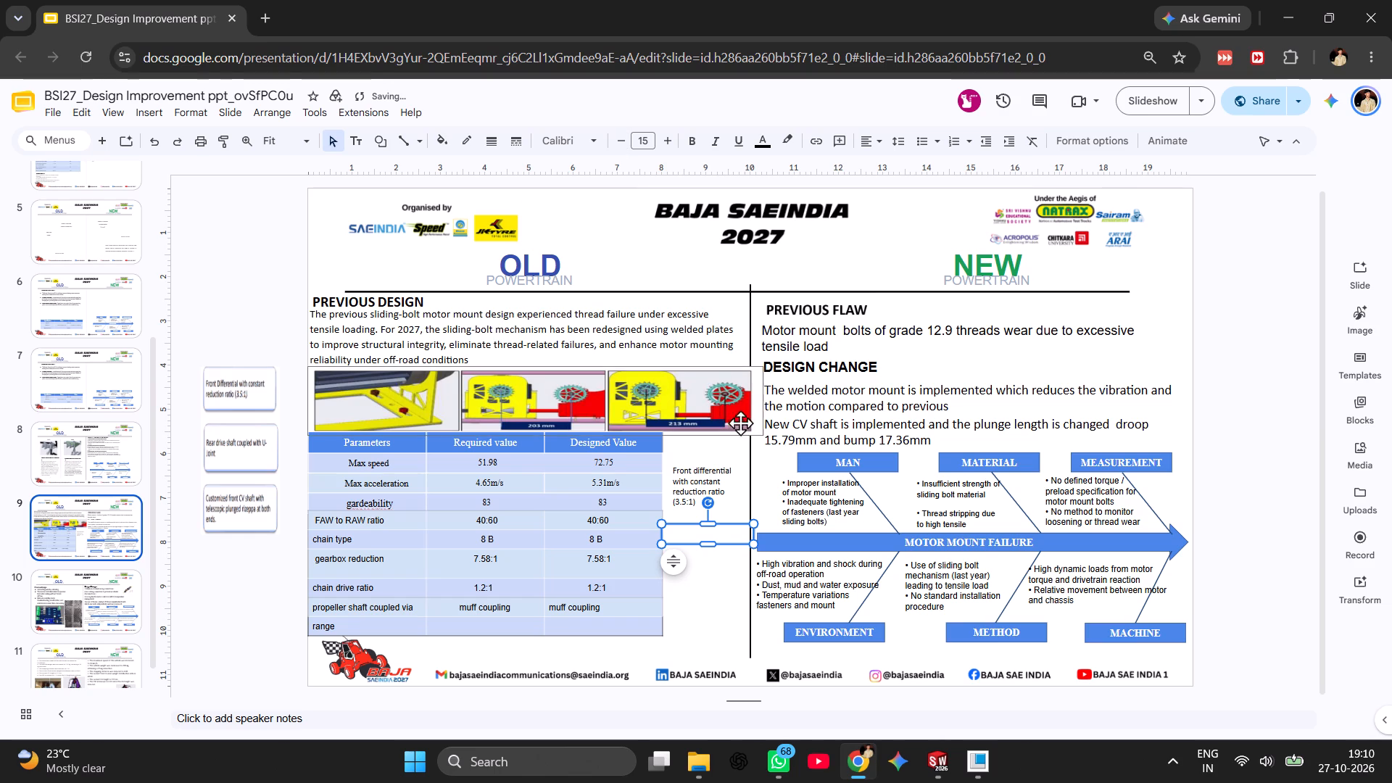
Narrow the empty text box further and shift it to fit between the parameter table and the central divider.
drag(755, 537, 742, 536)
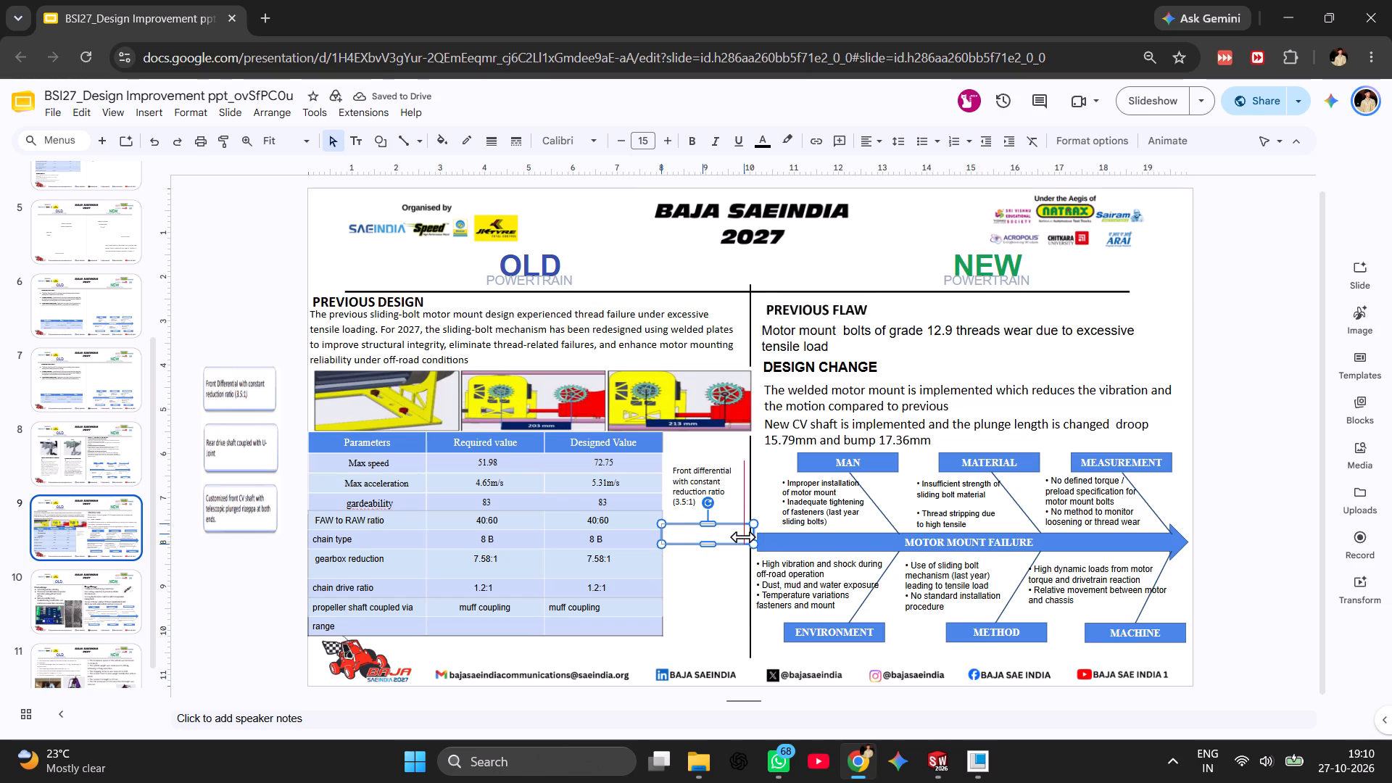
drag(742, 536, 739, 536)
drag(713, 536, 721, 536)
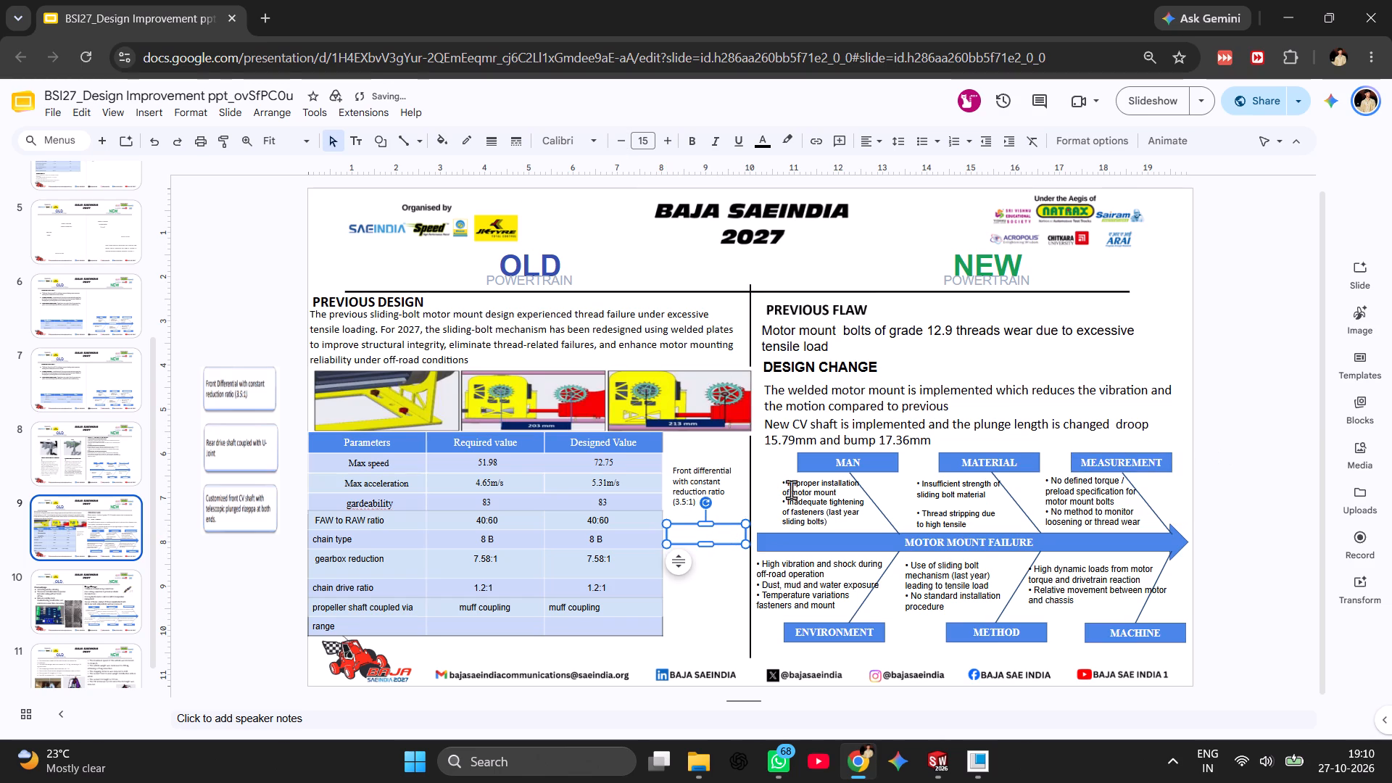
Enter the note "Rear drive shaft coupled with U-joint" in the empty text box below the front differential note.
double_click(684, 535)
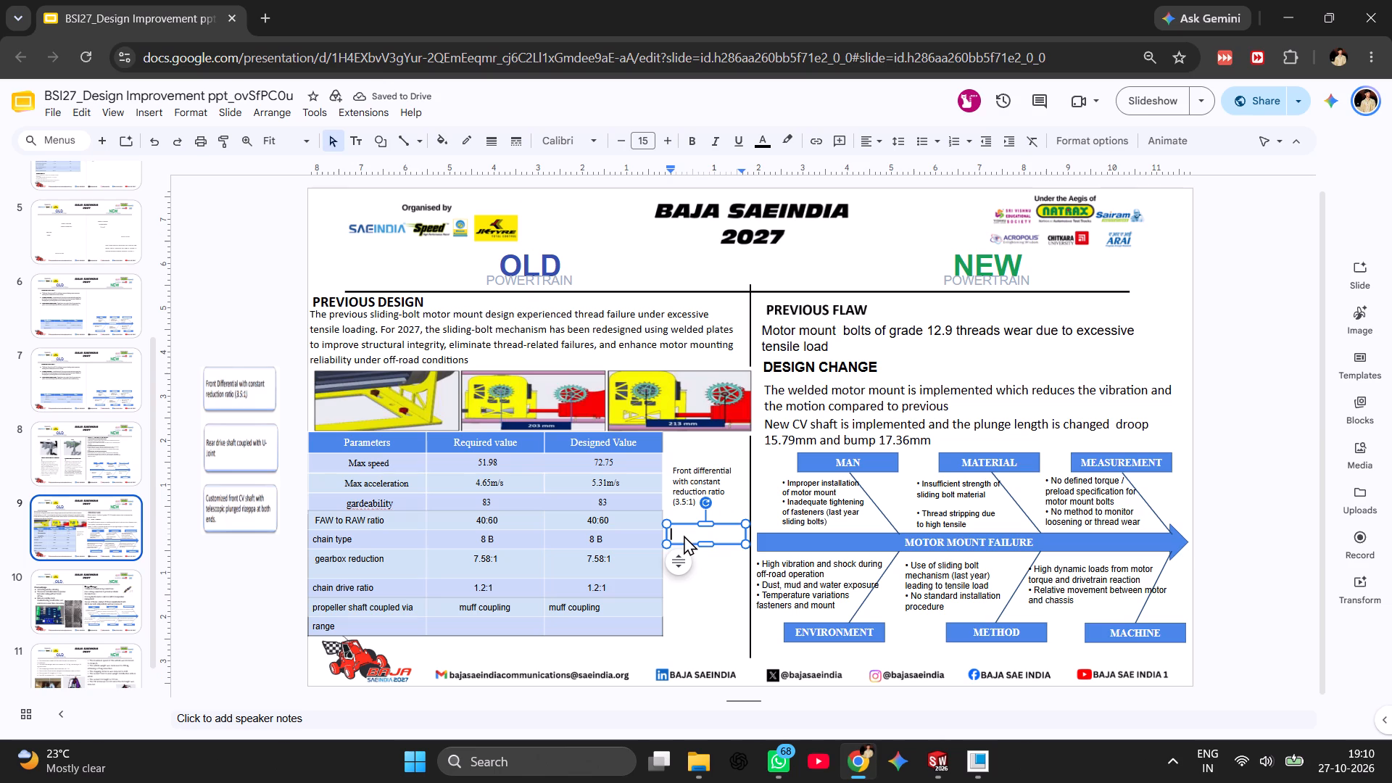
text(rear)
key(space)
key(BackSpace)
key(BackSpace)
key(BackSpace)
key(BackSpace)
key(BackSpace)
key(r)
key(BackSpace)
key(shift+r)
text(eaat)
key(BackSpace)
key(BackSpace)
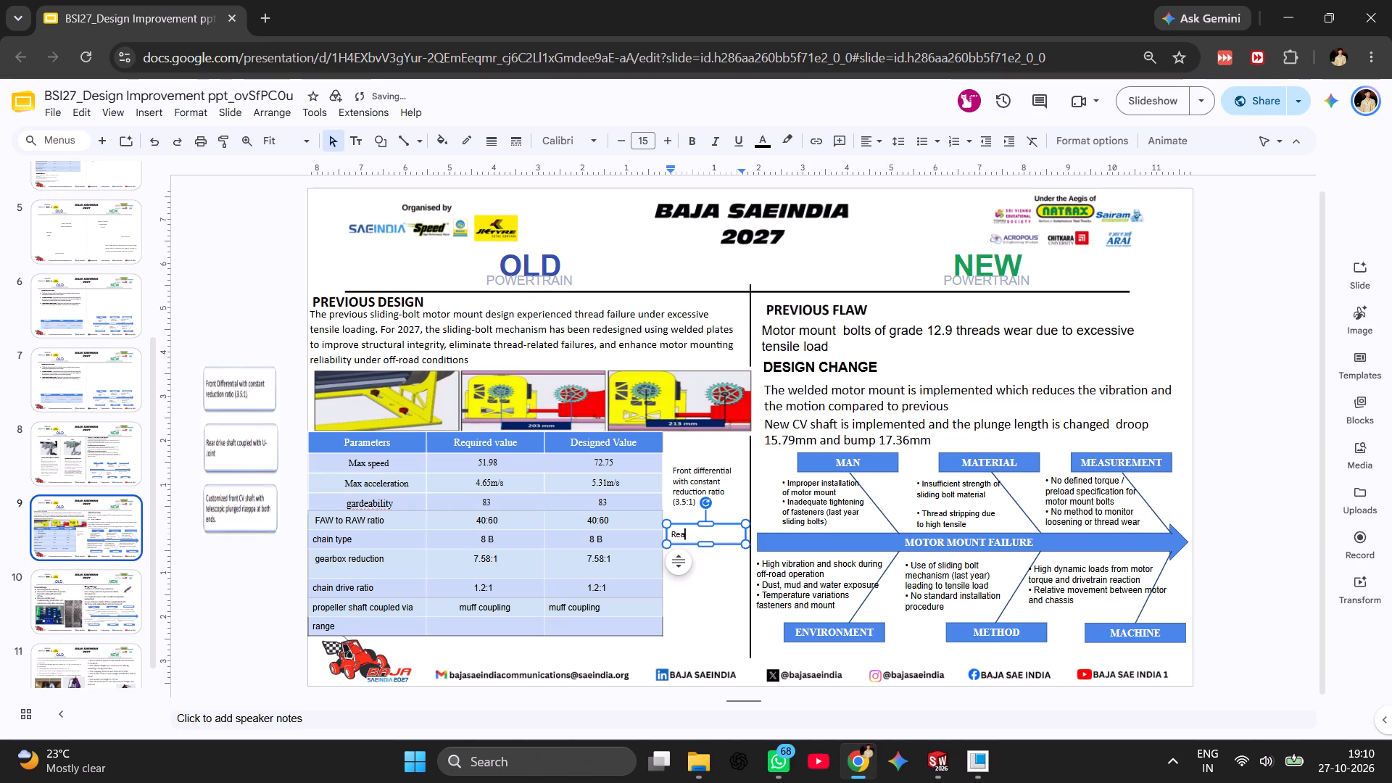
key(r)
key(space)
text(drivre)
key(BackSpace)
key(BackSpace)
text(e shaft)
key(space)
text(coupled)
key(space)
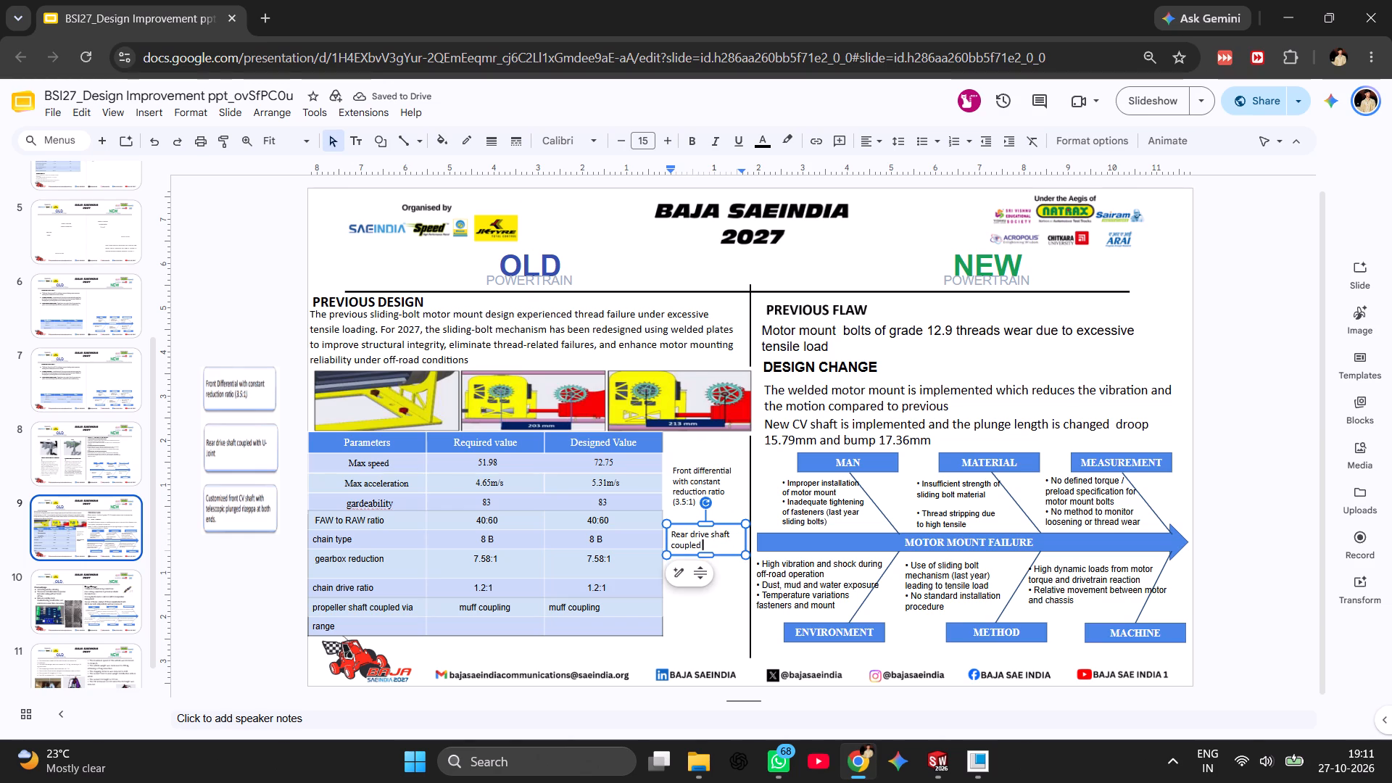
text(with)
key(space)
text(u)
key(space)
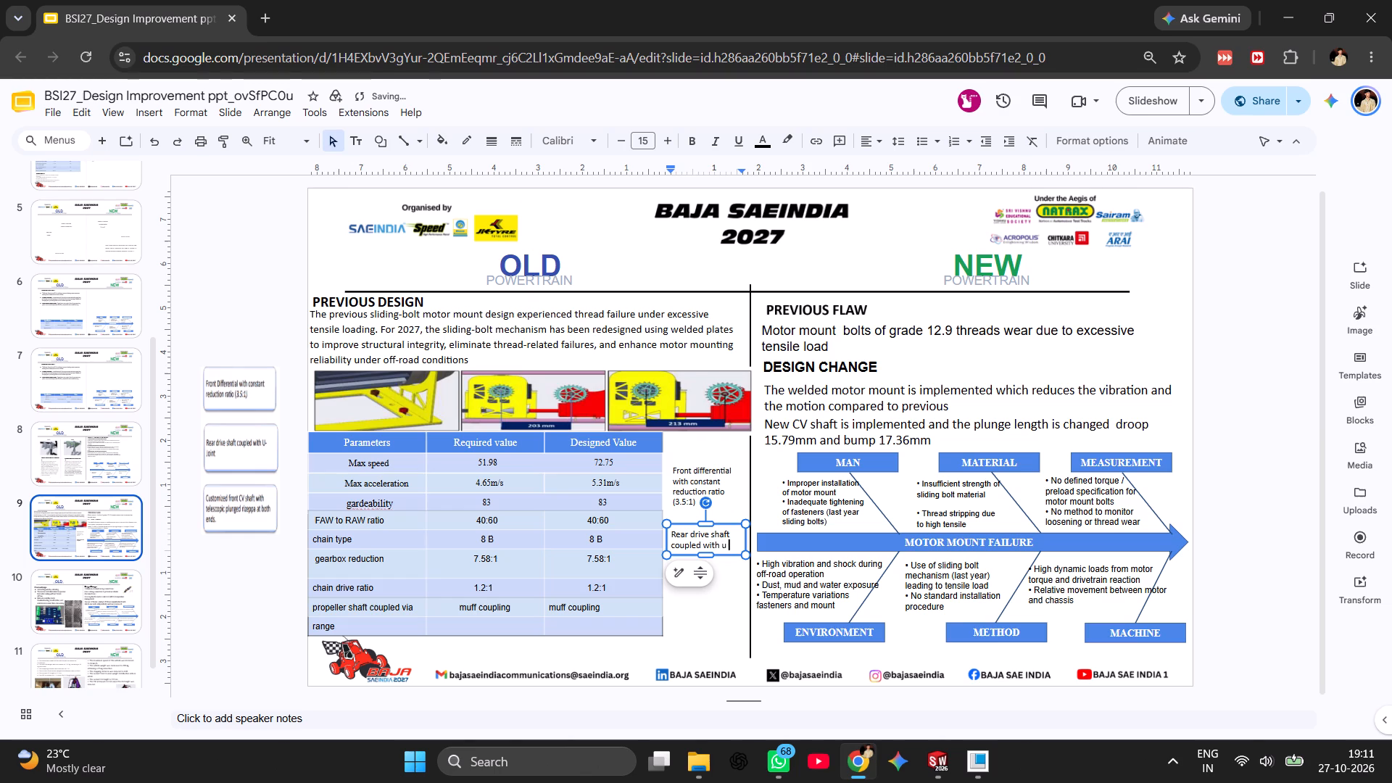
key(BackSpace)
key(BackSpace)
key(BackSpace)
key(shift+space)
text(U -)
key(BackSpace)
key(BackSpace)
text(-joint)
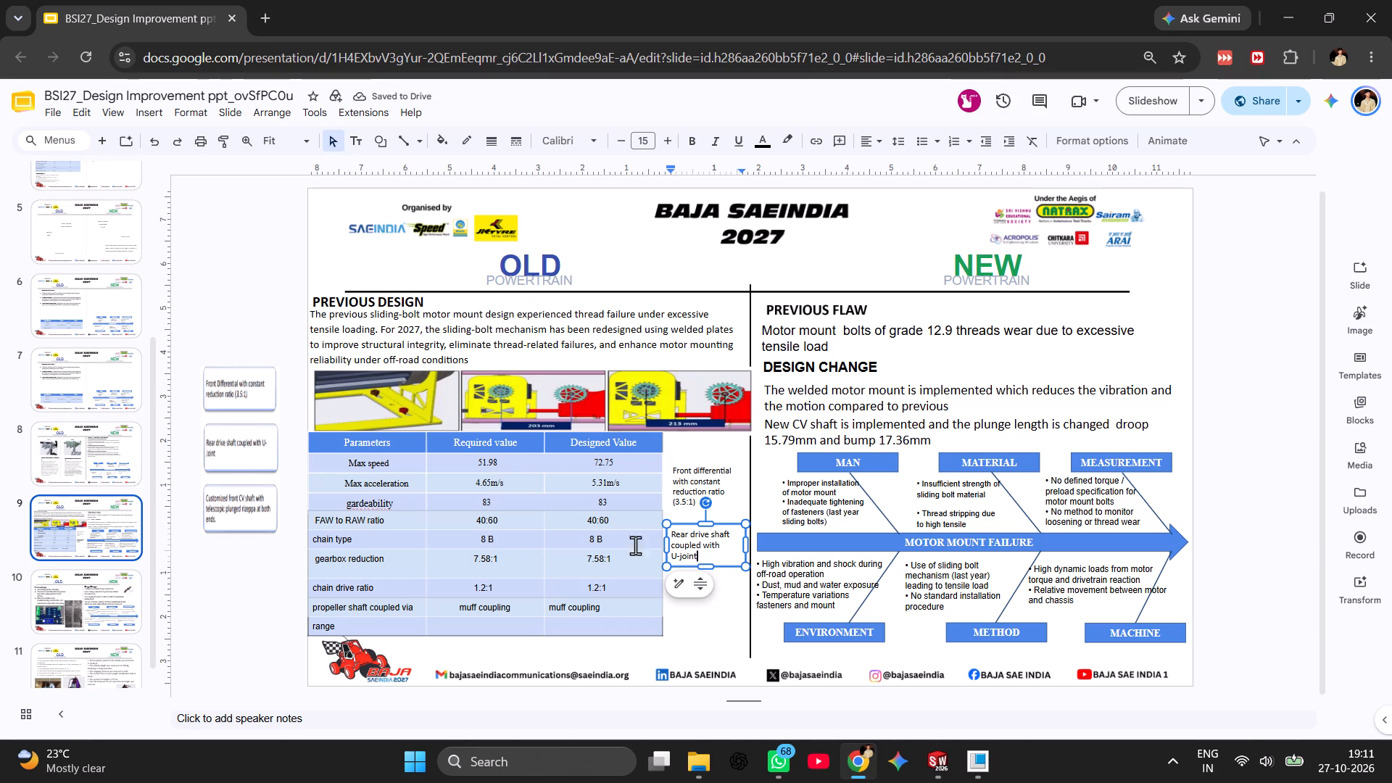
click(237, 312)
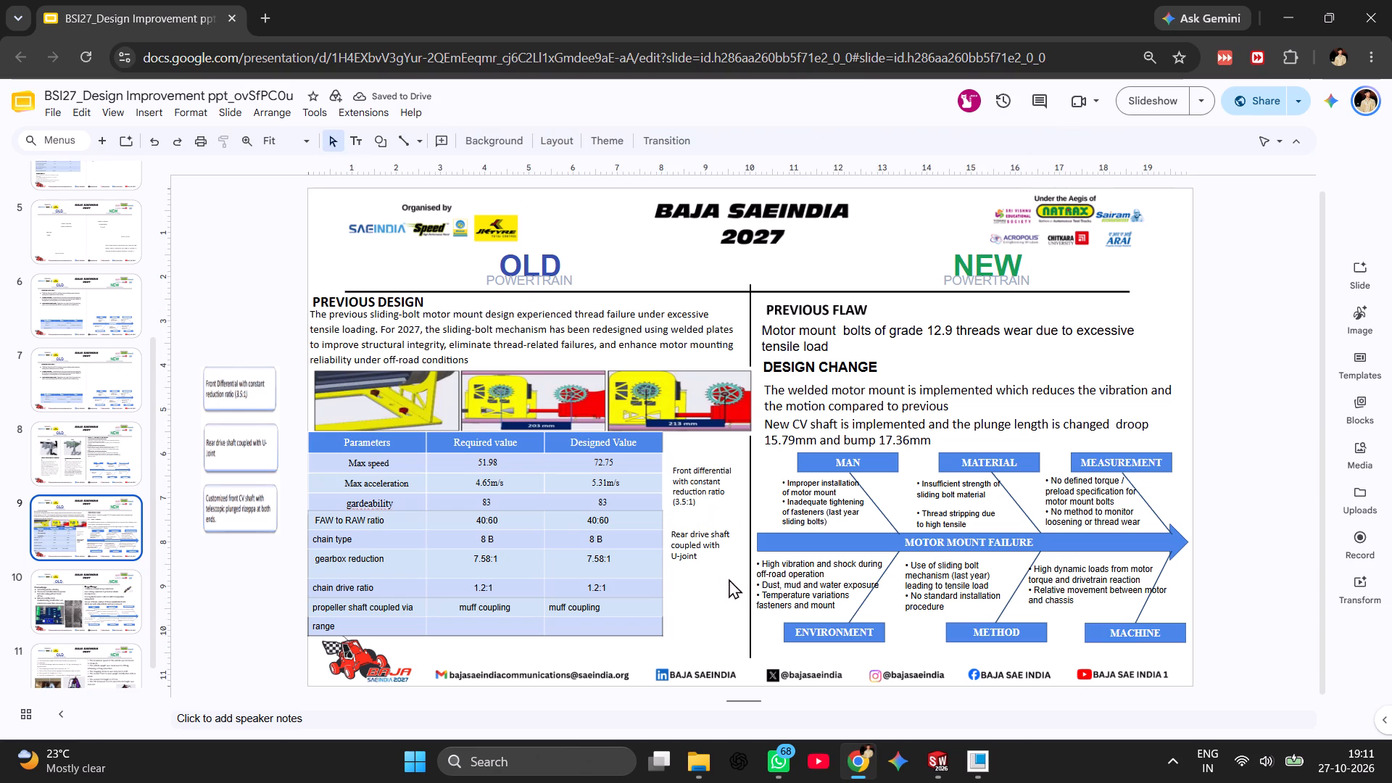
click(710, 563)
click(710, 563)
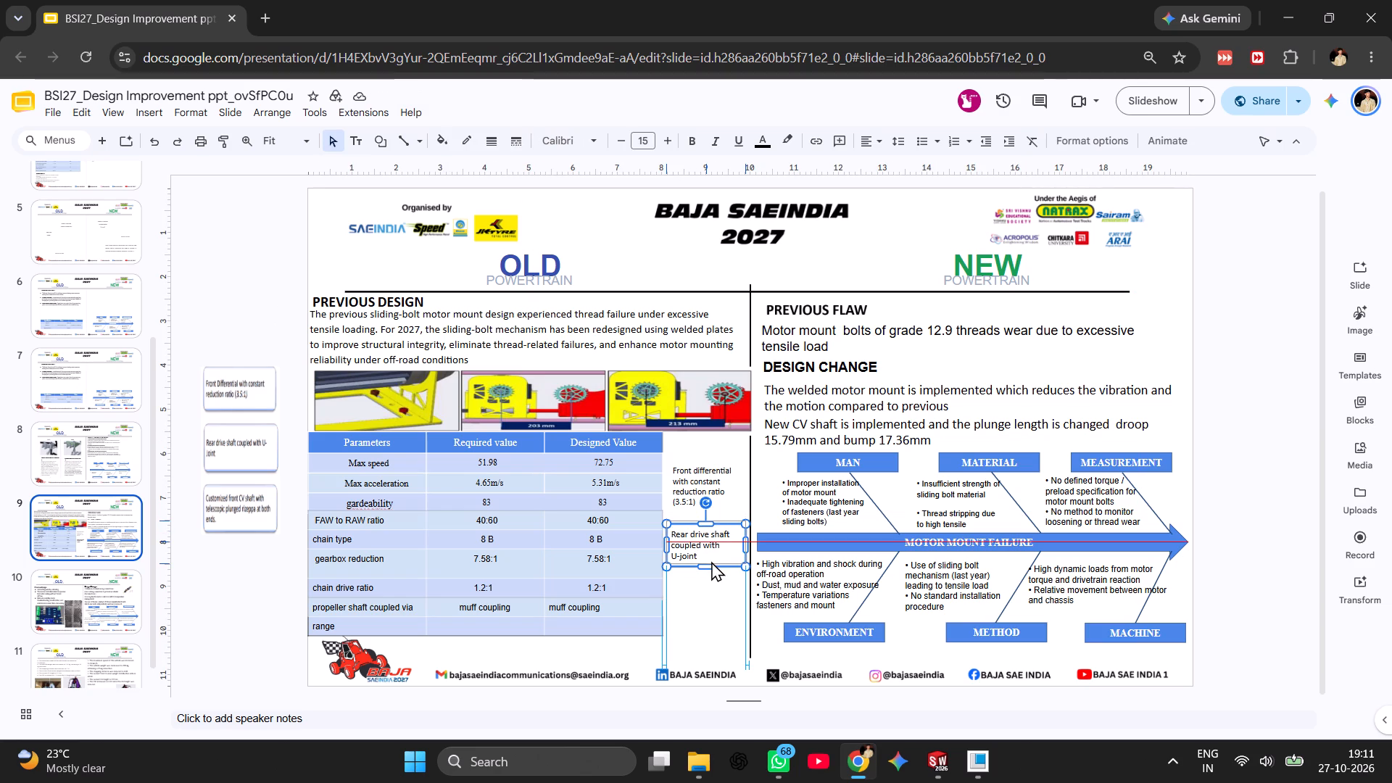
click(716, 608)
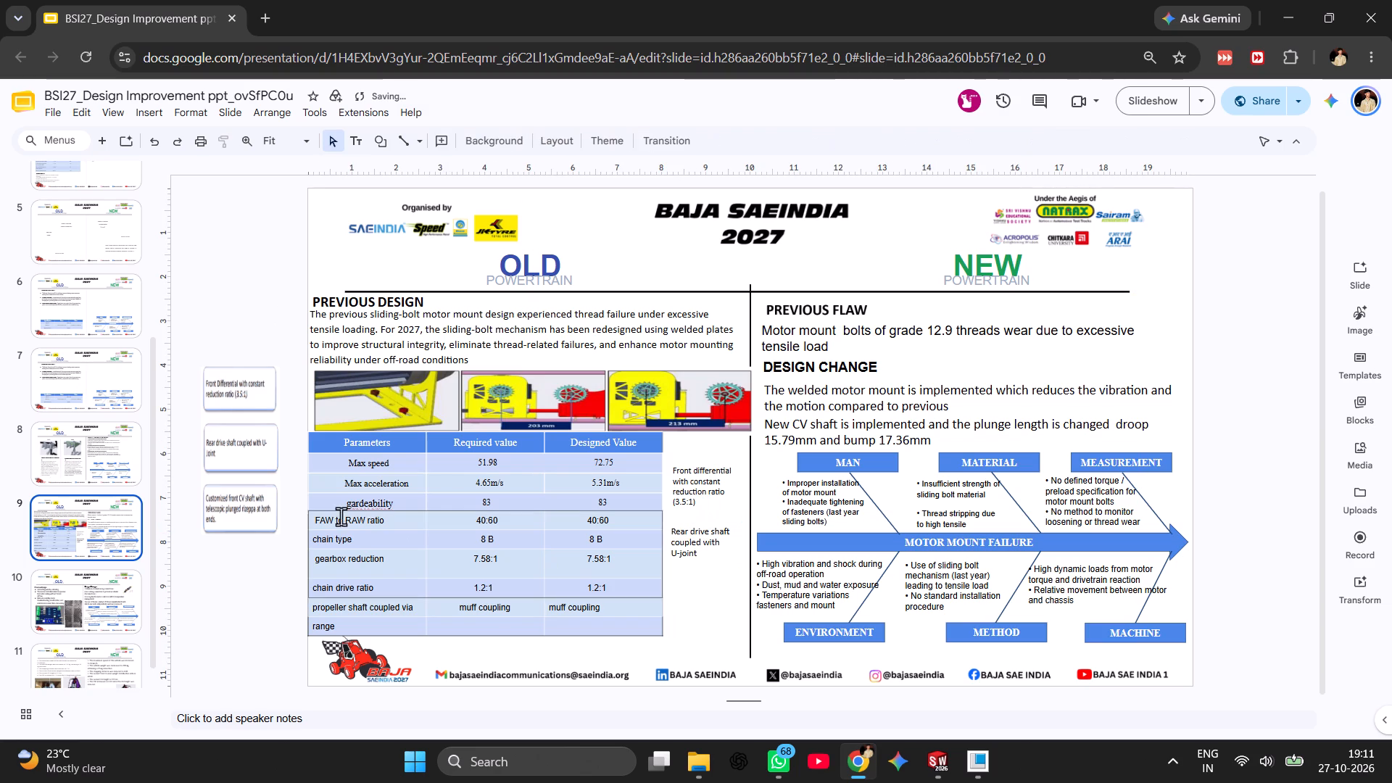
Insert a third text box below the rear drive shaft note, narrowed to fit between the parameter table and the central divider.
click(355, 140)
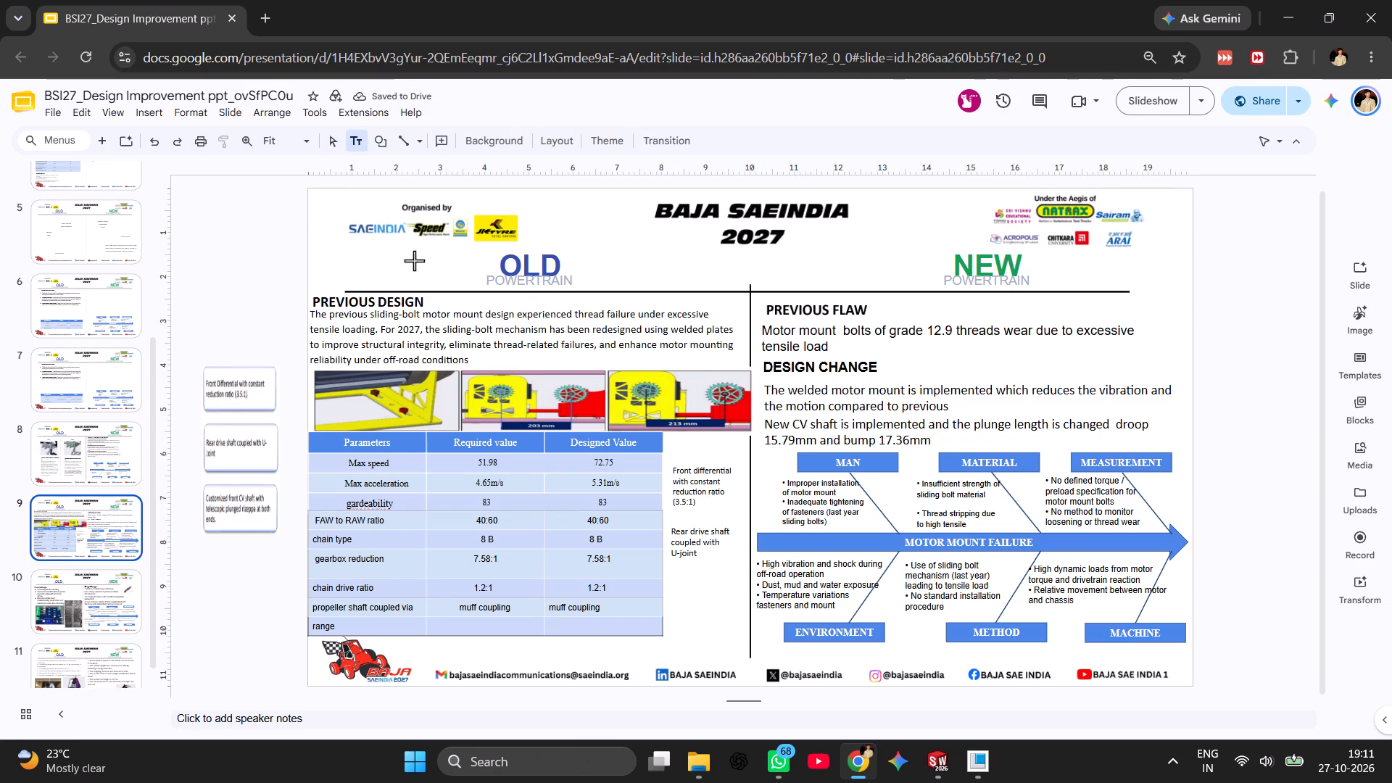
double_click(689, 590)
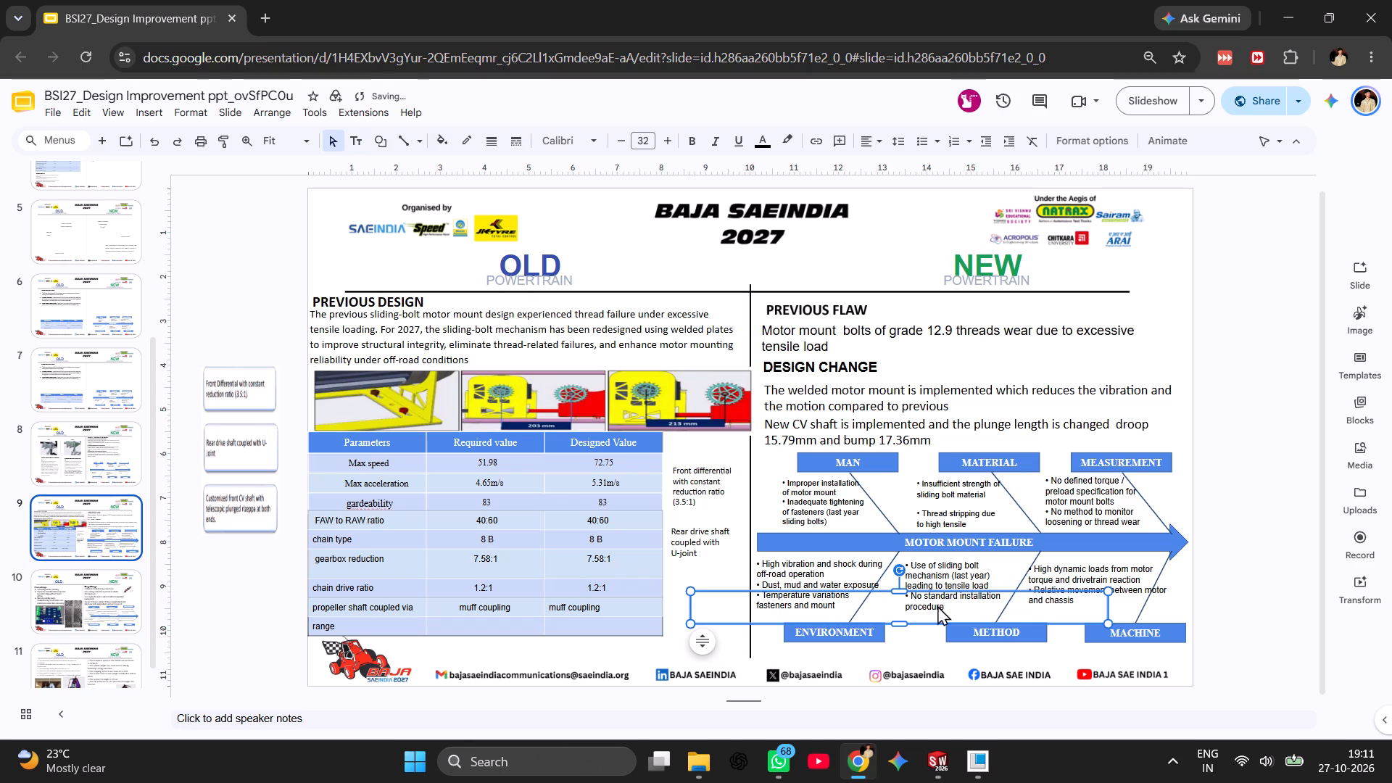
drag(1108, 609, 742, 614)
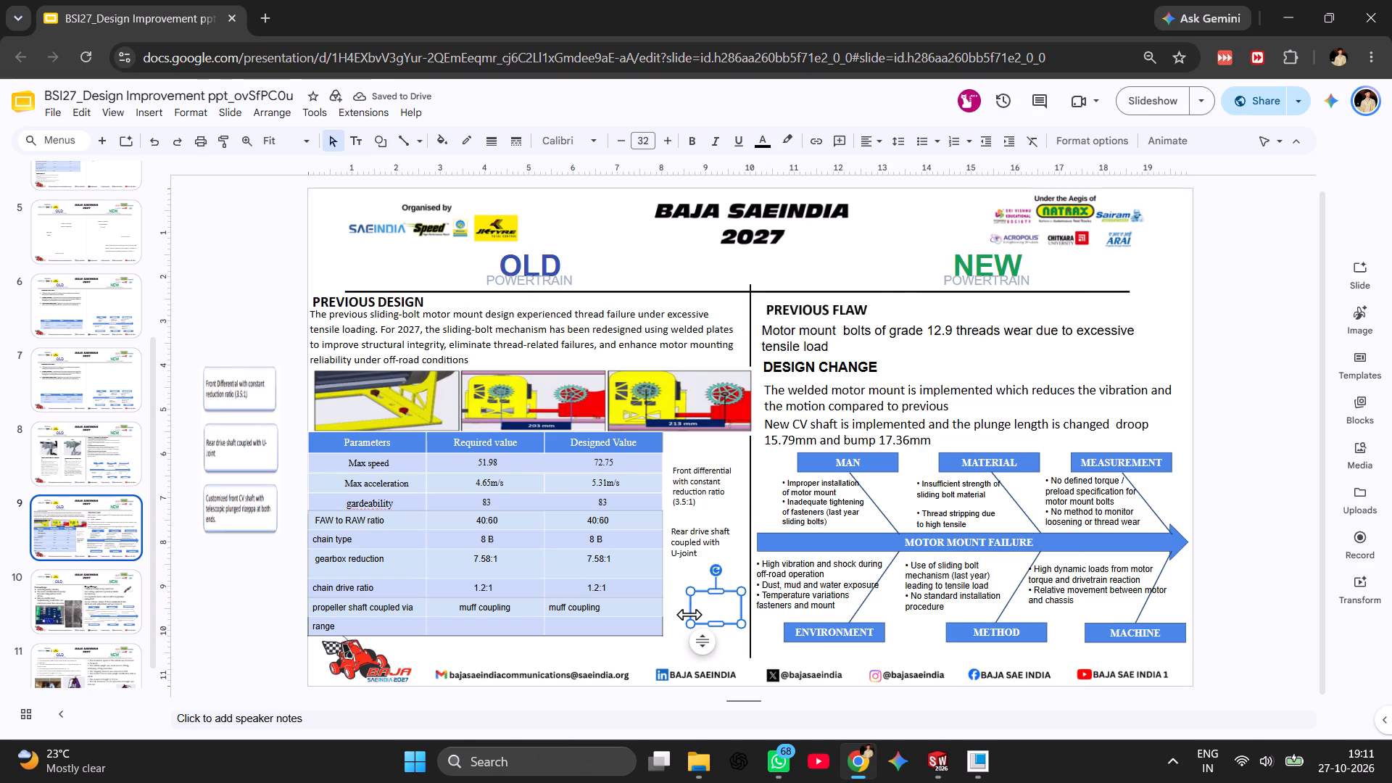
drag(689, 614, 669, 602)
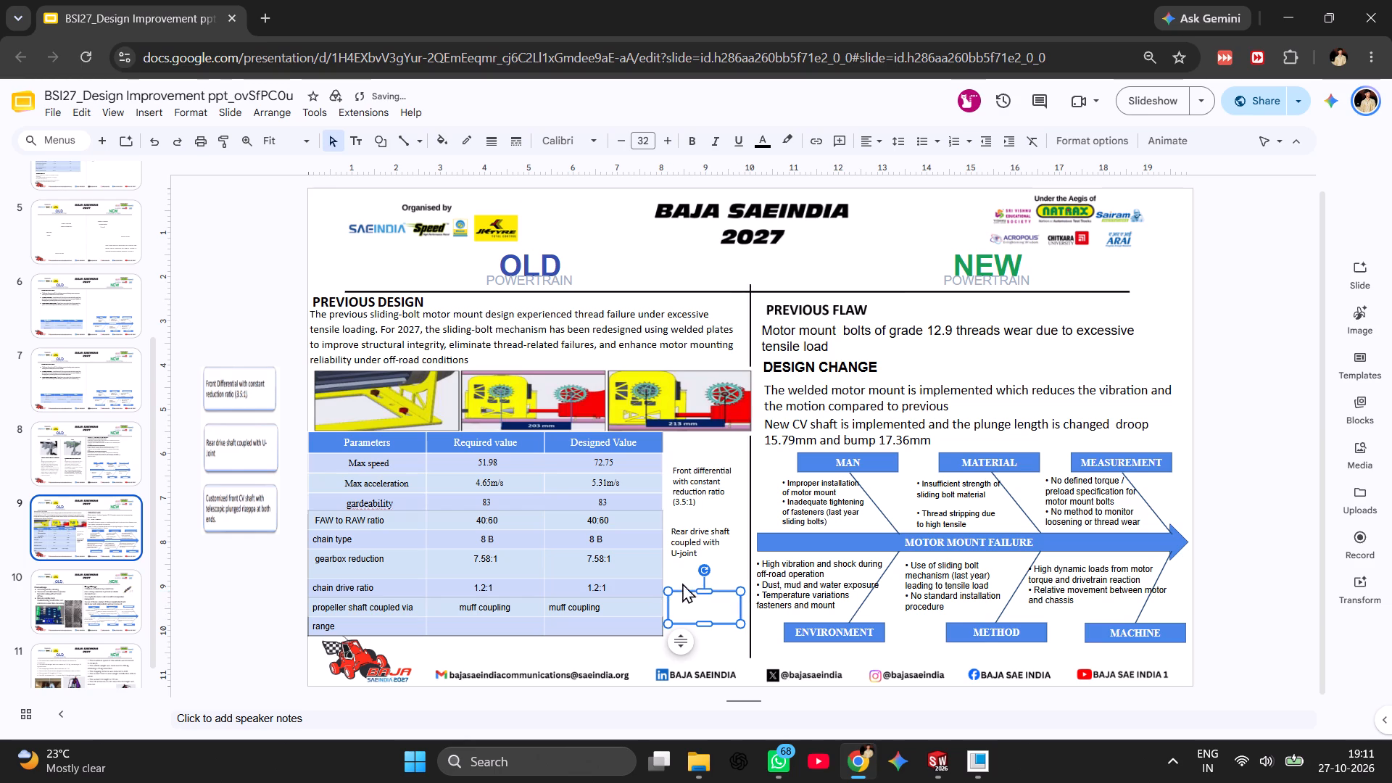
Set the font size of the new empty text box to 15.
double_click(681, 606)
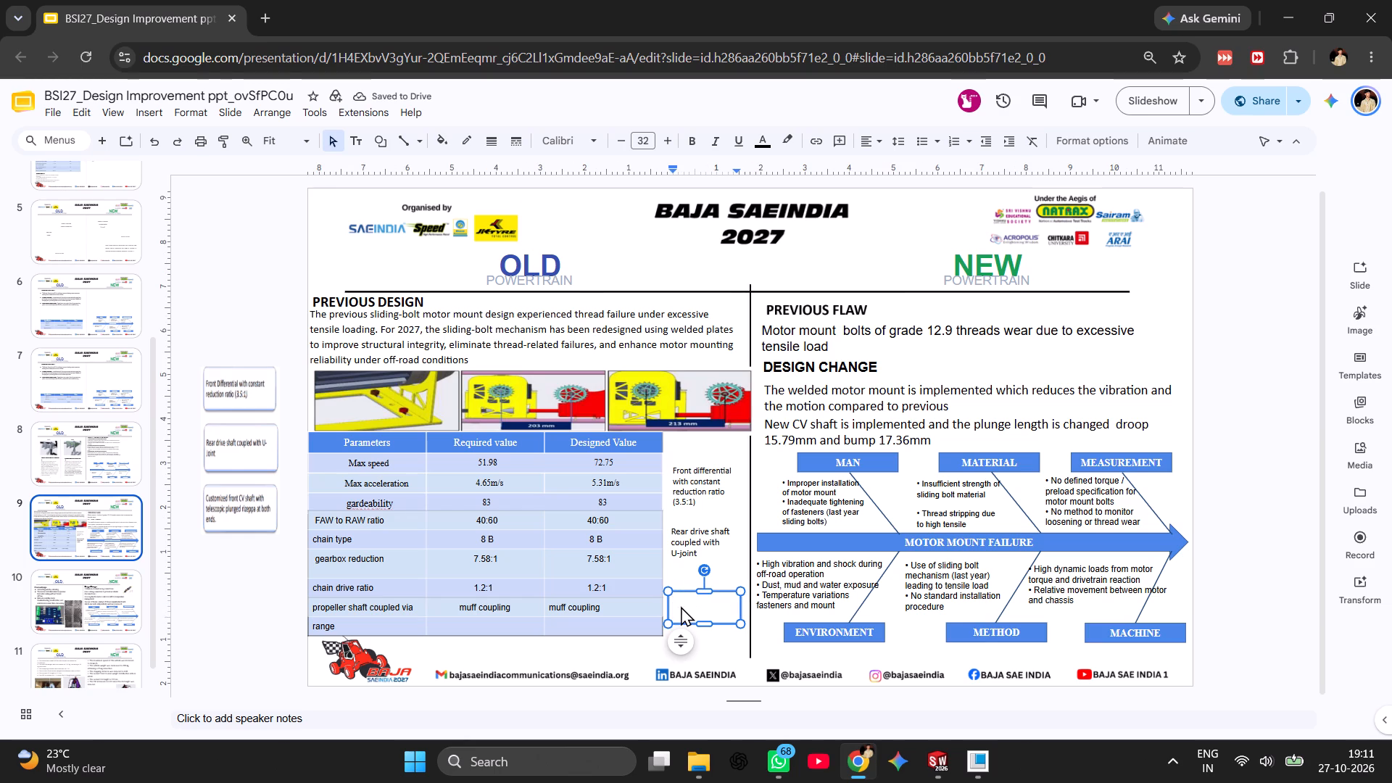
triple_click(615, 147)
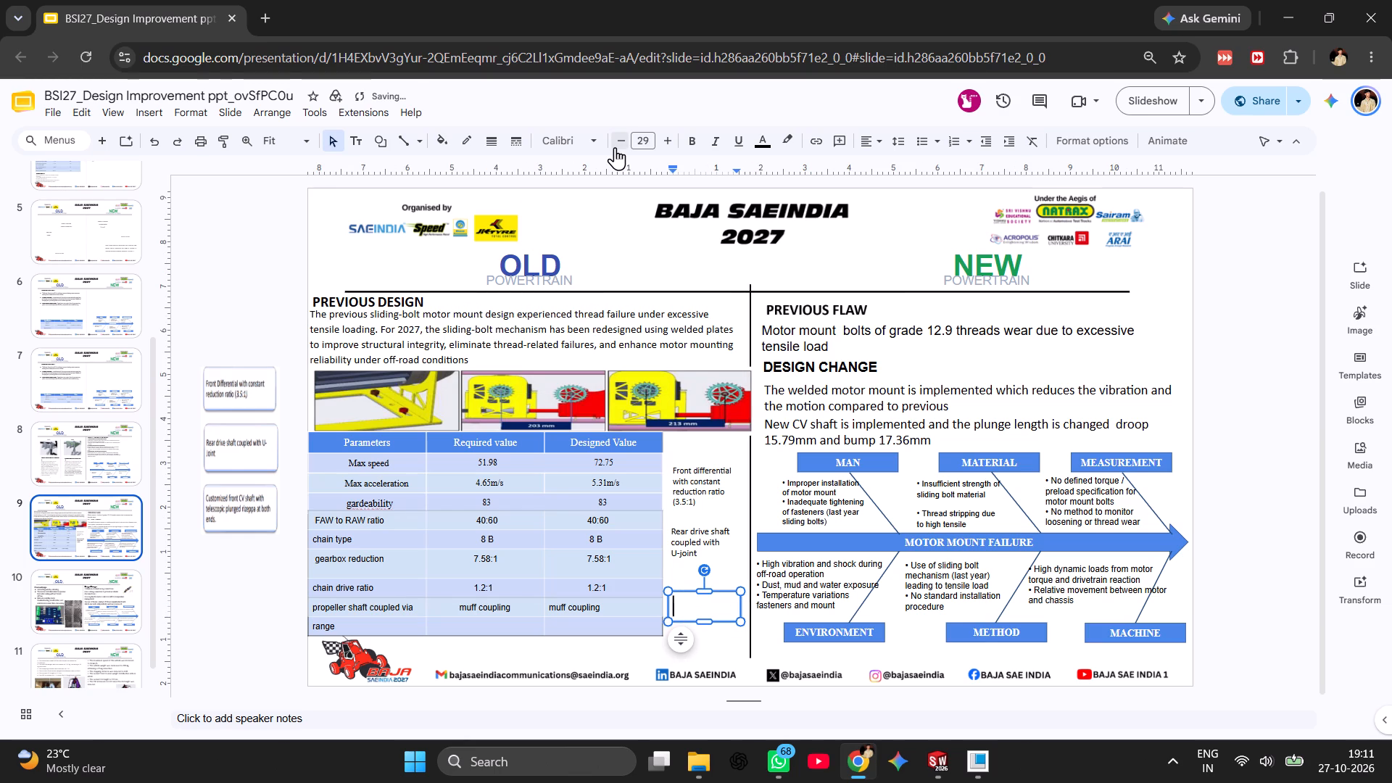
triple_click(615, 147)
triple_click(615, 147)
triple_click(615, 147)
triple_click(615, 147)
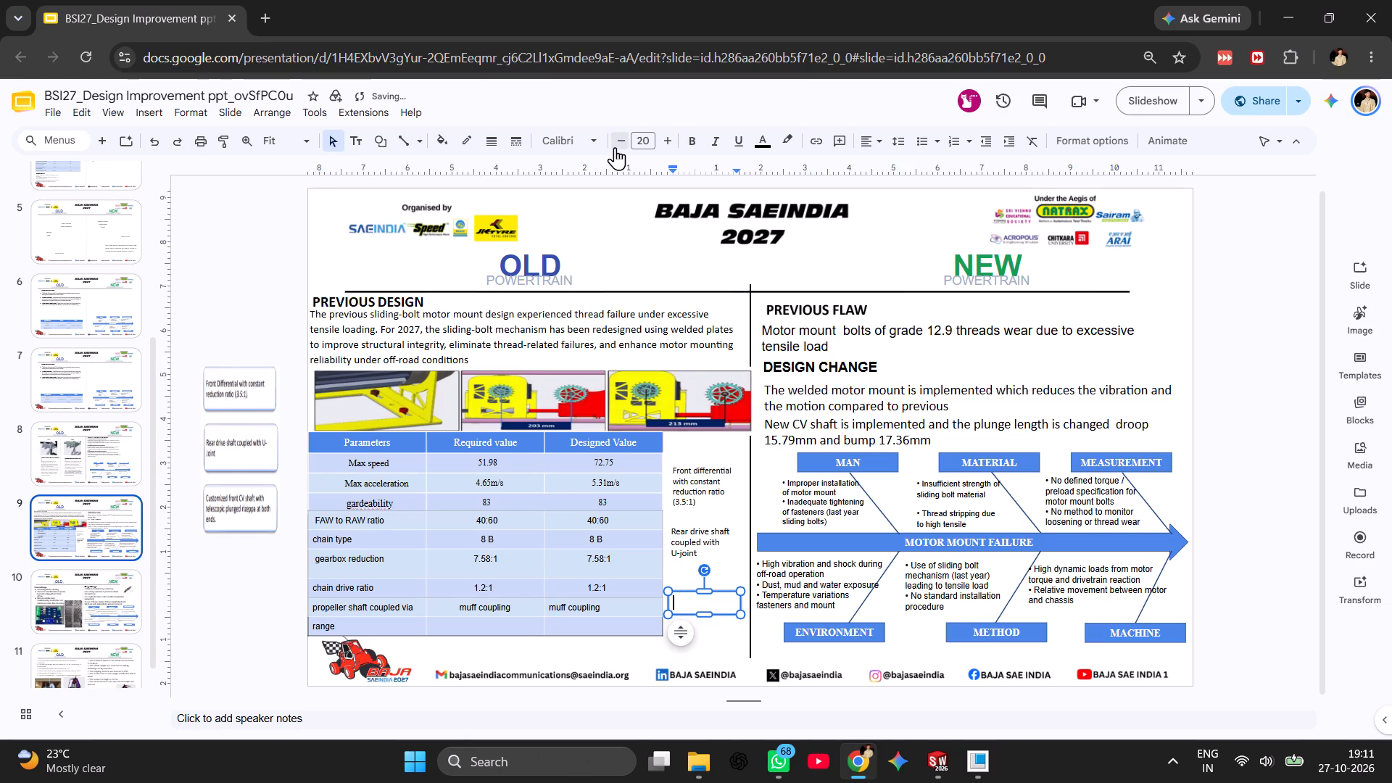
click(615, 147)
double_click(615, 147)
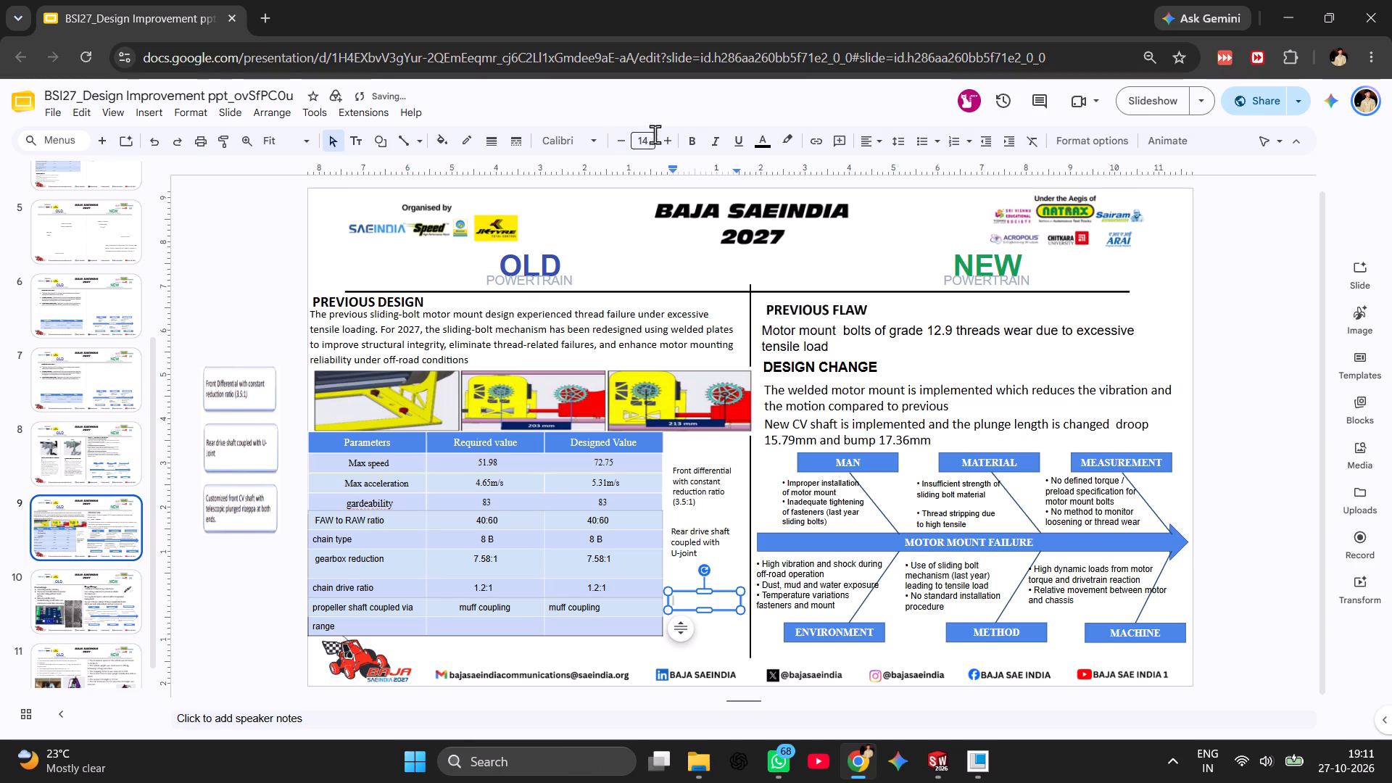
click(664, 151)
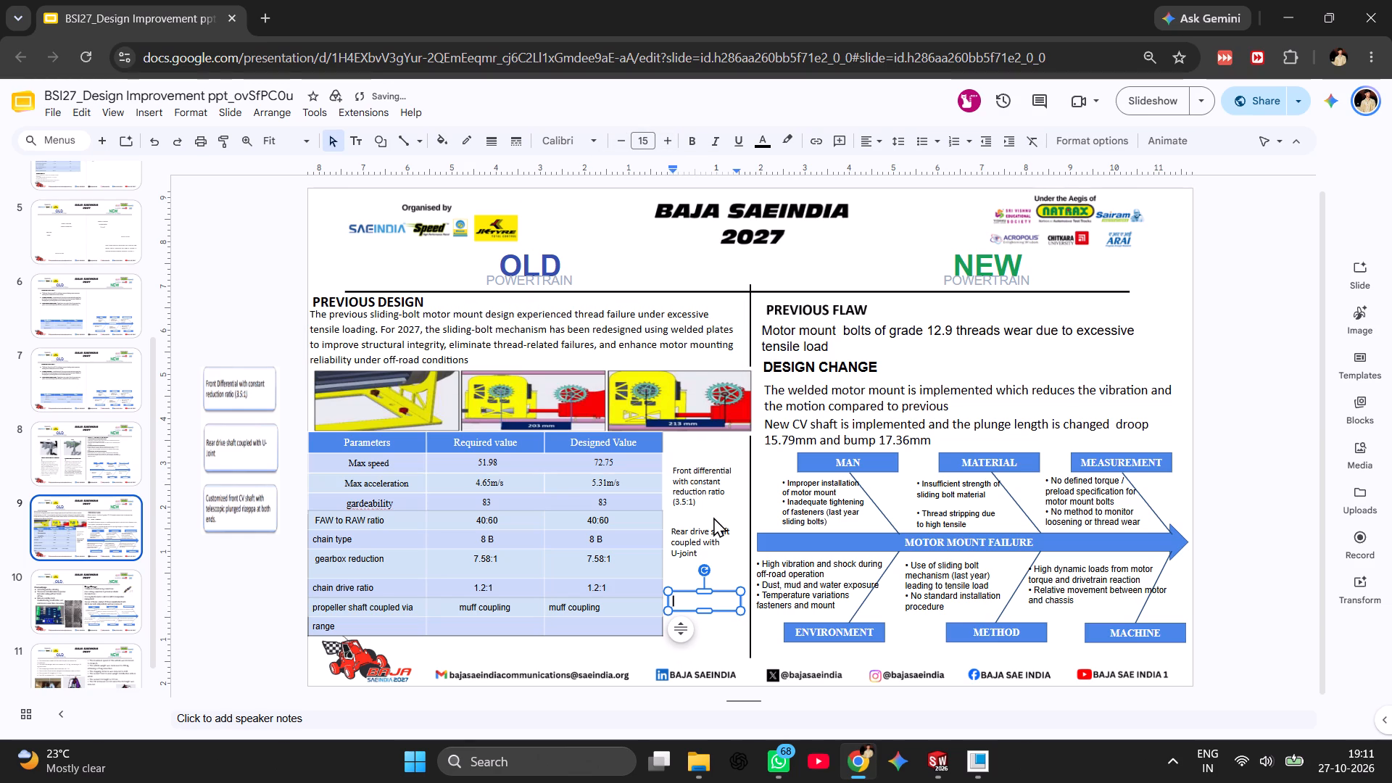
Enter the note "customized front cv shaft with telescopic plunged rzeppa at both ends" in the empty text box below the rear drive shaft note.
text(cus)
text(to)
text(mi)
text(zed)
key(space)
text(fronmt)
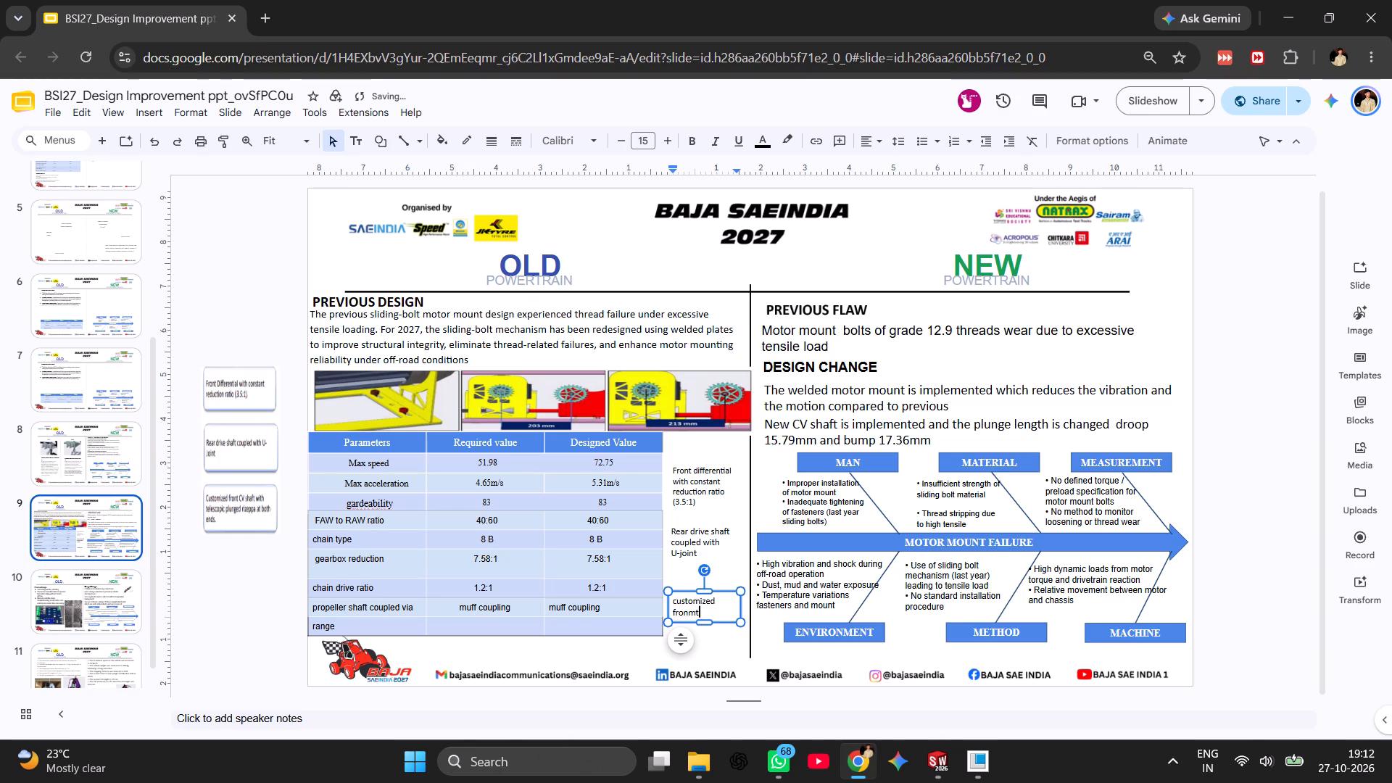
key(BackSpace)
key(BackSpace)
key(t)
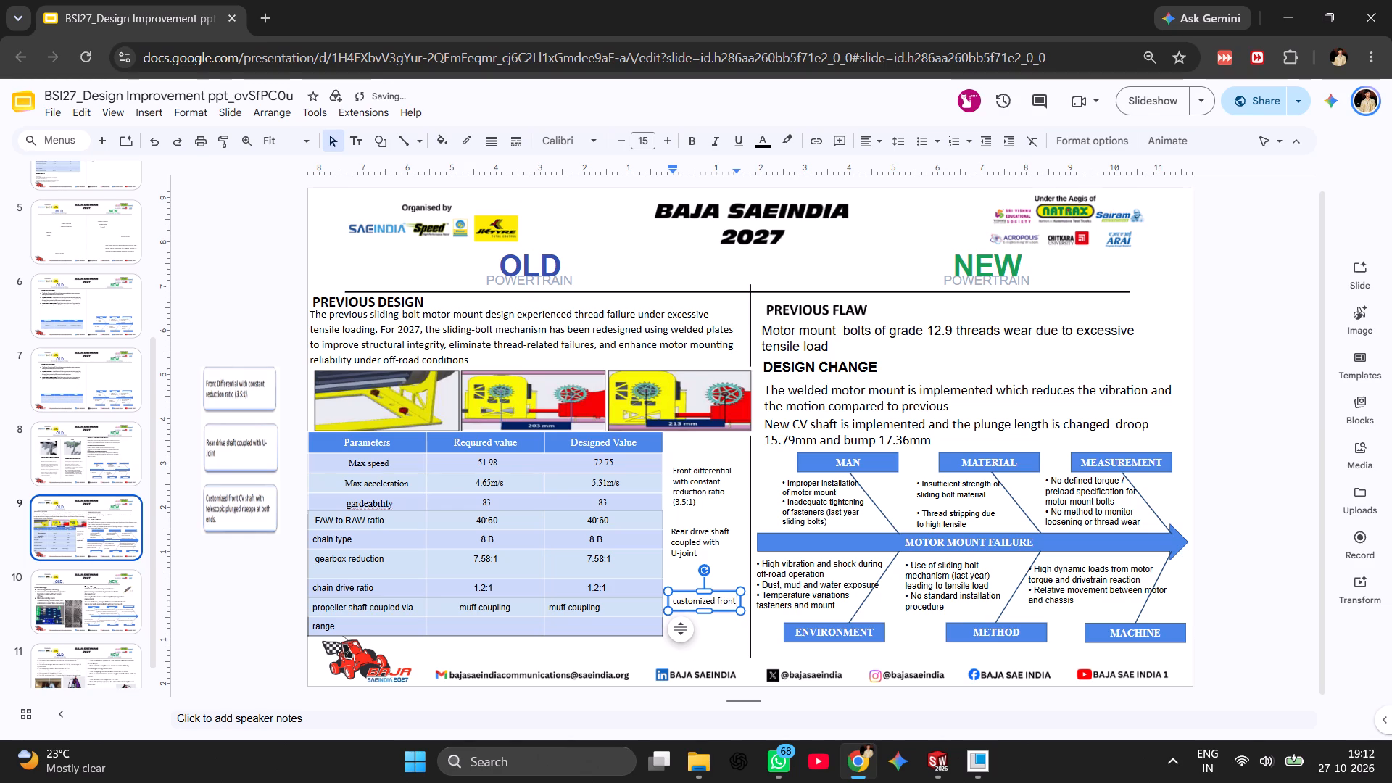
key(space)
text(cv)
key(space)
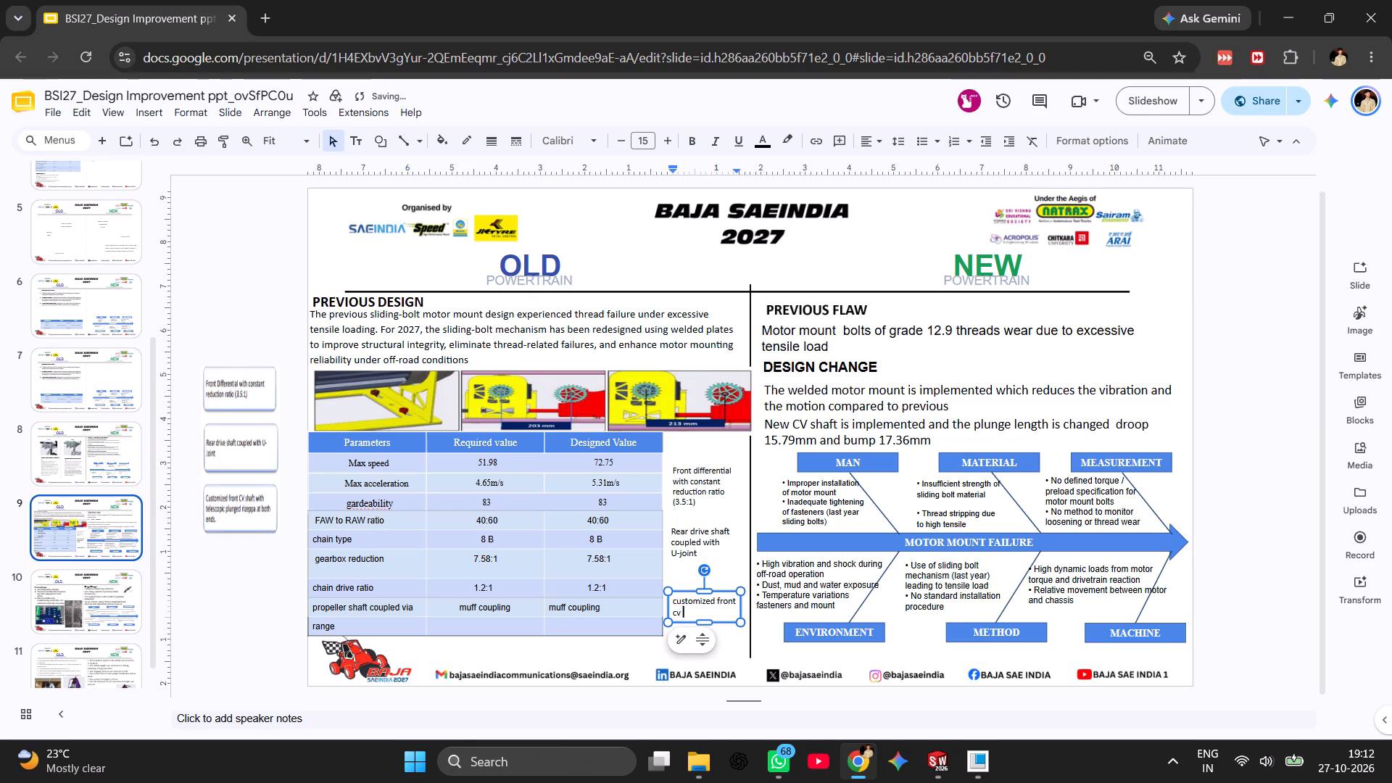
text(shafrt)
key(BackSpace)
key(BackSpace)
text(t)
key(space)
text(with)
key(space)
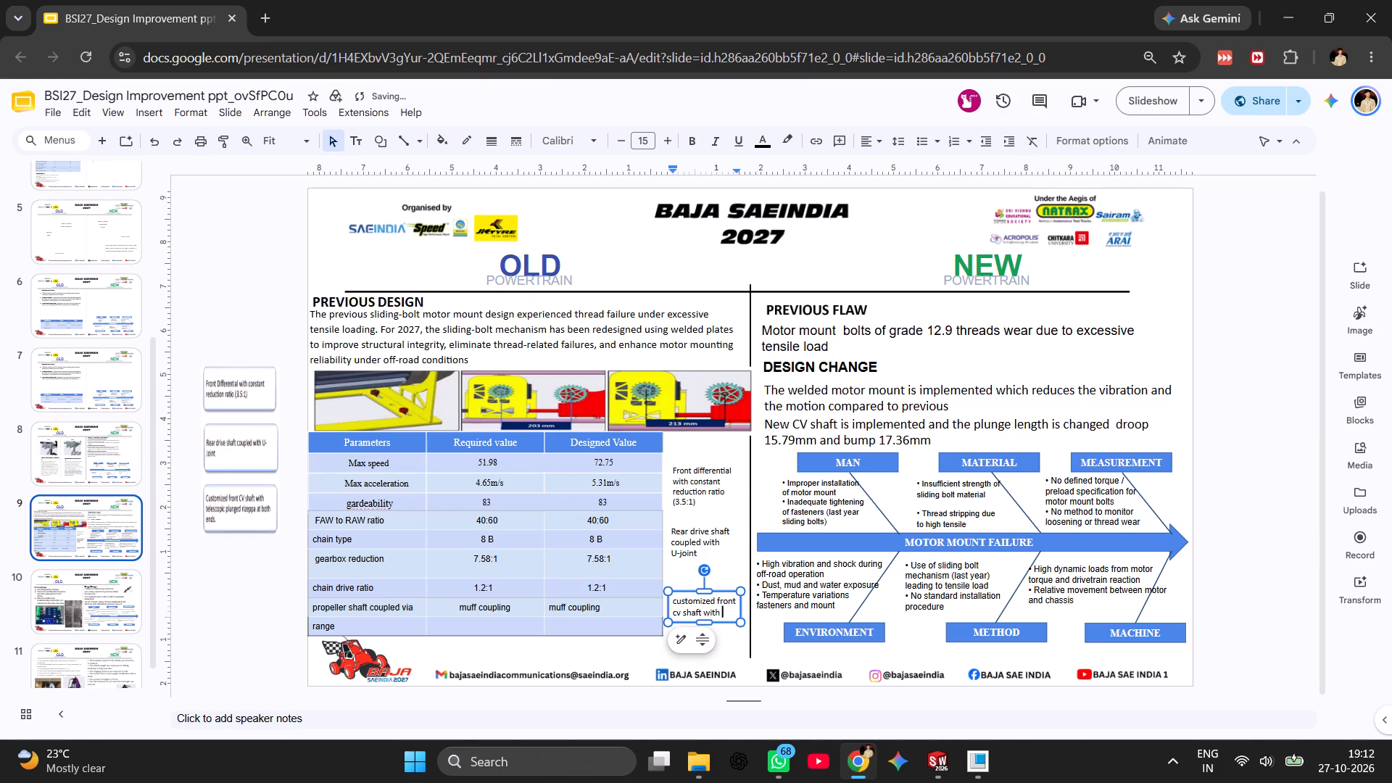
text(yelescopic)
key(space)
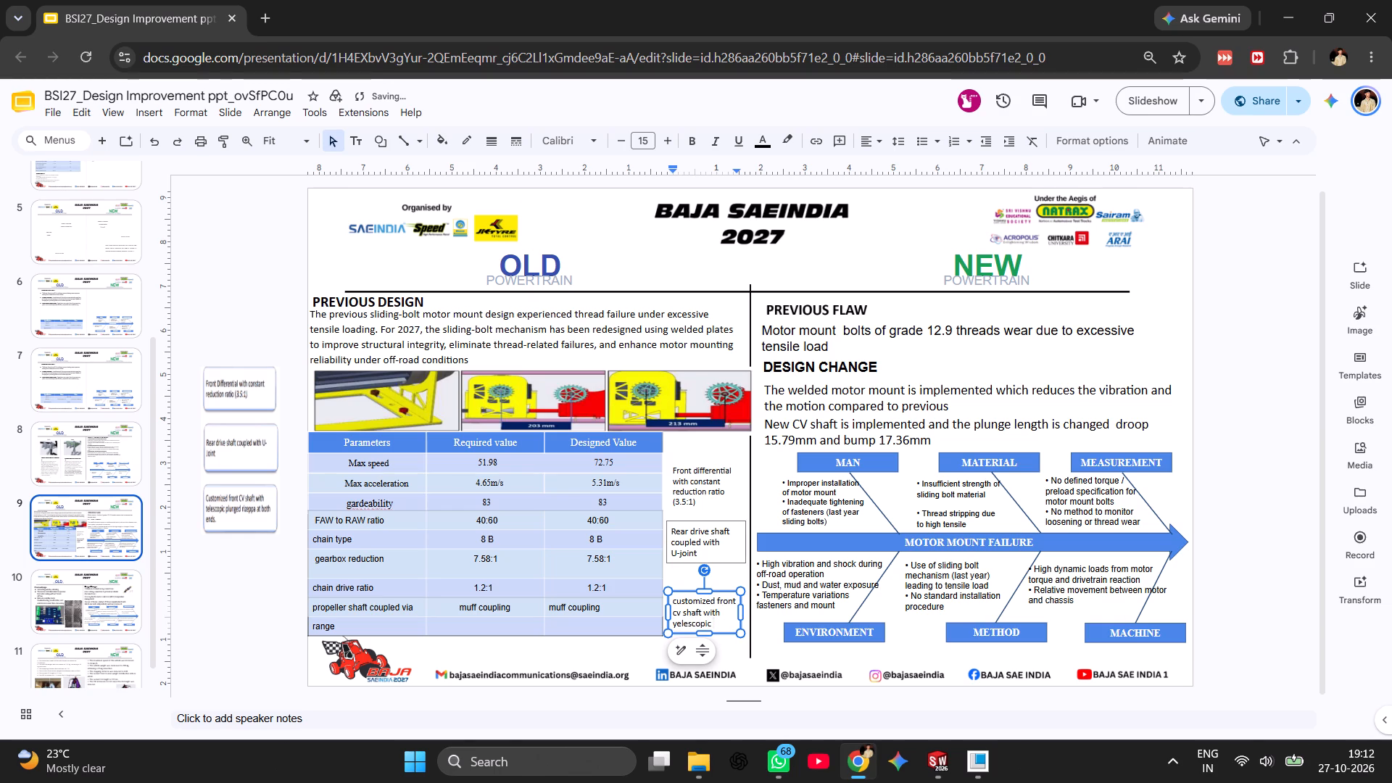
key(Left)
key(Left)
key(Left)
key(Left)
key(Left)
key(Left)
key(Left)
key(Left)
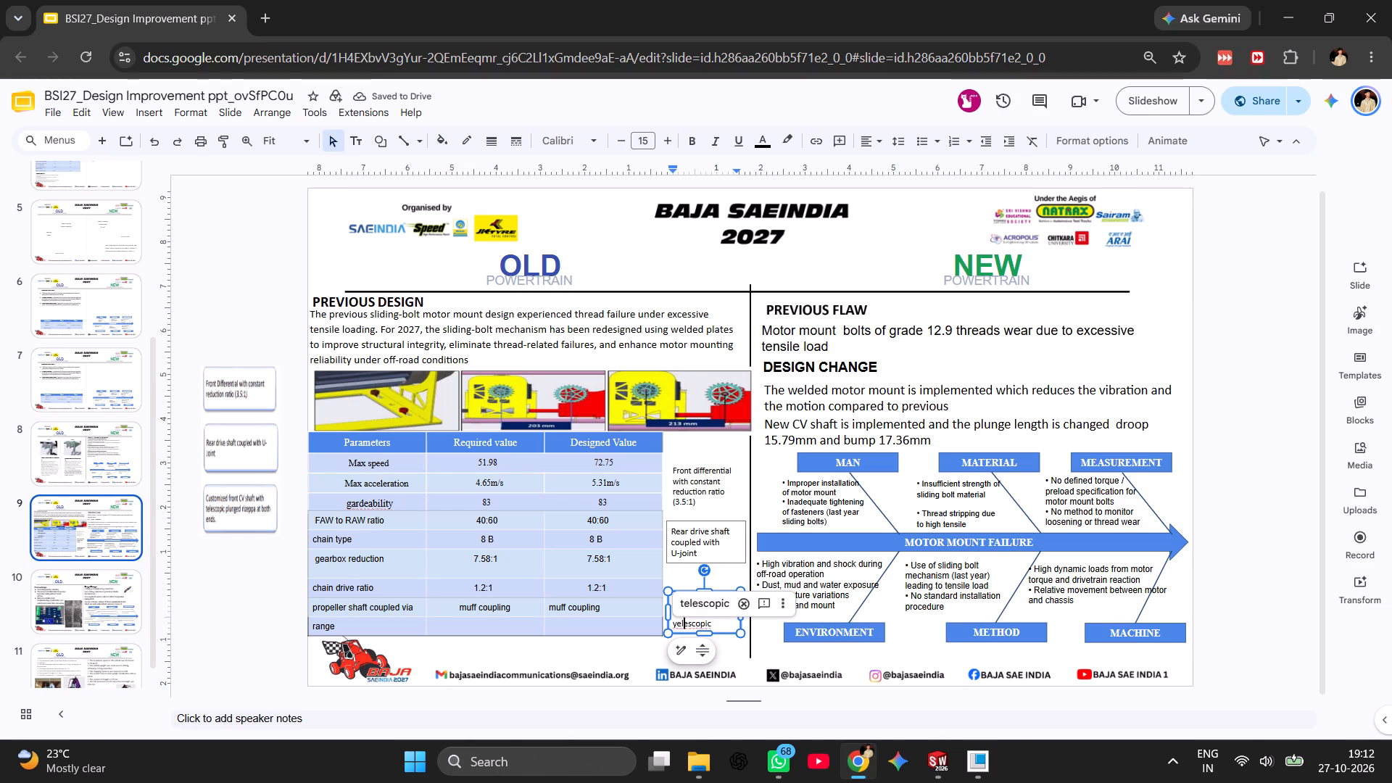
click(726, 605)
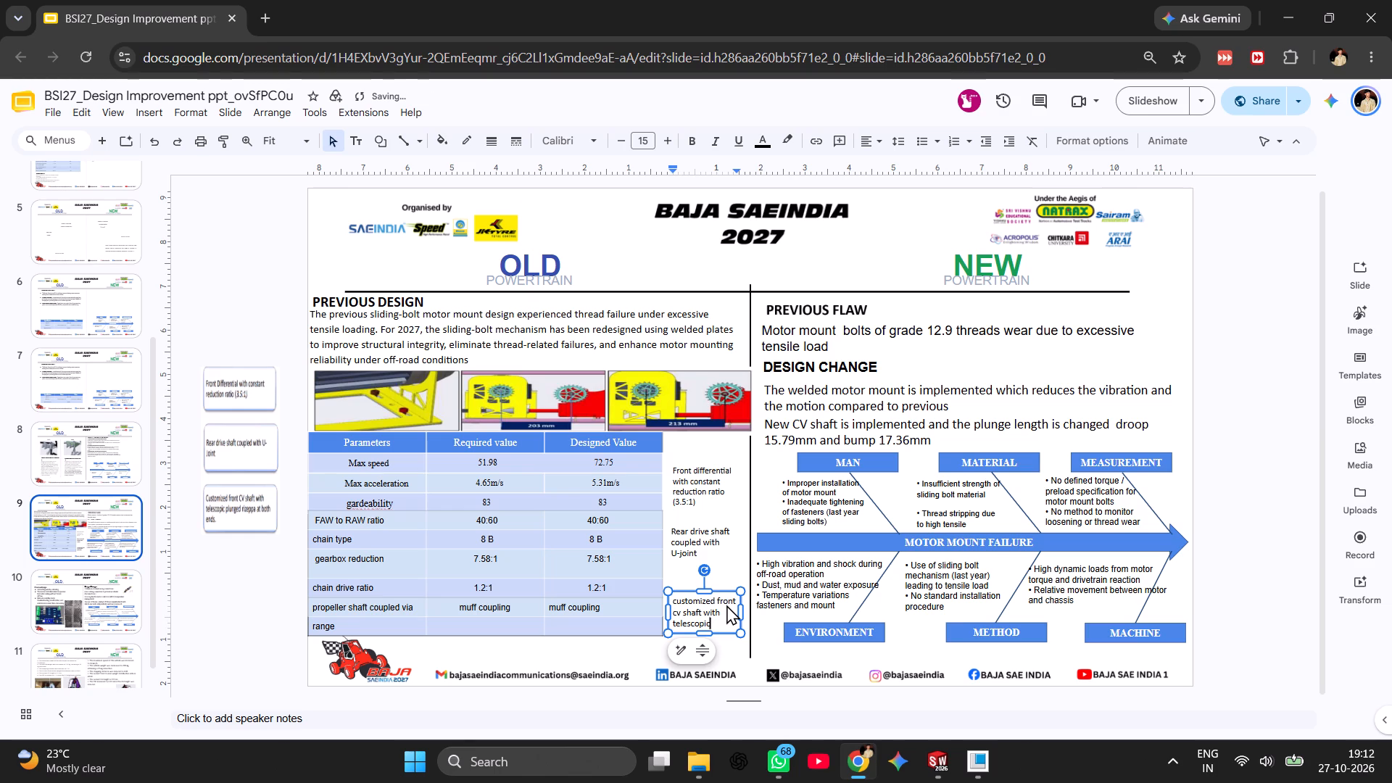
key(space)
text(pli)
key(BackSpace)
text(unged)
key(space)
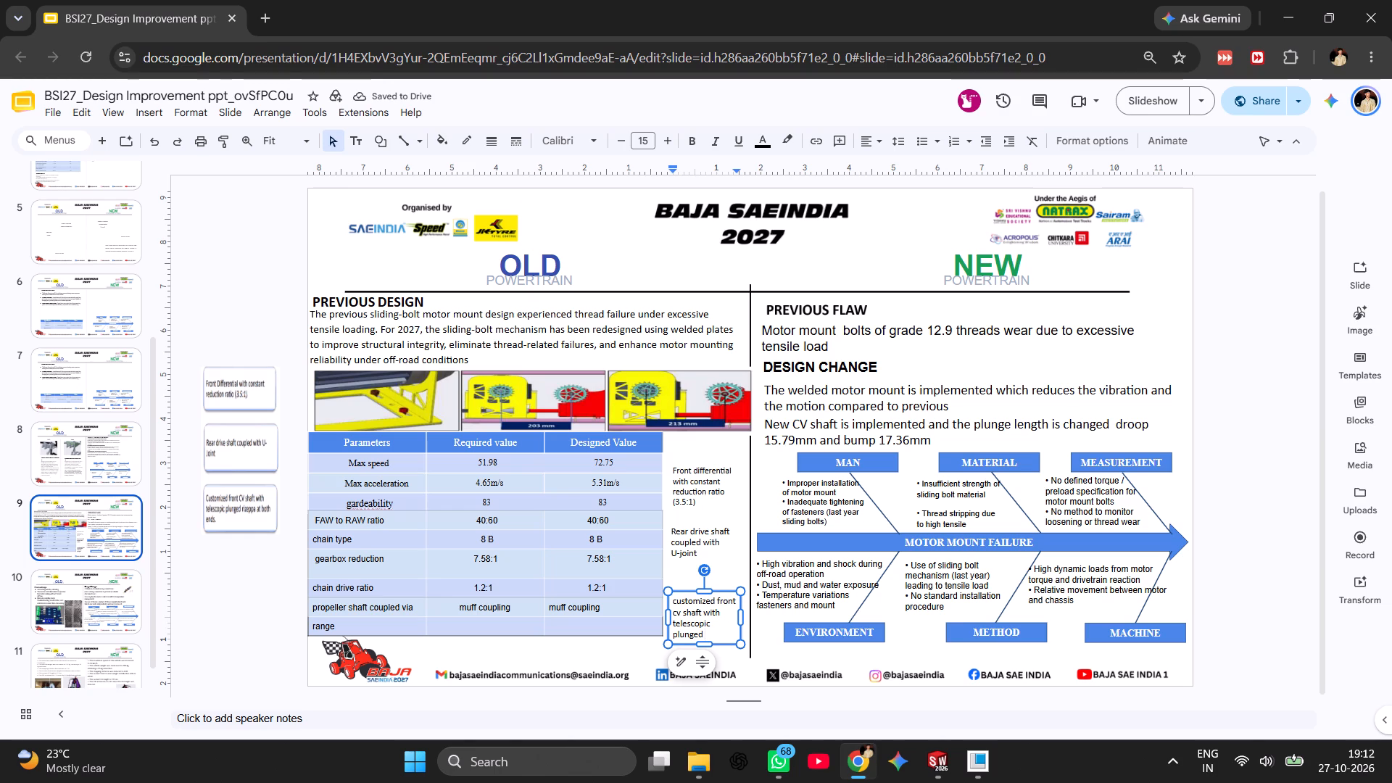
key(r)
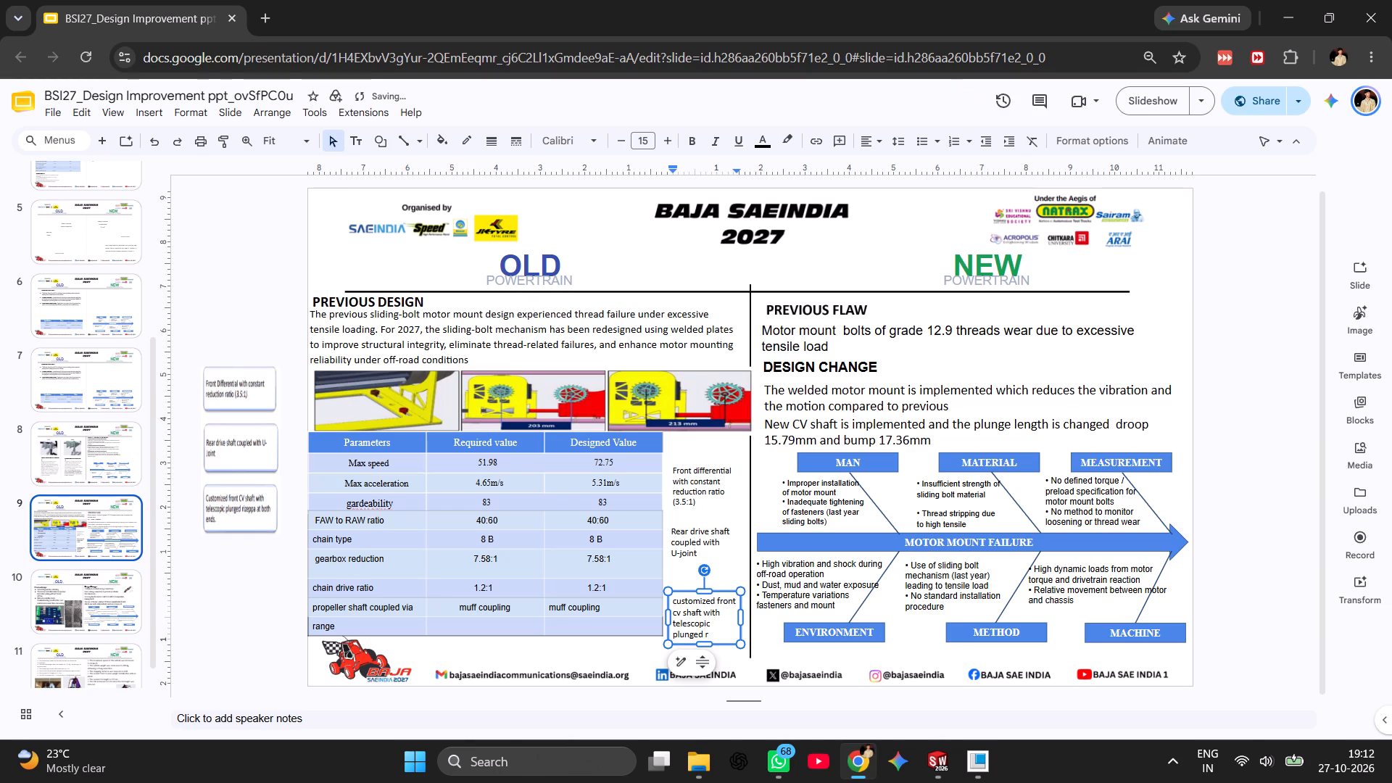
text(zeppa)
key(space)
text(at)
key(space)
text(both)
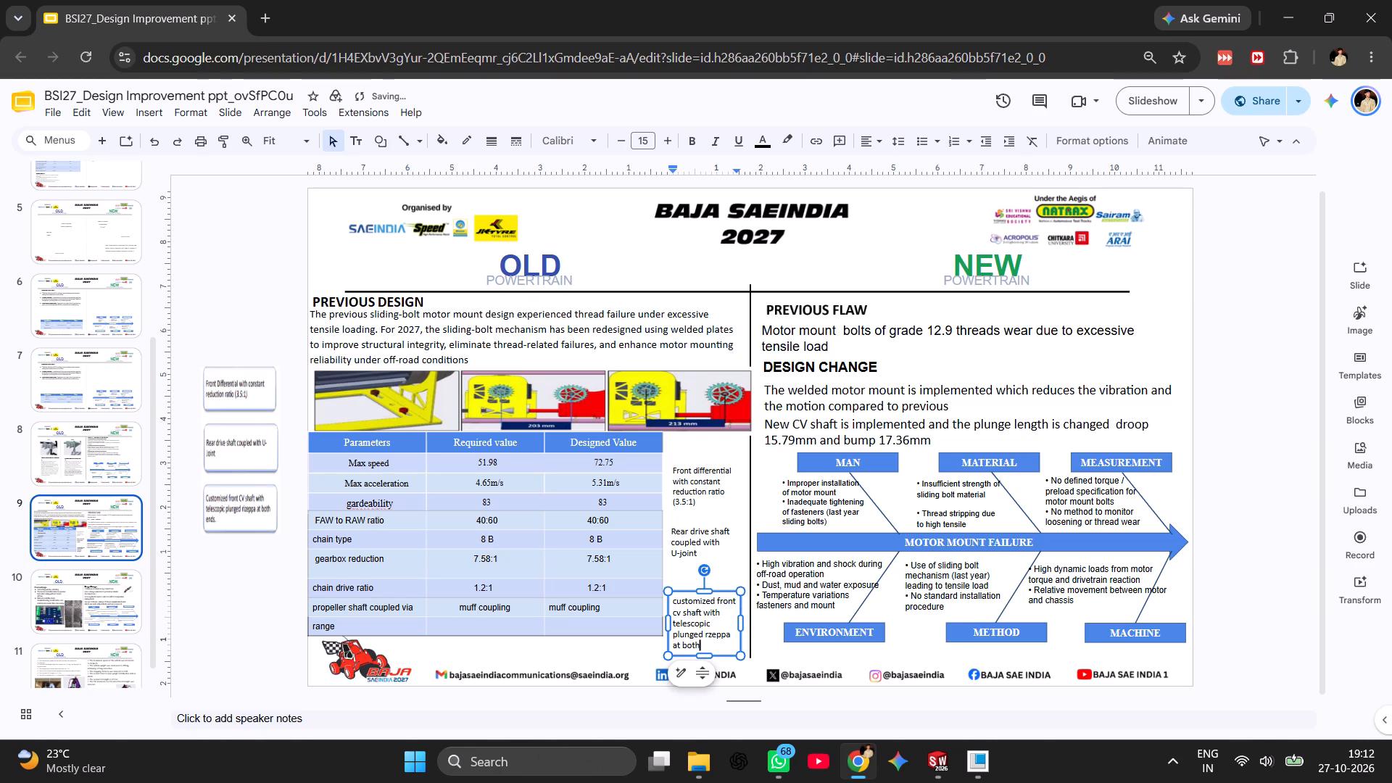
key(space)
text(ends)
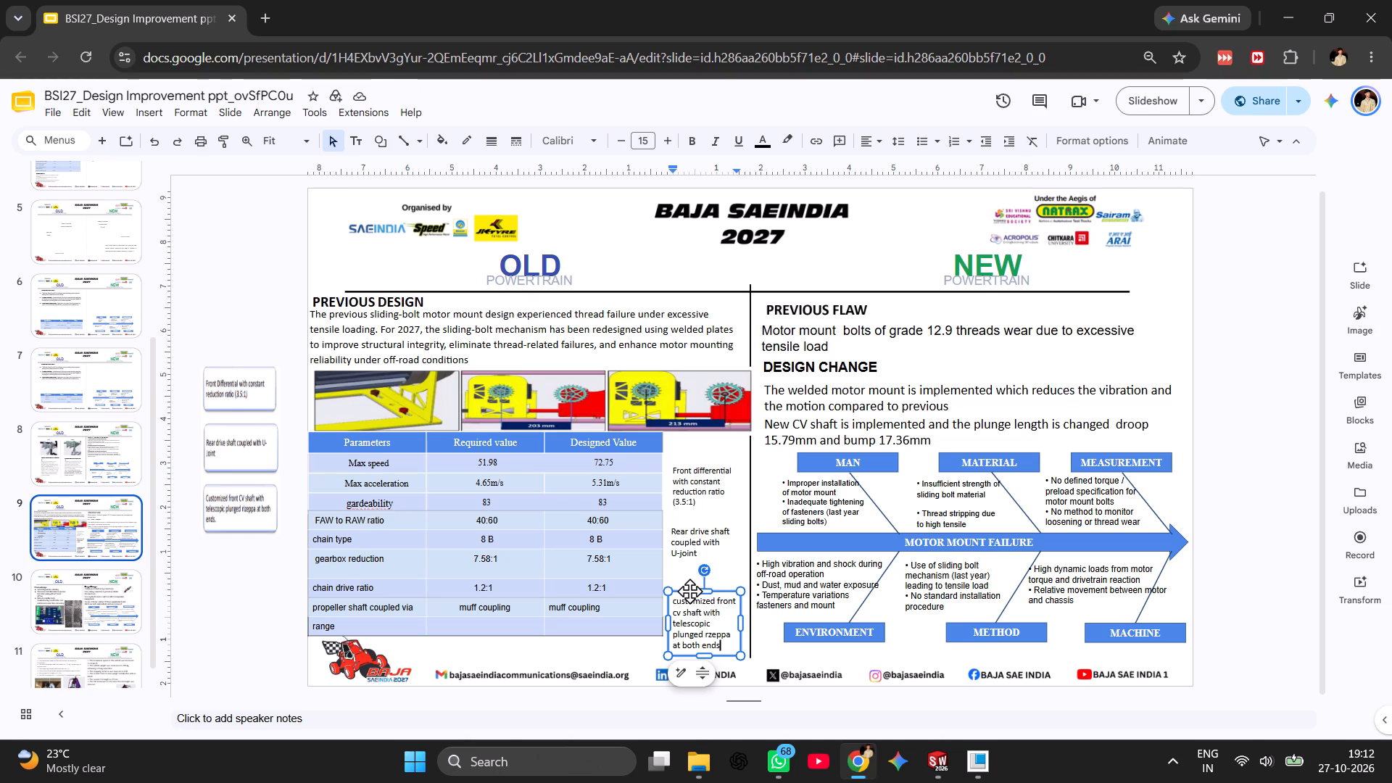
Move the customized front cv shaft note up to sit directly beneath the rear drive shaft note, beside the parameter table.
drag(689, 591, 687, 577)
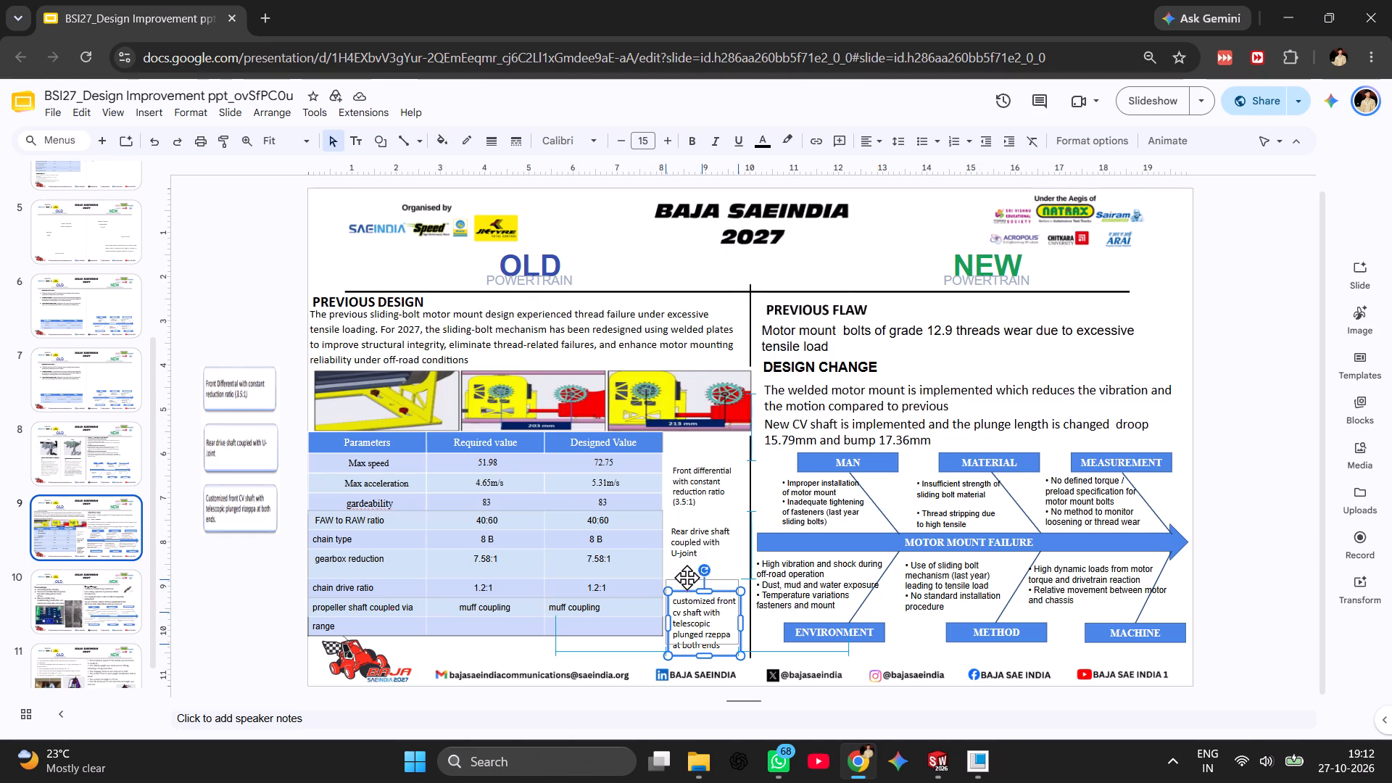
drag(687, 577, 689, 571)
click(1245, 476)
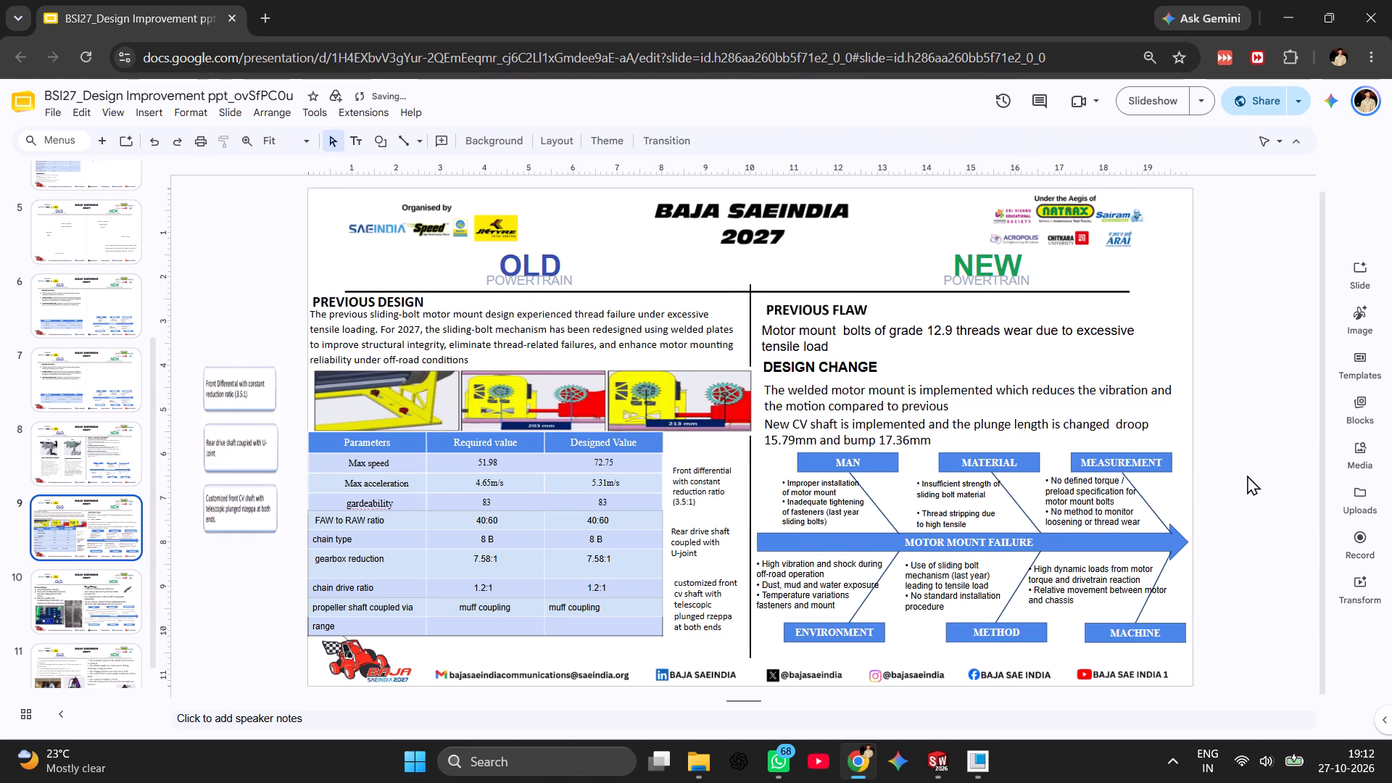
click(705, 603)
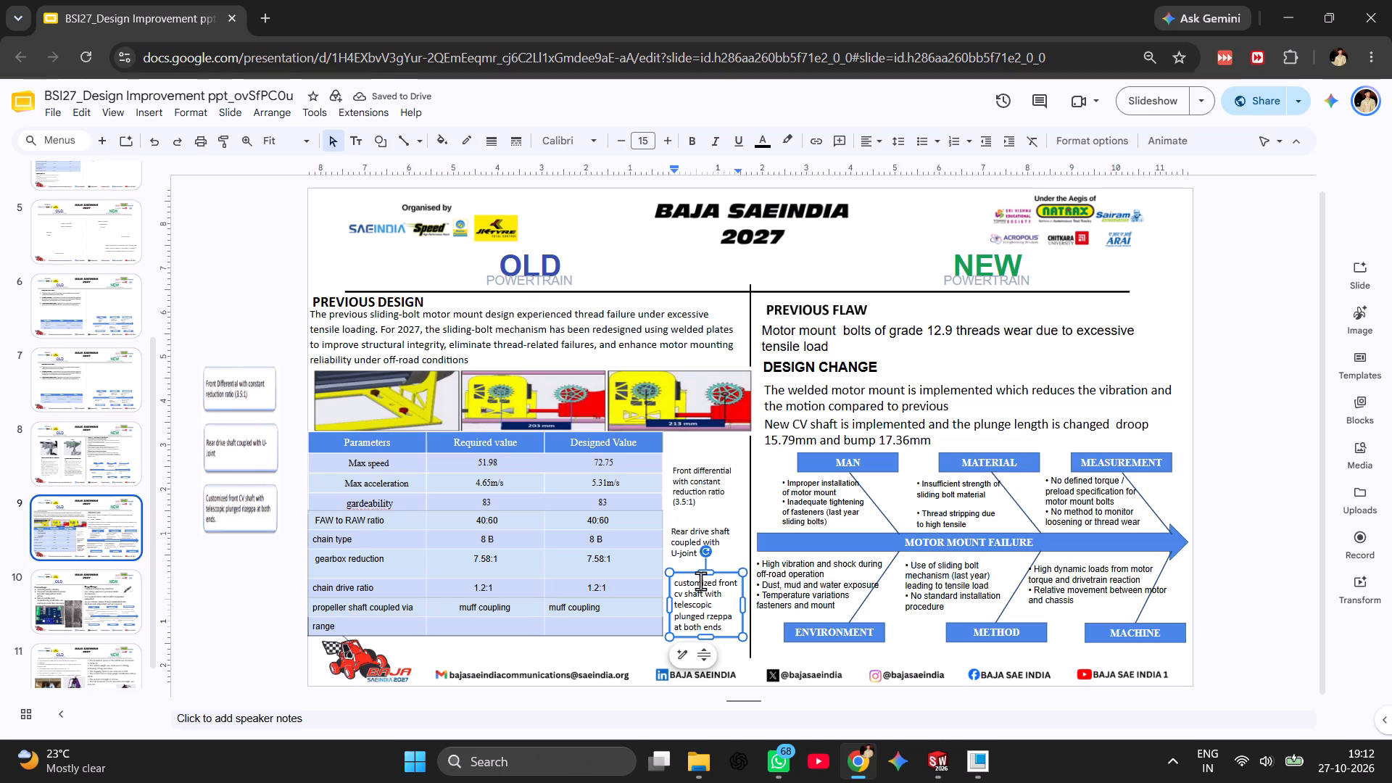
drag(708, 569, 705, 567)
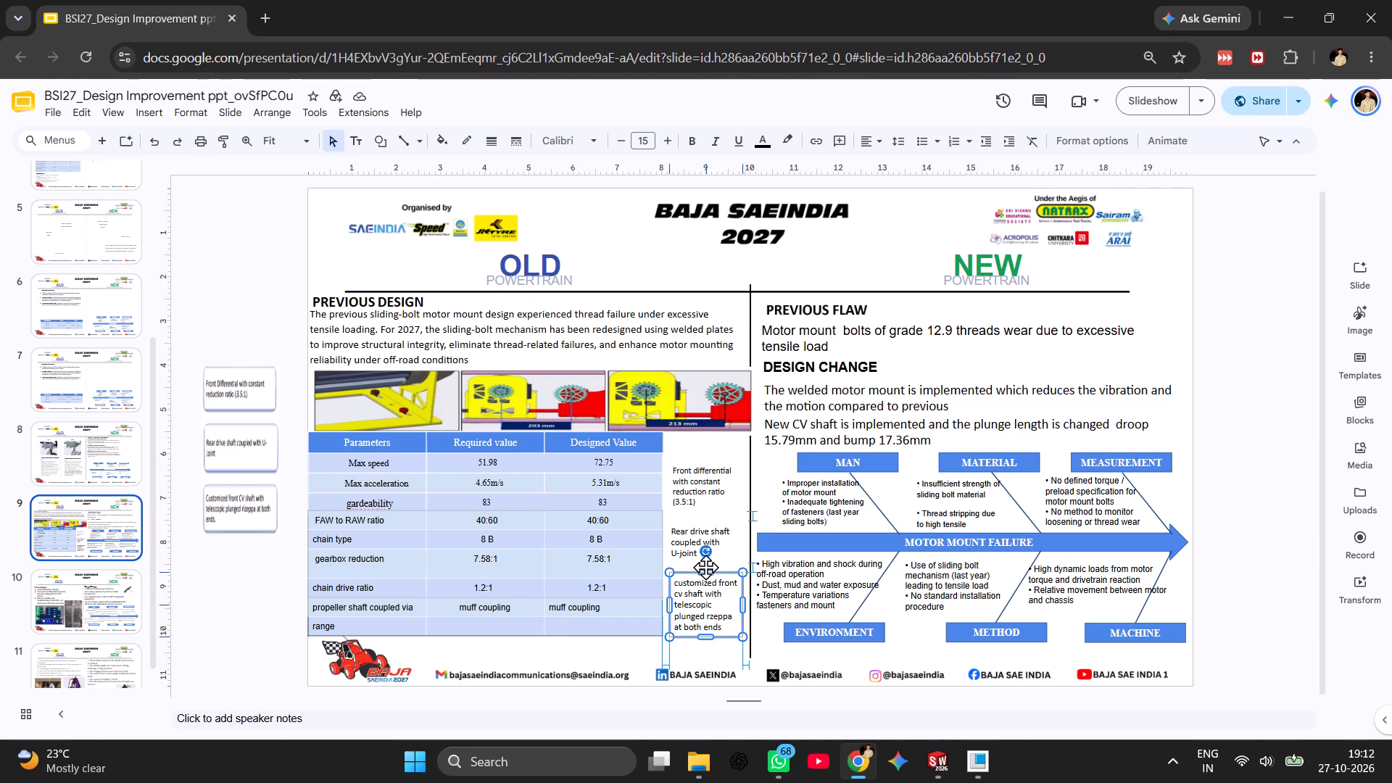
drag(705, 567, 705, 563)
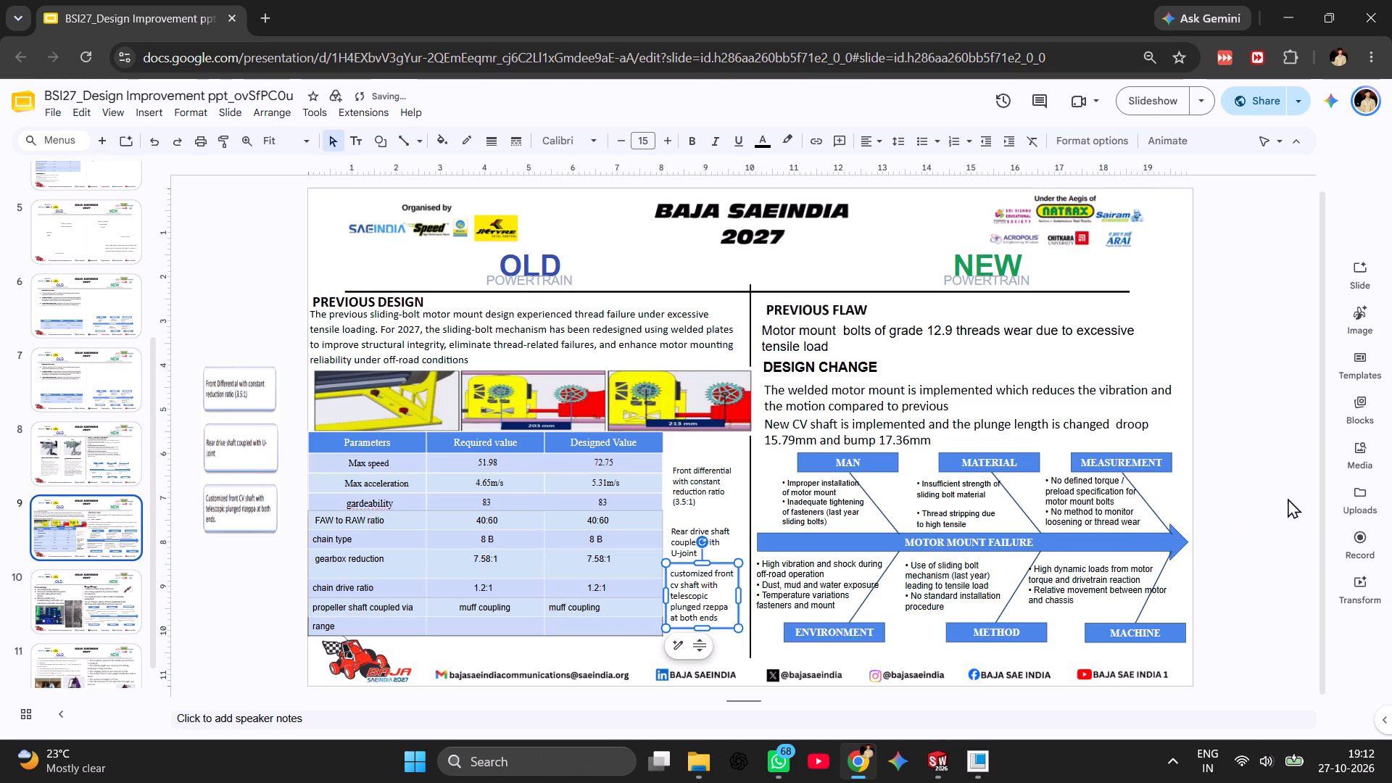
click(1314, 492)
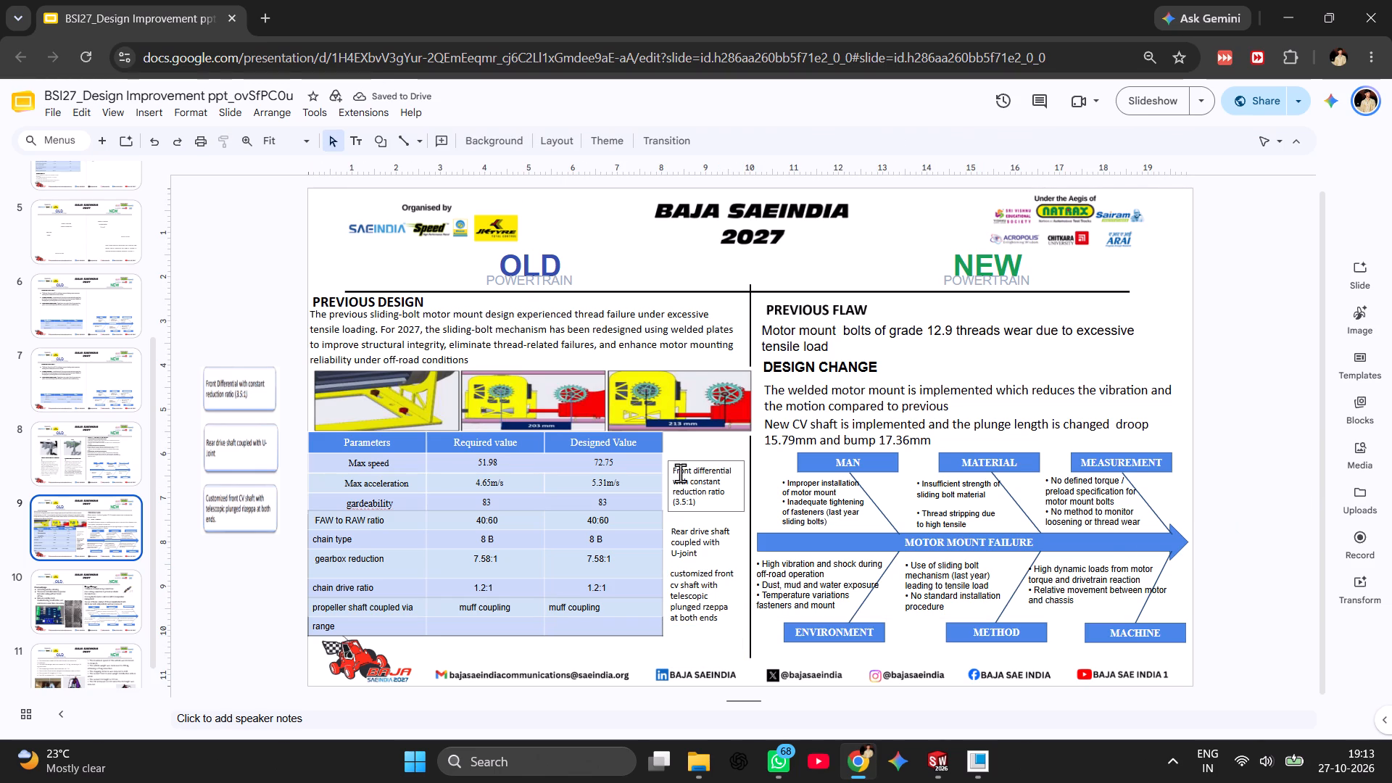
Move the front differential note slightly down, closer to the rear drive shaft note.
drag(697, 508, 700, 510)
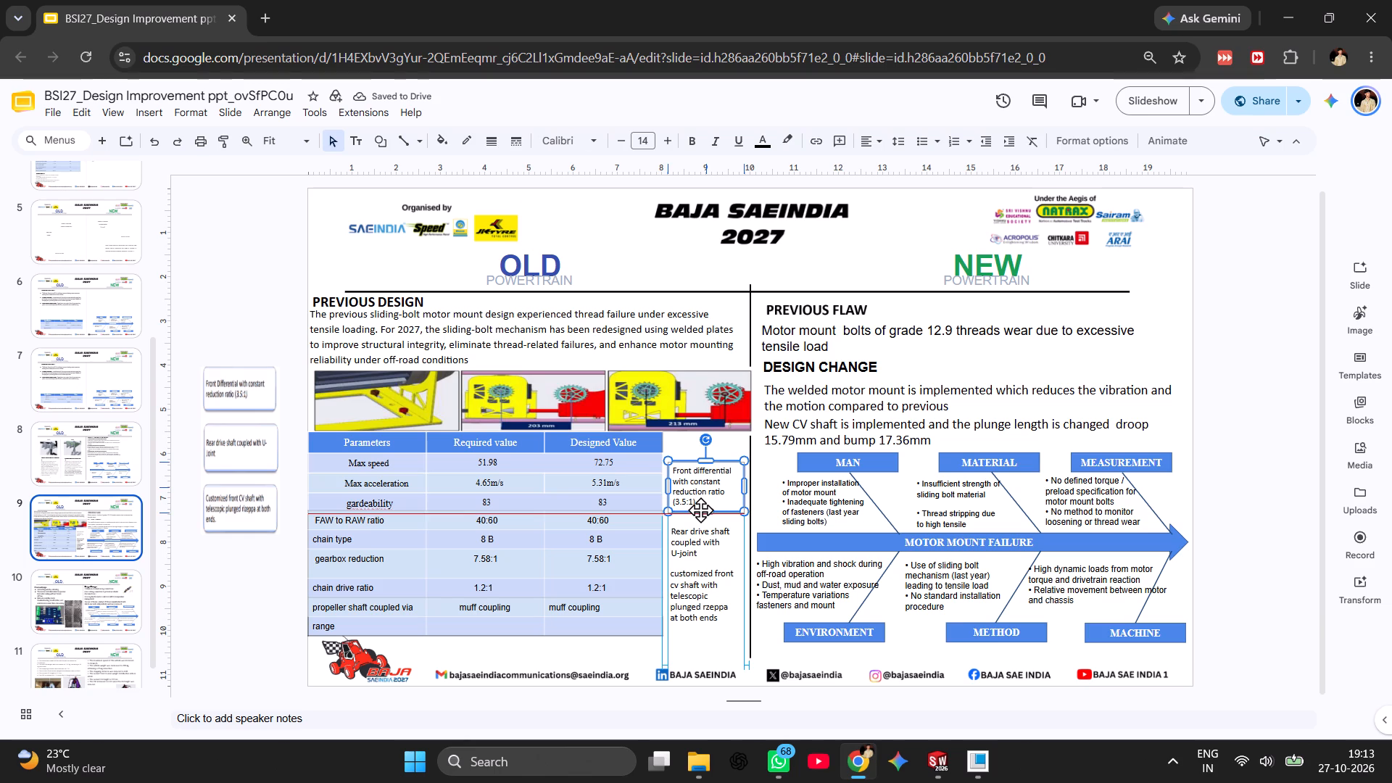
drag(700, 510, 698, 517)
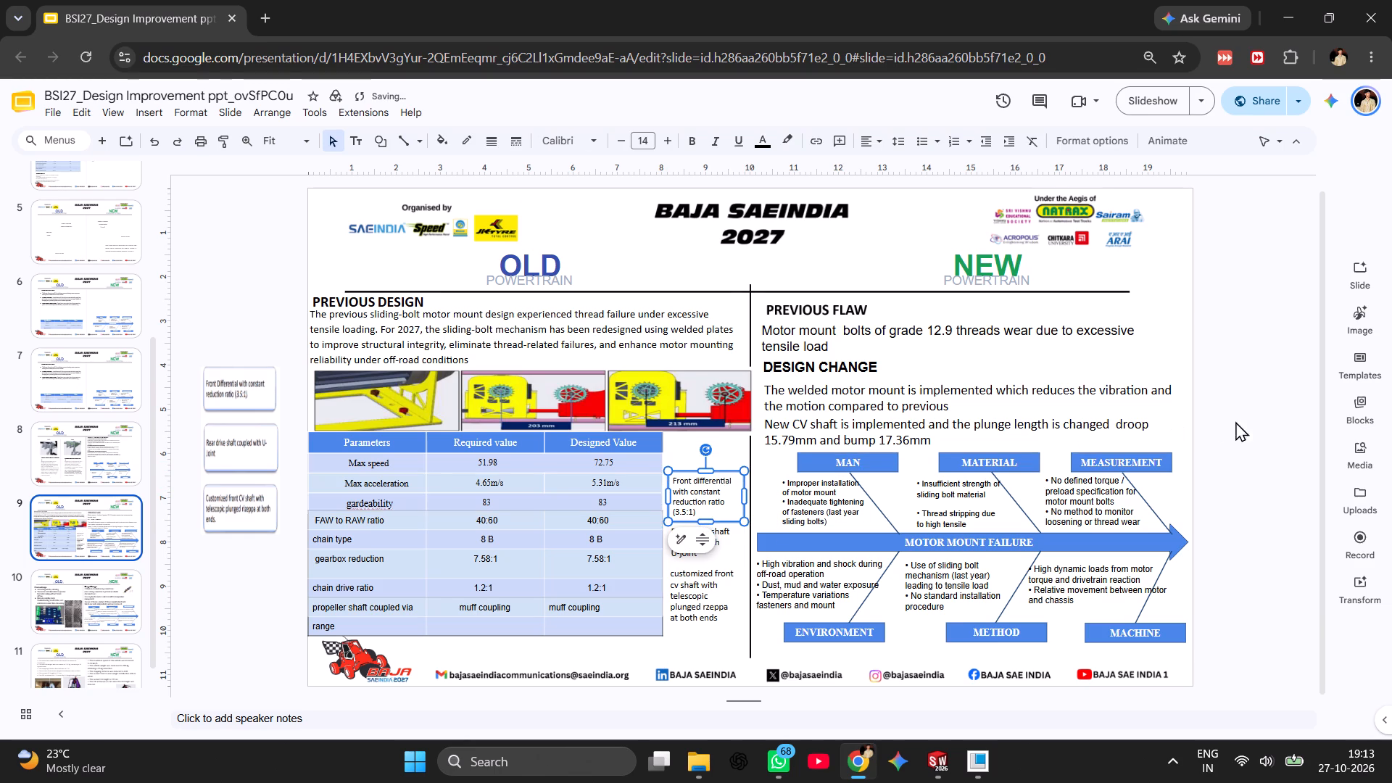
click(1286, 418)
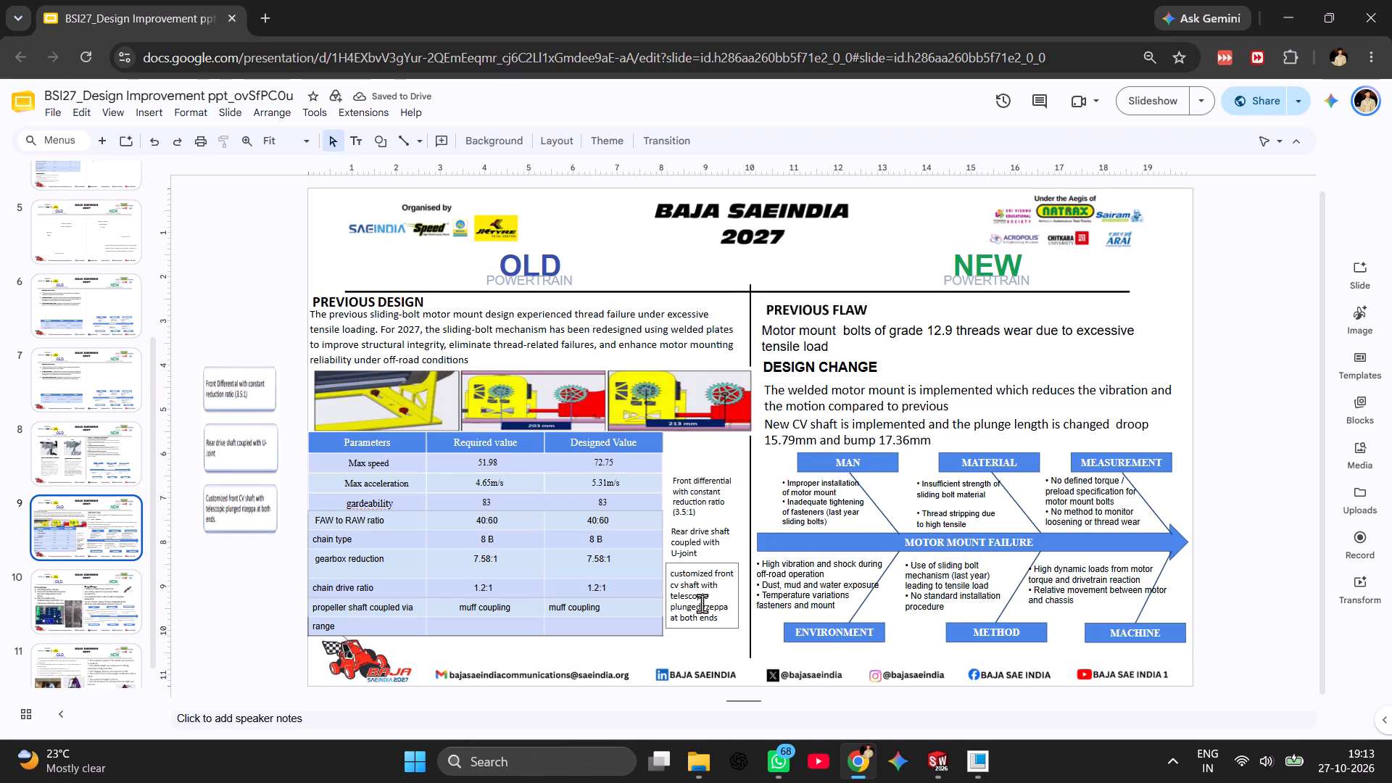
Add an asterisk as a bullet mark at the start of the front differential note.
click(670, 484)
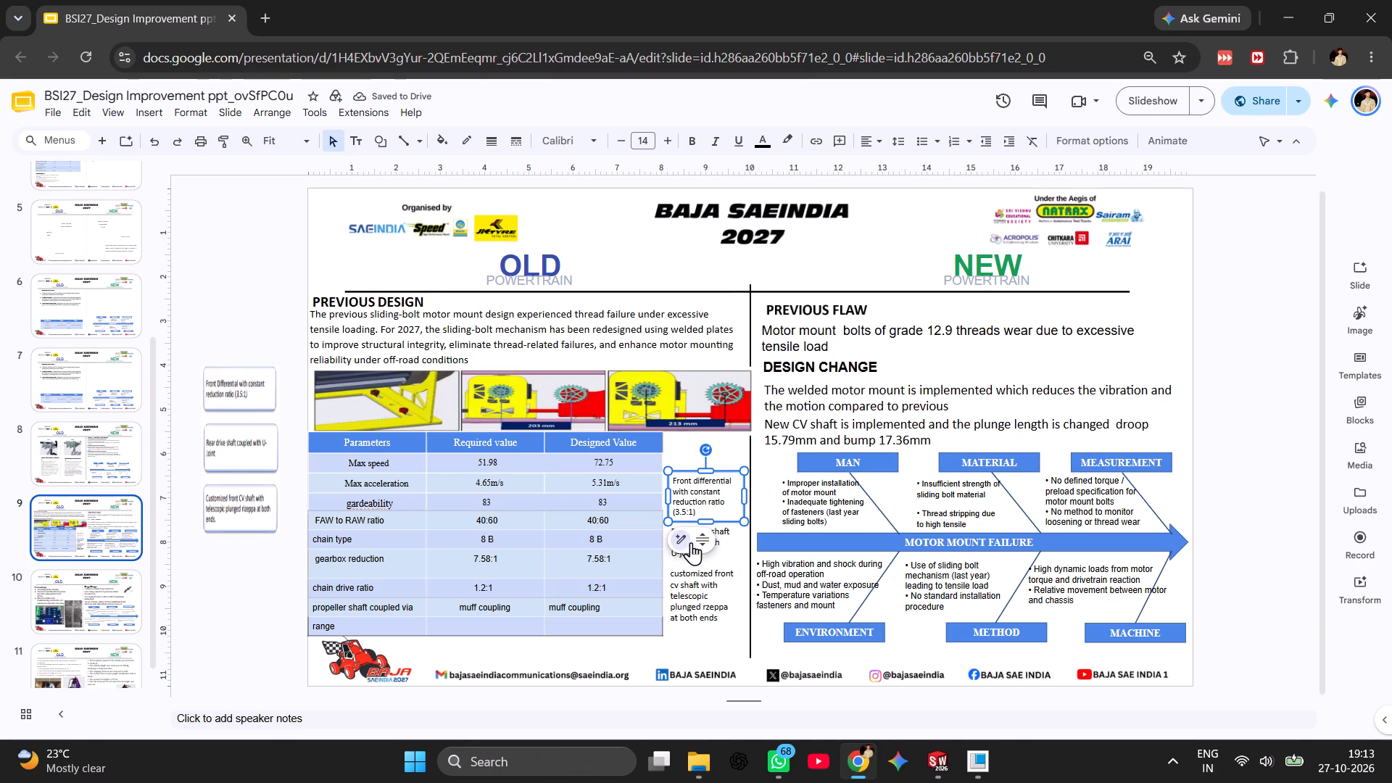
click(675, 483)
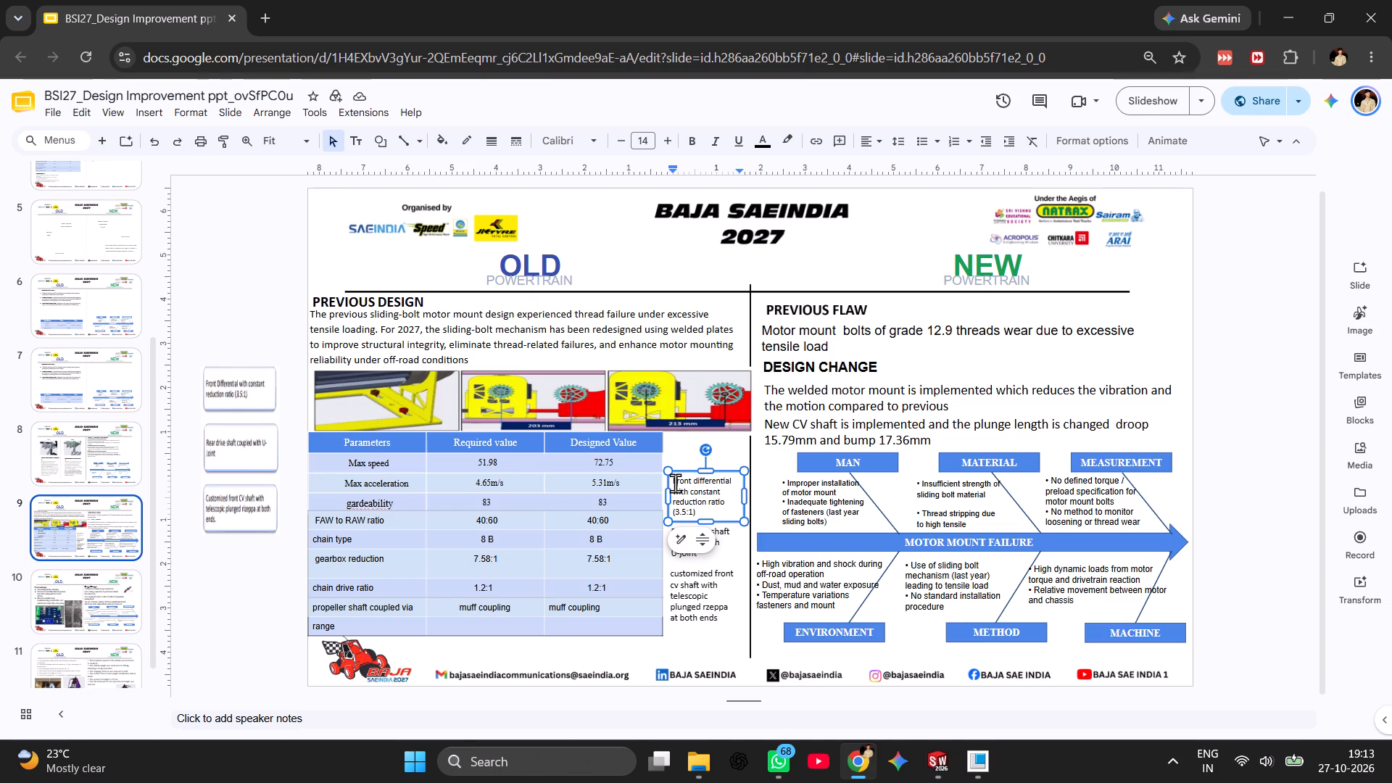
key(Left)
key(asterisk)
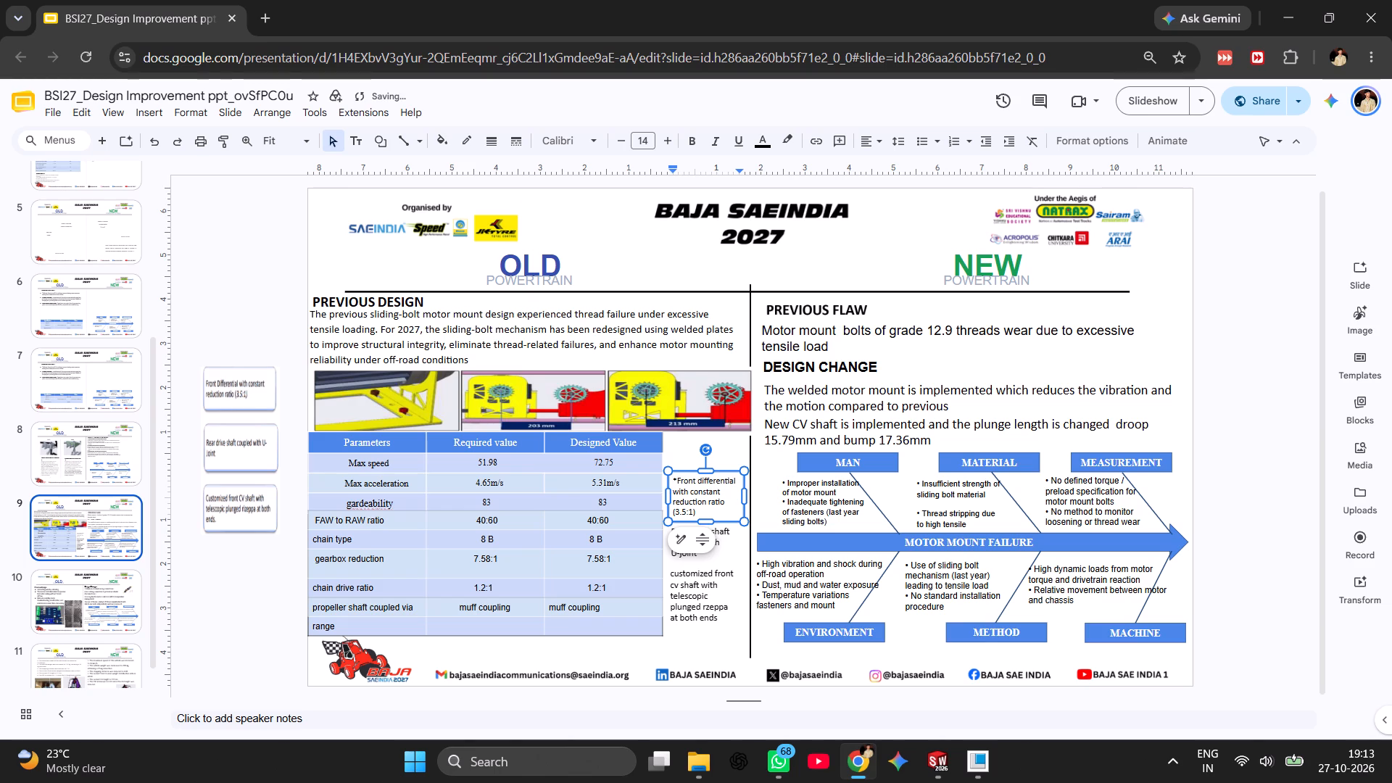
Add an asterisk as a bullet mark at the start of the rear drive shaft note.
click(679, 554)
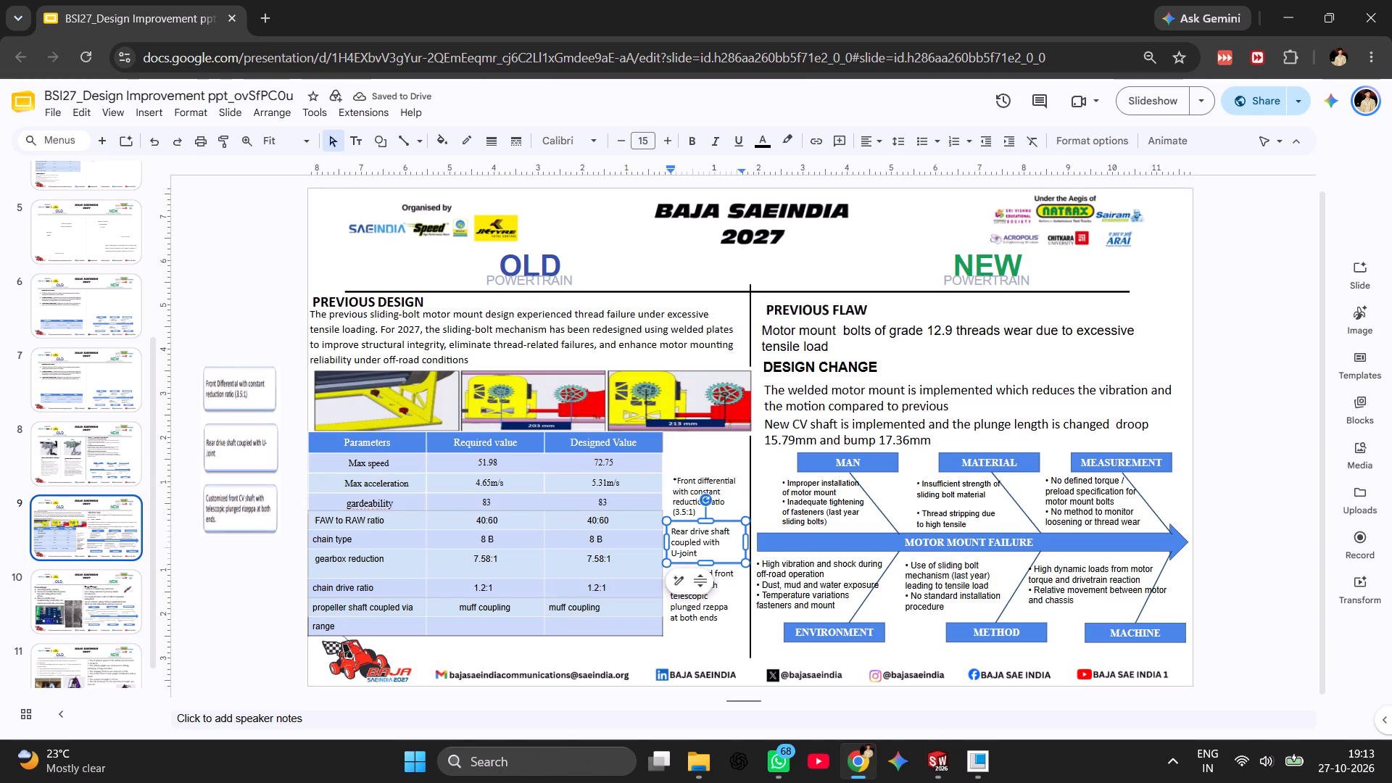
click(672, 531)
click(669, 535)
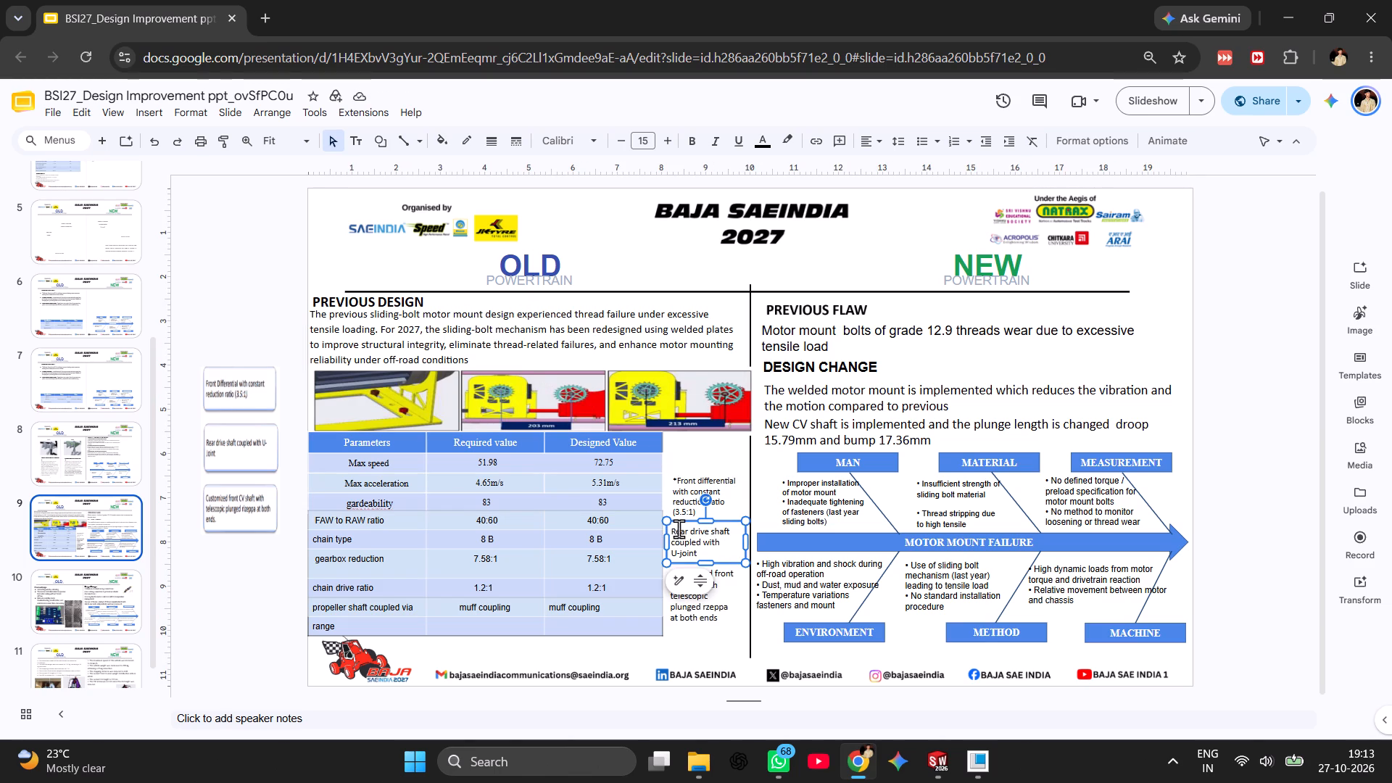
click(674, 534)
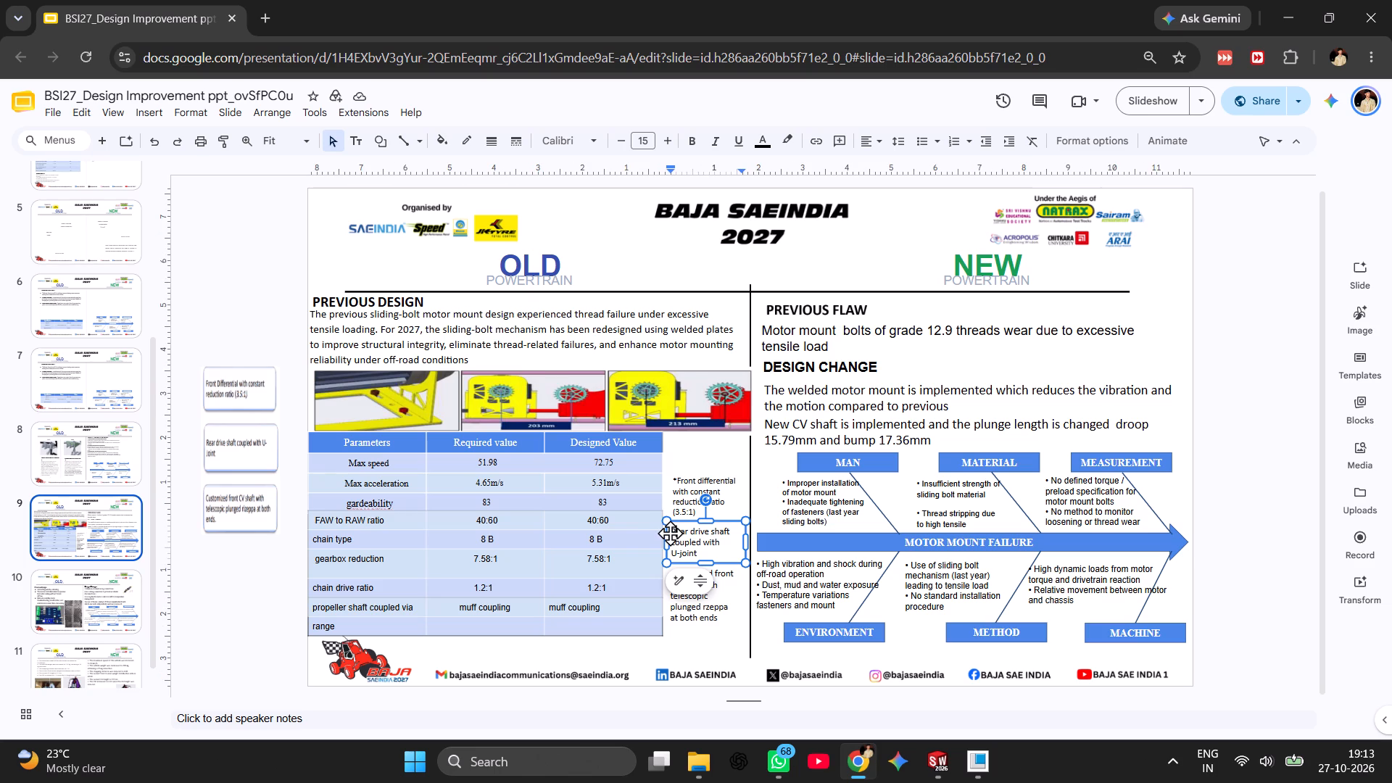
key(Left)
key(asterisk)
Add an asterisk at the start of the front cv shaft note and capitalize its first word as "Customized".
click(712, 650)
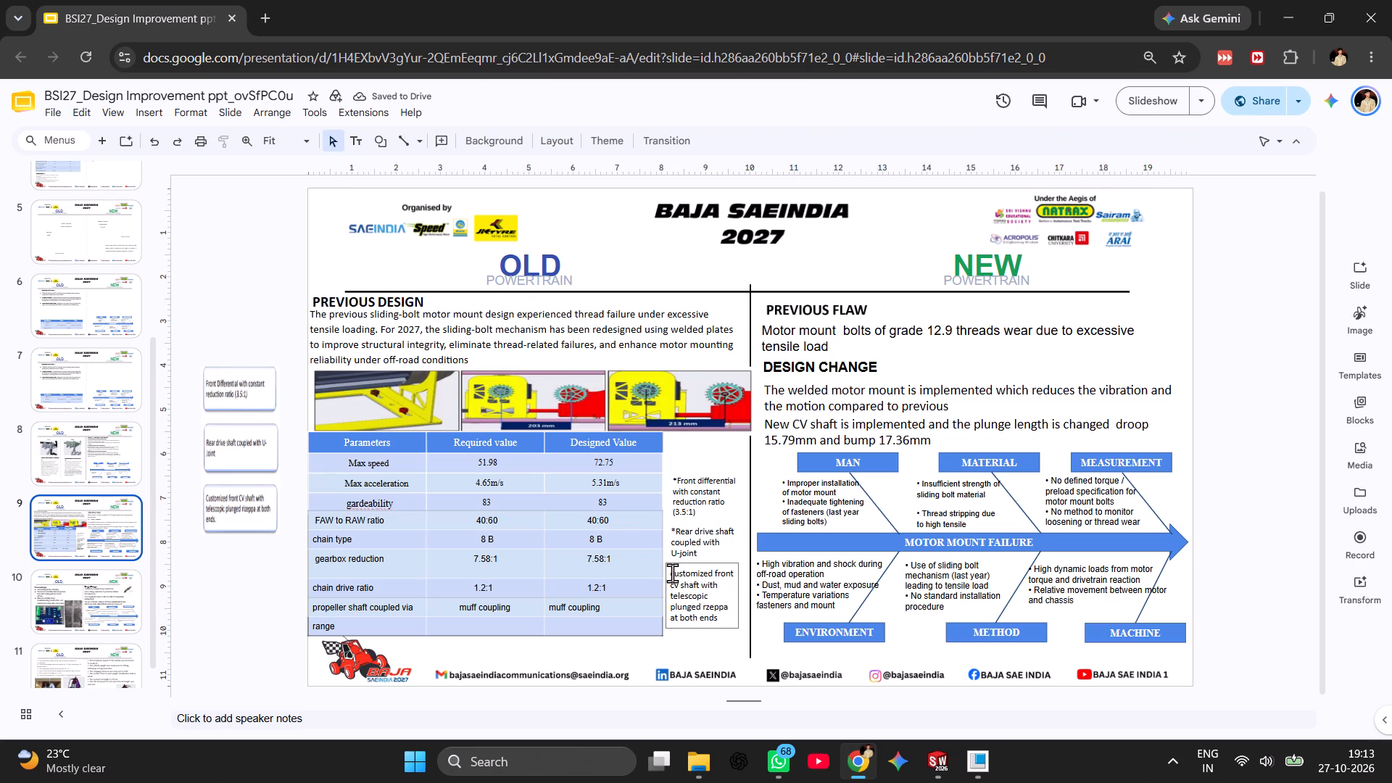
click(672, 573)
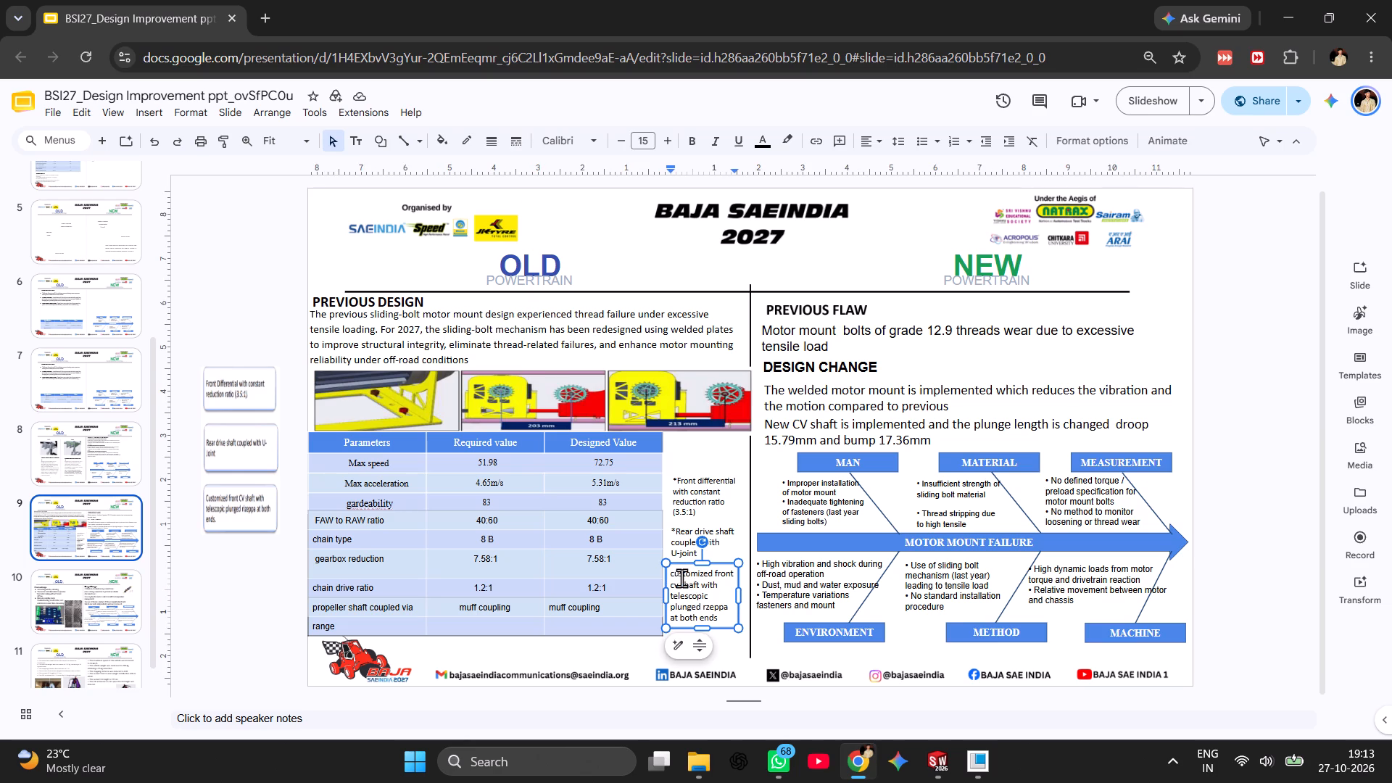
key(BackSpace)
key(c)
key(Left)
key(asterisk)
key(Right)
key(BackSpace)
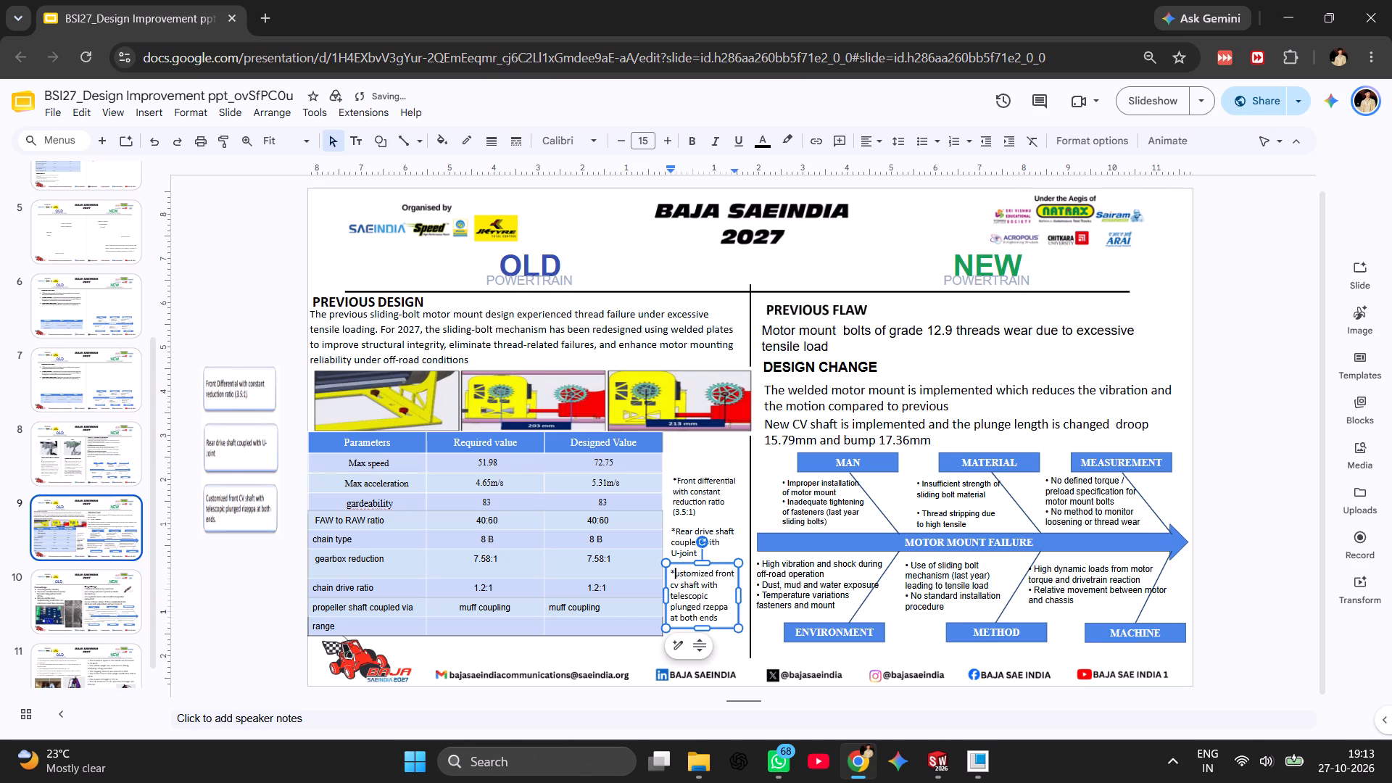
key(shift+c)
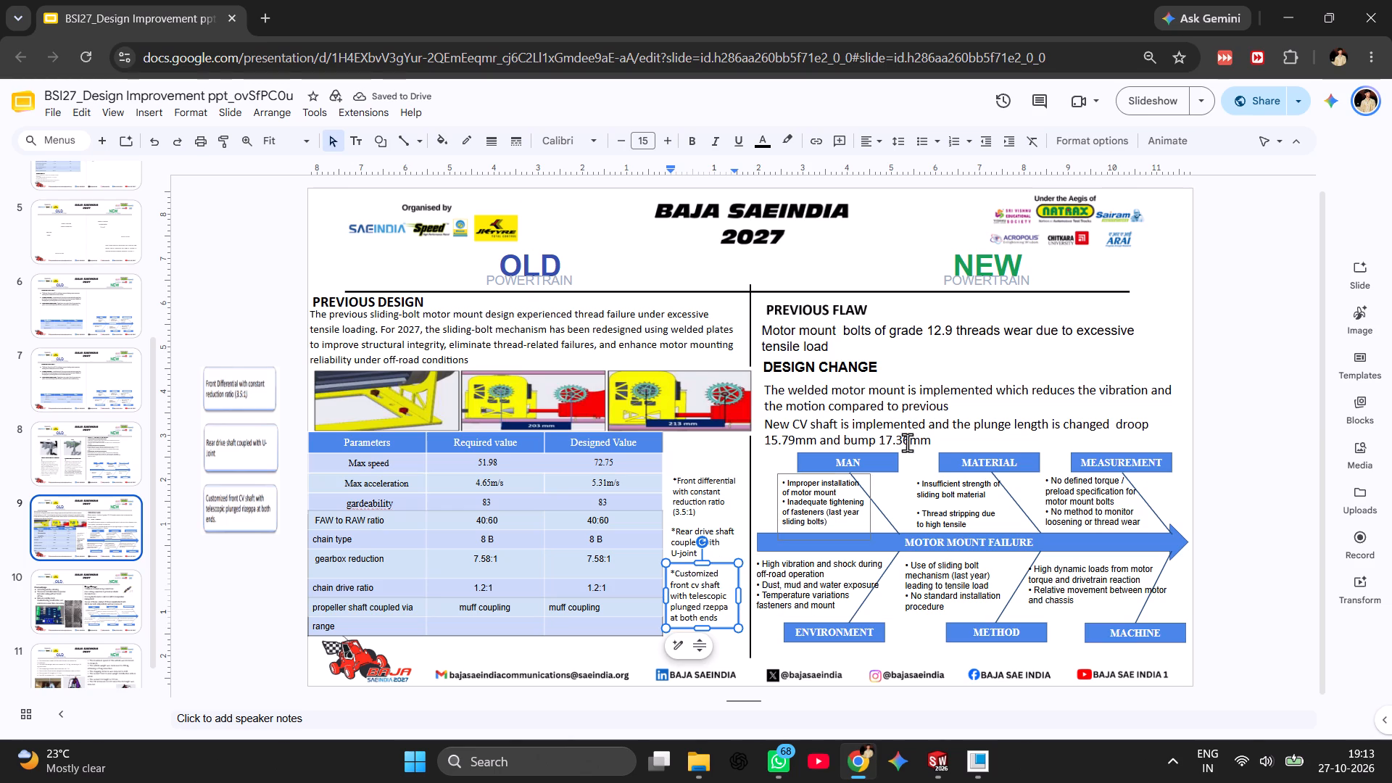
click(1241, 384)
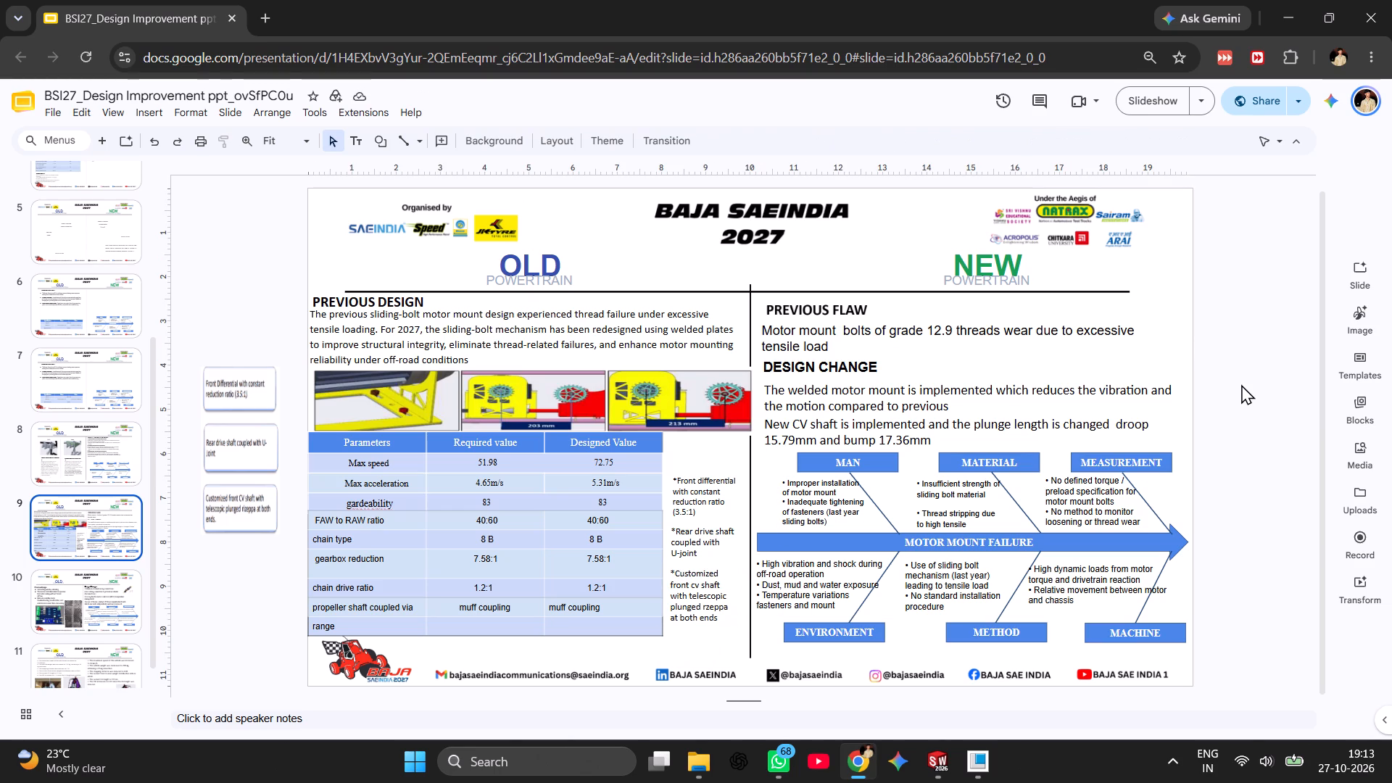
Pad the Designed Value entry "muff coupling" in the propeller shaft row with leading spaces to center it in its column.
click(550, 604)
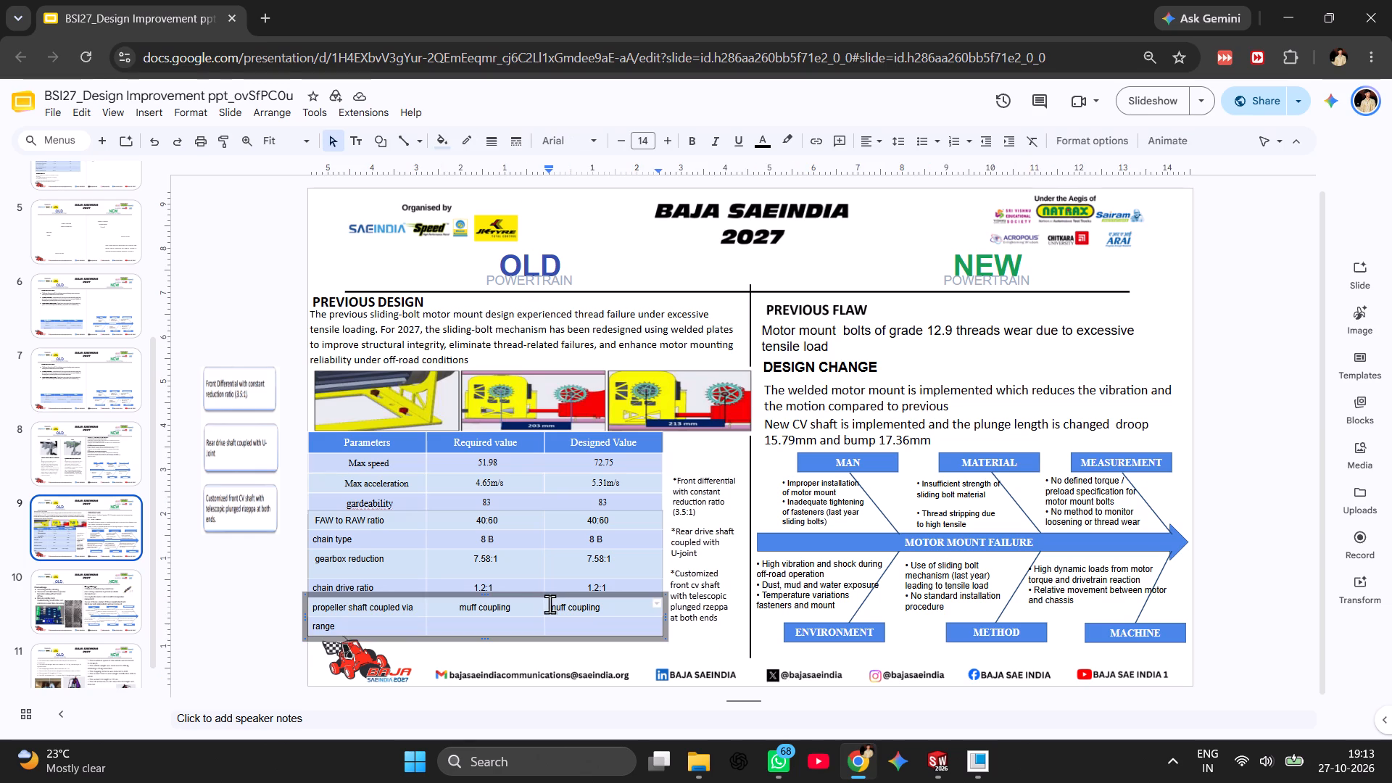
key(space)
key(space)
key(space)
key(space)
key(space)
key(space)
key(space)
key(space)
key(space)
key(space)
key(space)
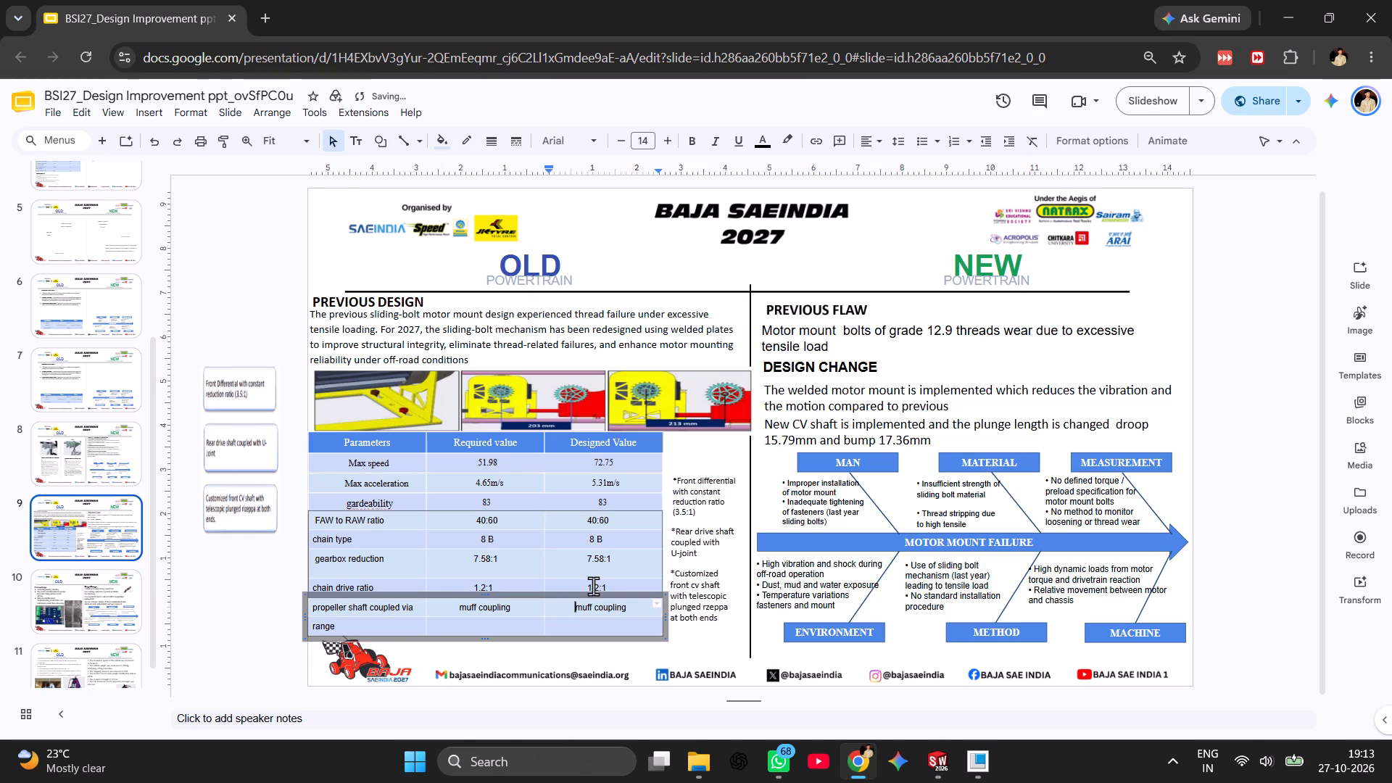
key(BackSpace)
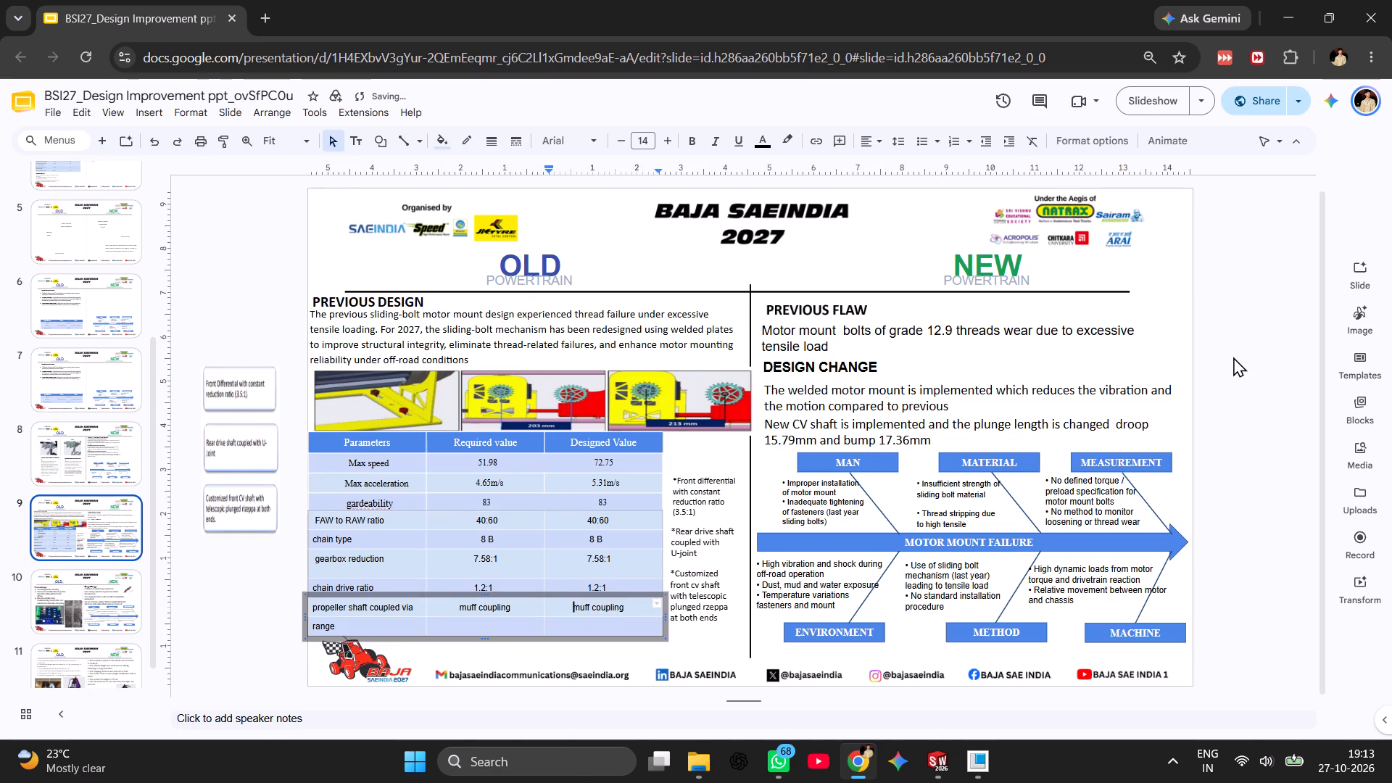
click(1232, 357)
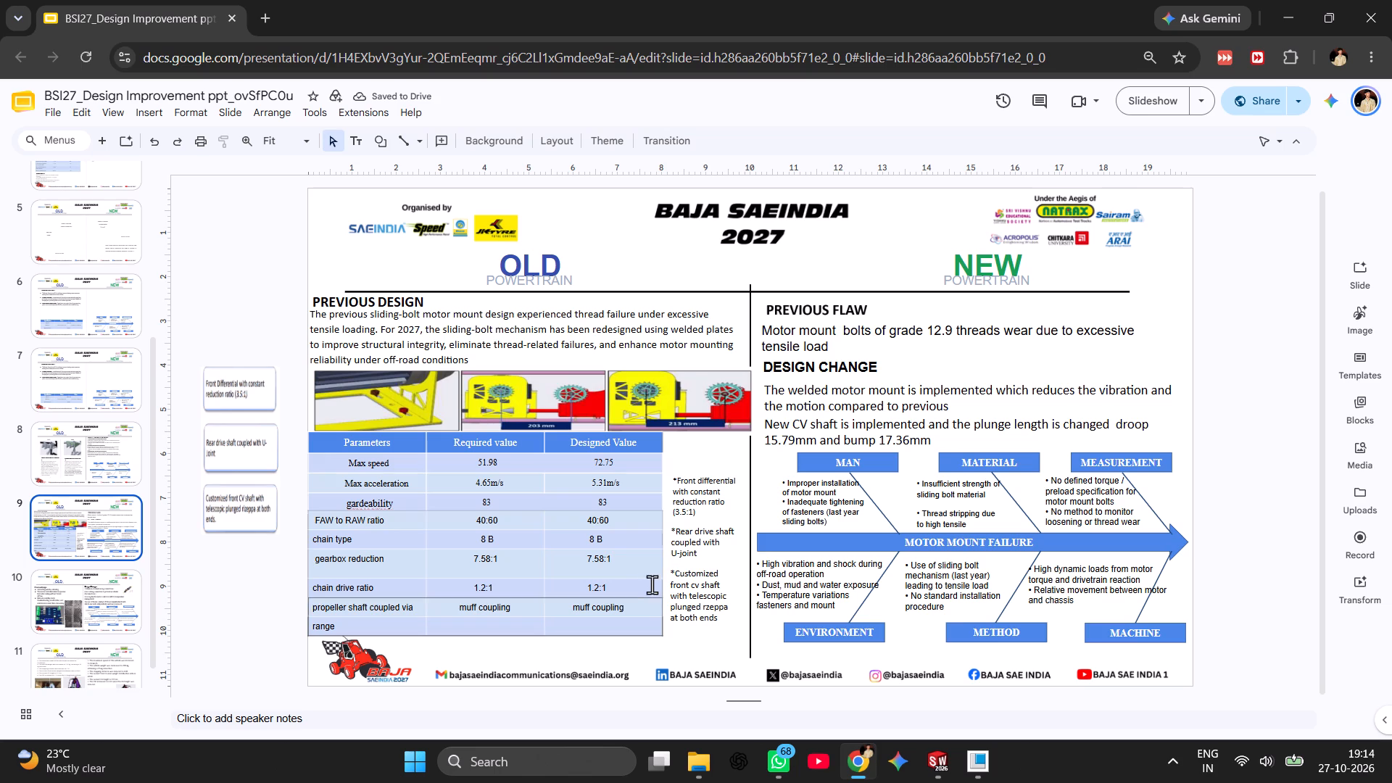
Adjust the leading spaces of the gardeability row's Designed Value, shifting it slightly left to line up with the column.
click(594, 505)
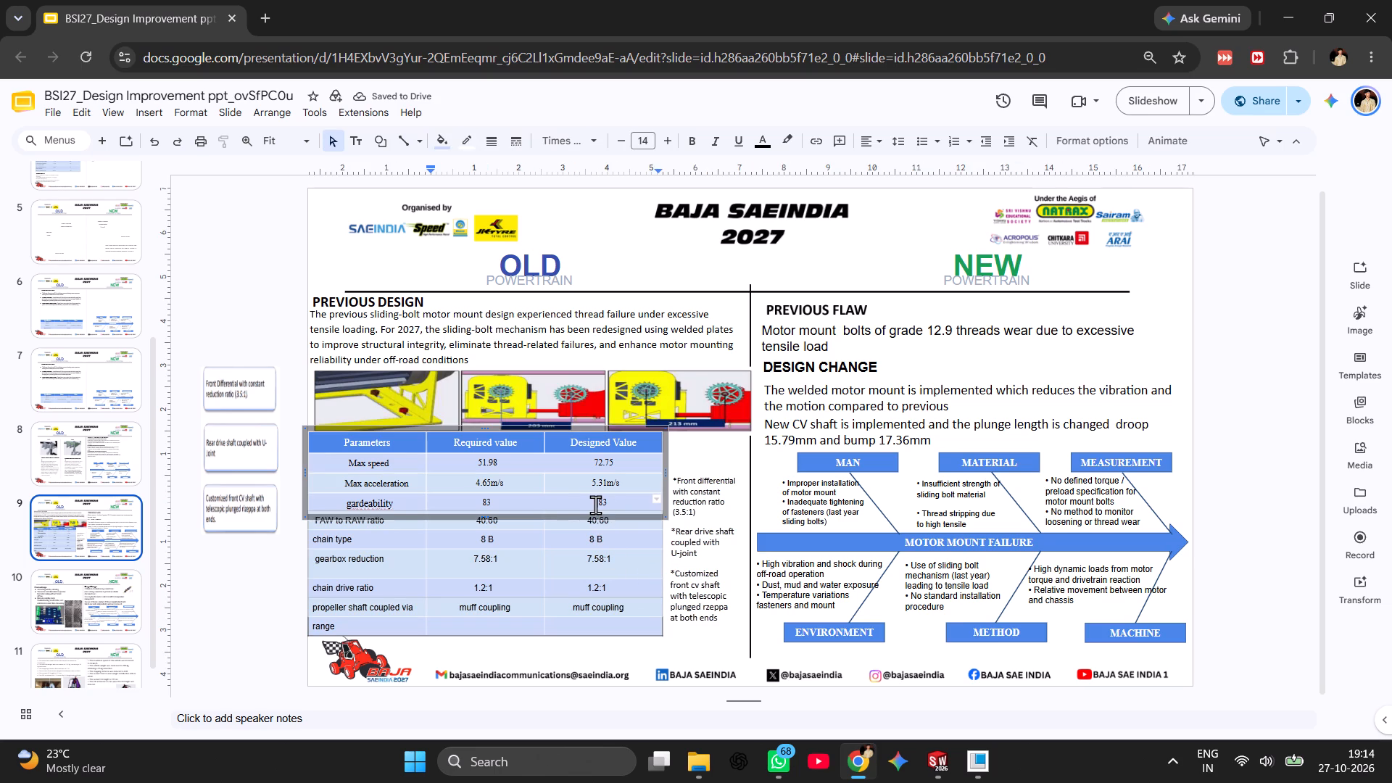
key(BackSpace)
key(BackSpace)
key(BackSpace)
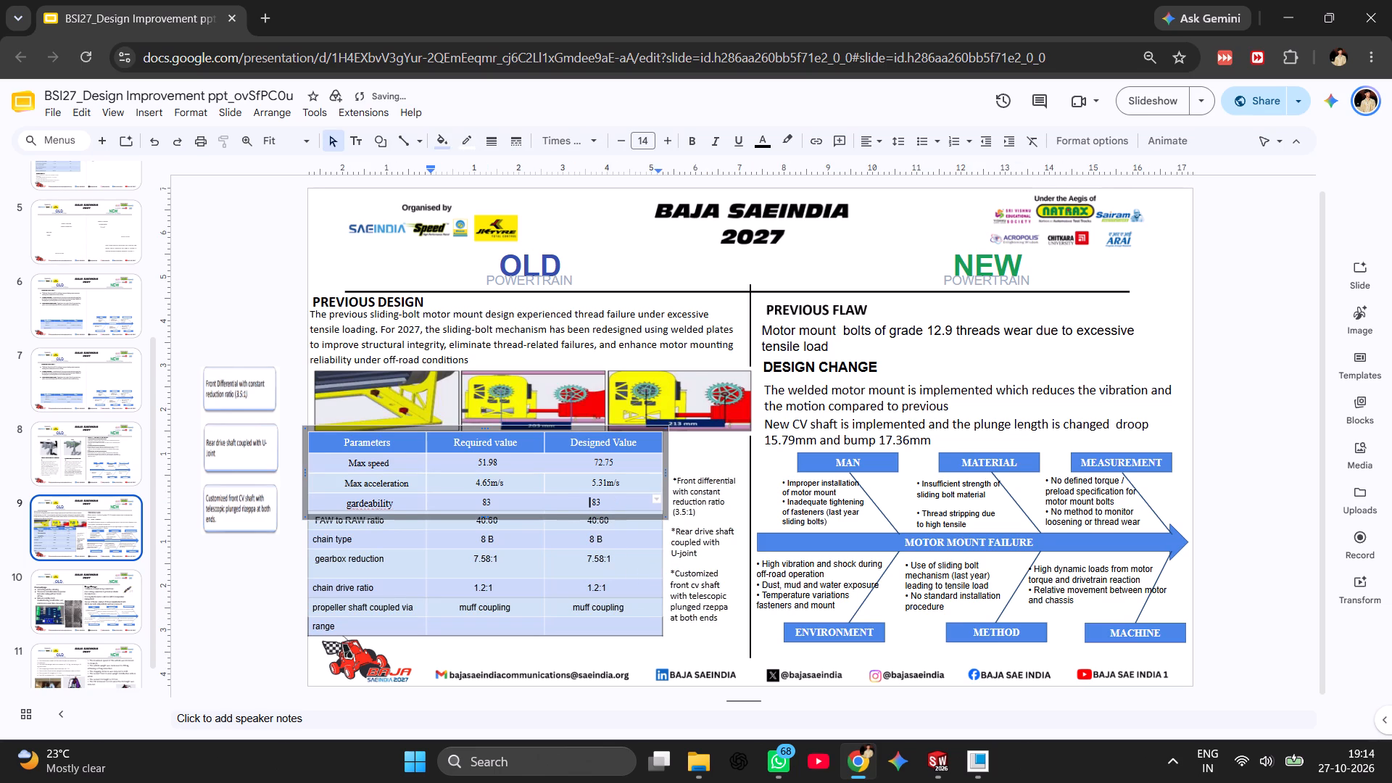
key(Right)
key(Right)
key(Left)
key(space)
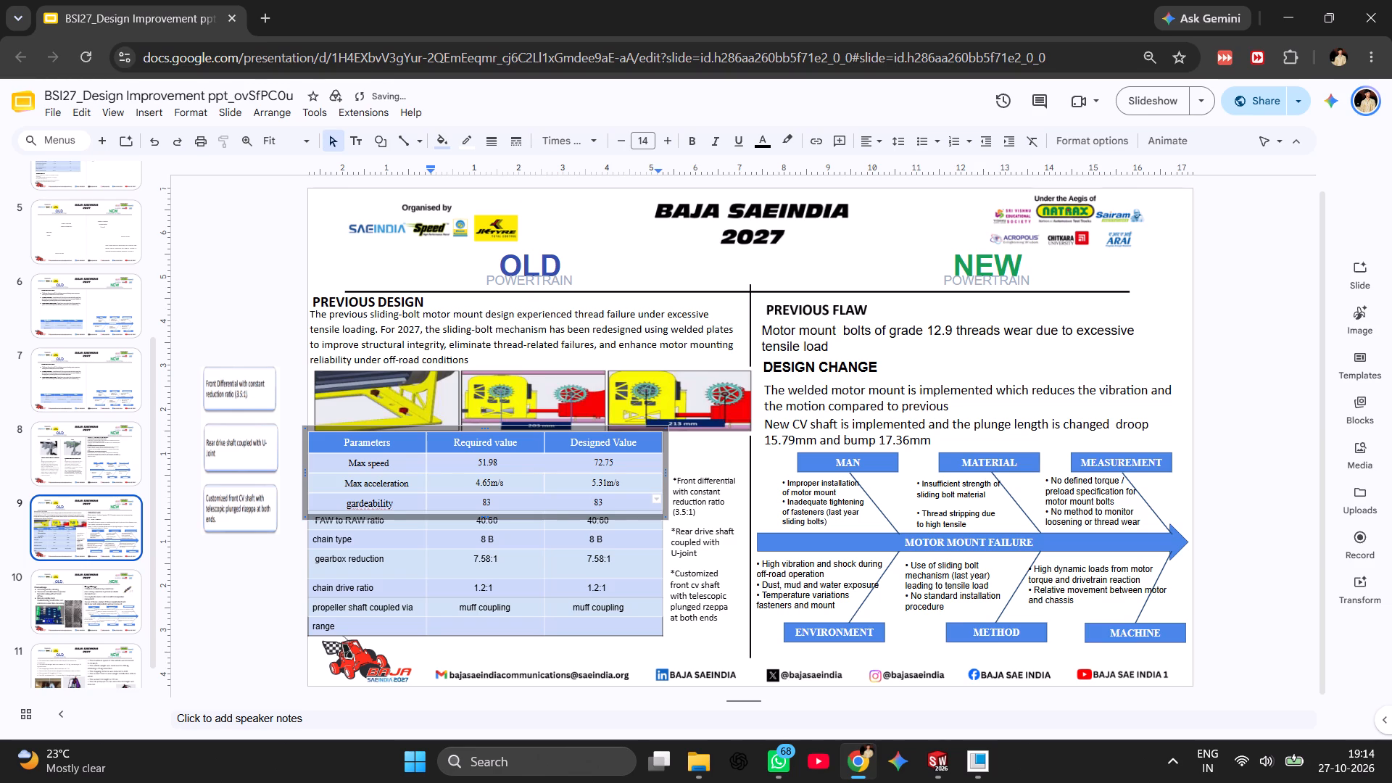
Remove one leading space from the Max acceleration row's Designed Value to shift it slightly left.
key(Up)
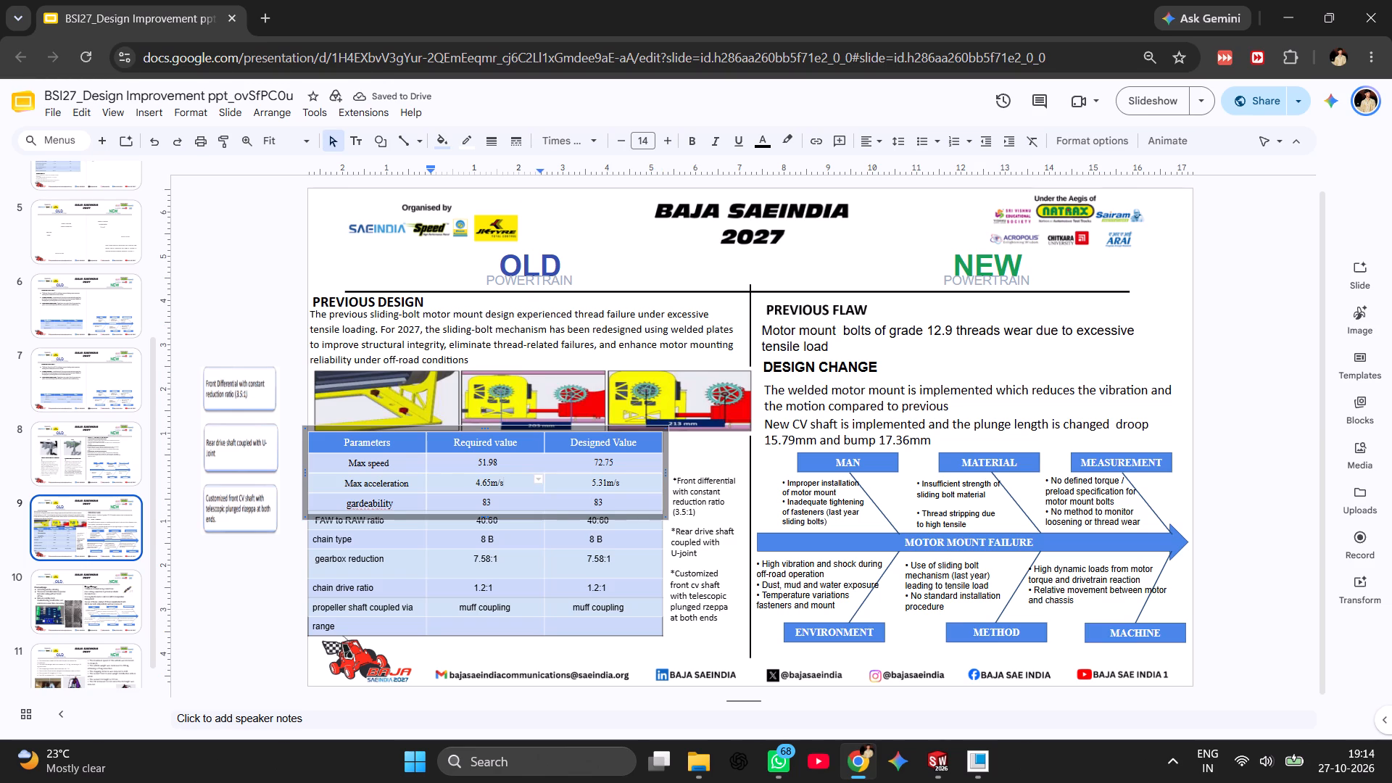
key(Right)
key(Right)
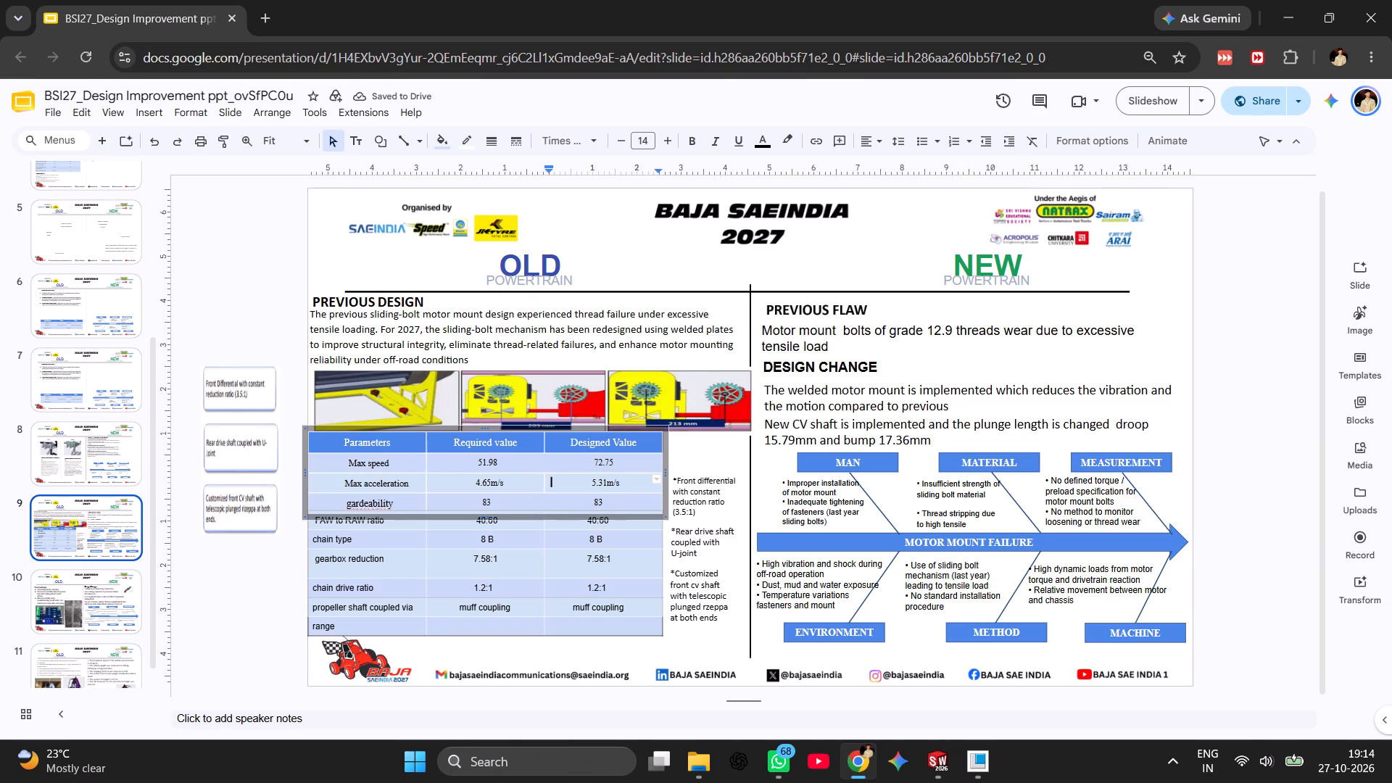
key(Right)
key(Right)
key(Right)
key(Right)
key(Right)
key(Right)
key(Right)
key(Right)
key(Right)
key(Right)
key(Right)
key(Right)
key(Right)
key(Right)
key(Right)
key(Right)
key(Right)
key(Right)
key(Right)
key(BackSpace)
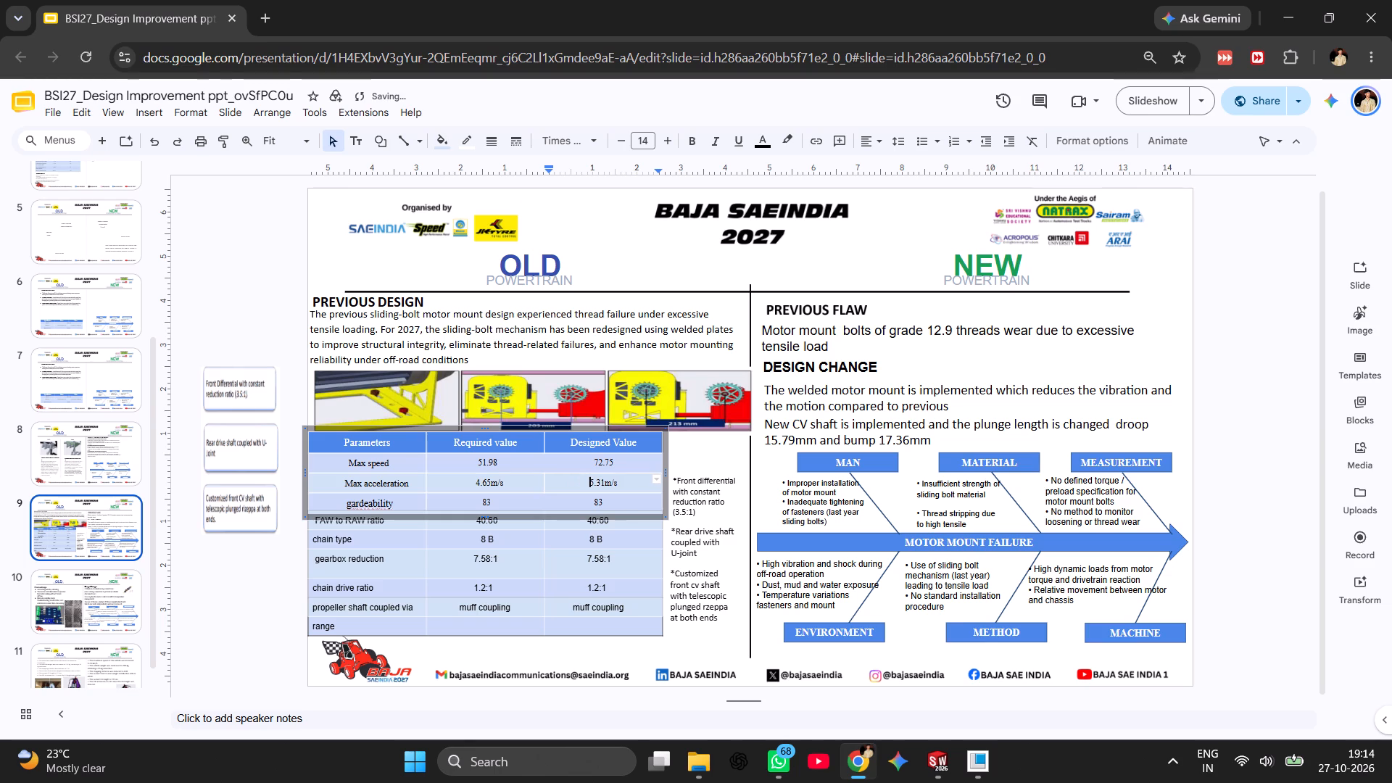
Adjust the leading spaces of the Max speed row's Designed Value, shifting it slightly left in its column.
key(Up)
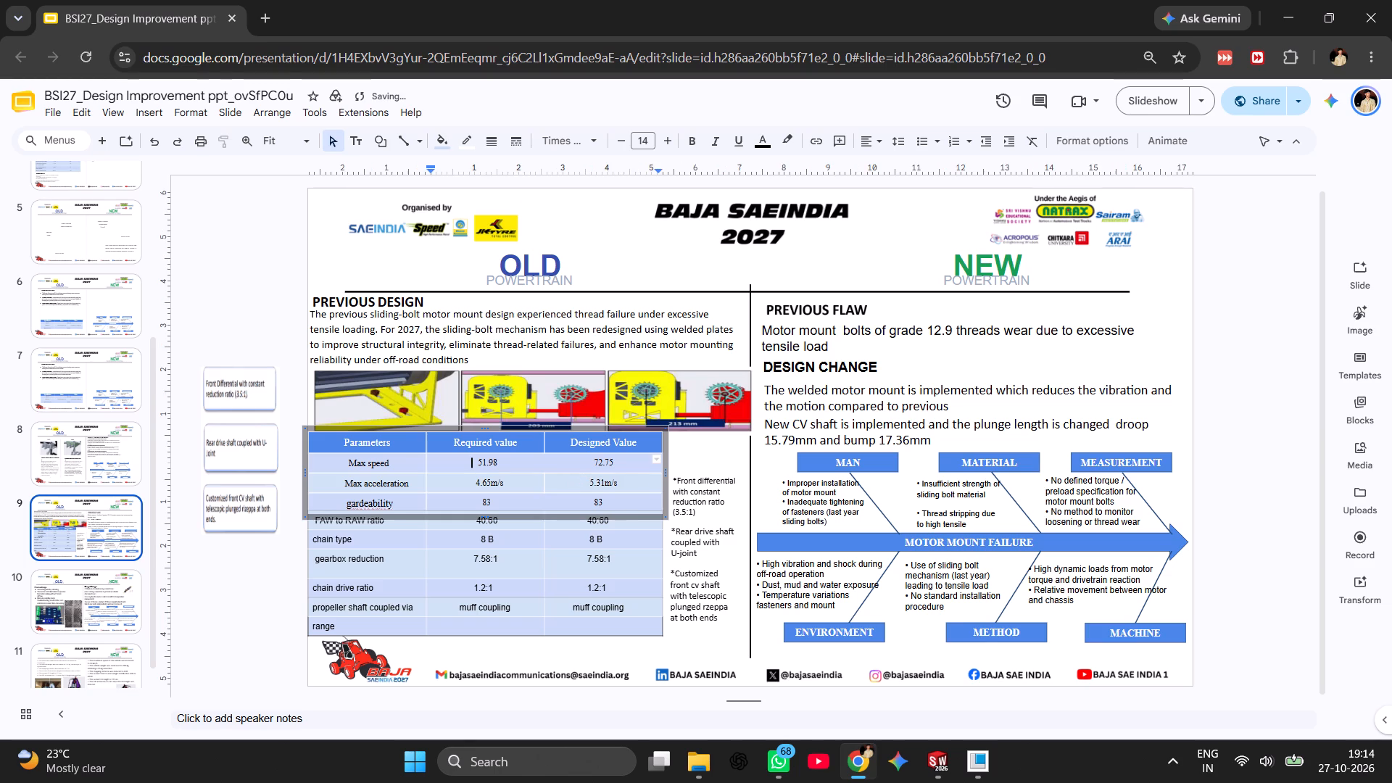
key(Right)
key(Right)
key(Right)
key(Right)
key(Right)
key(Right)
key(Right)
key(Right)
key(Right)
key(Right)
key(Right)
key(Right)
key(Right)
key(Right)
key(Right)
key(Right)
key(Right)
key(Right)
key(Right)
key(Right)
key(Right)
key(Right)
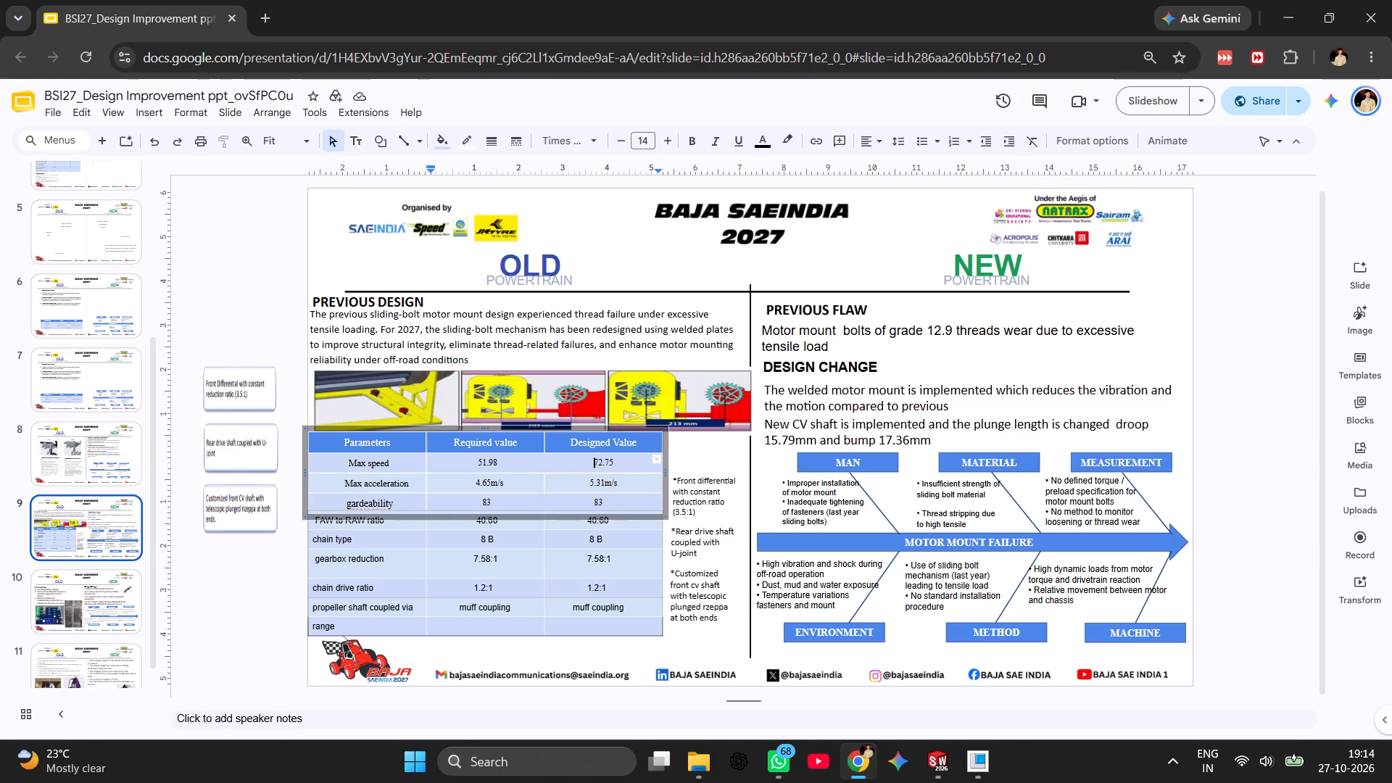
key(BackSpace)
key(BackSpace)
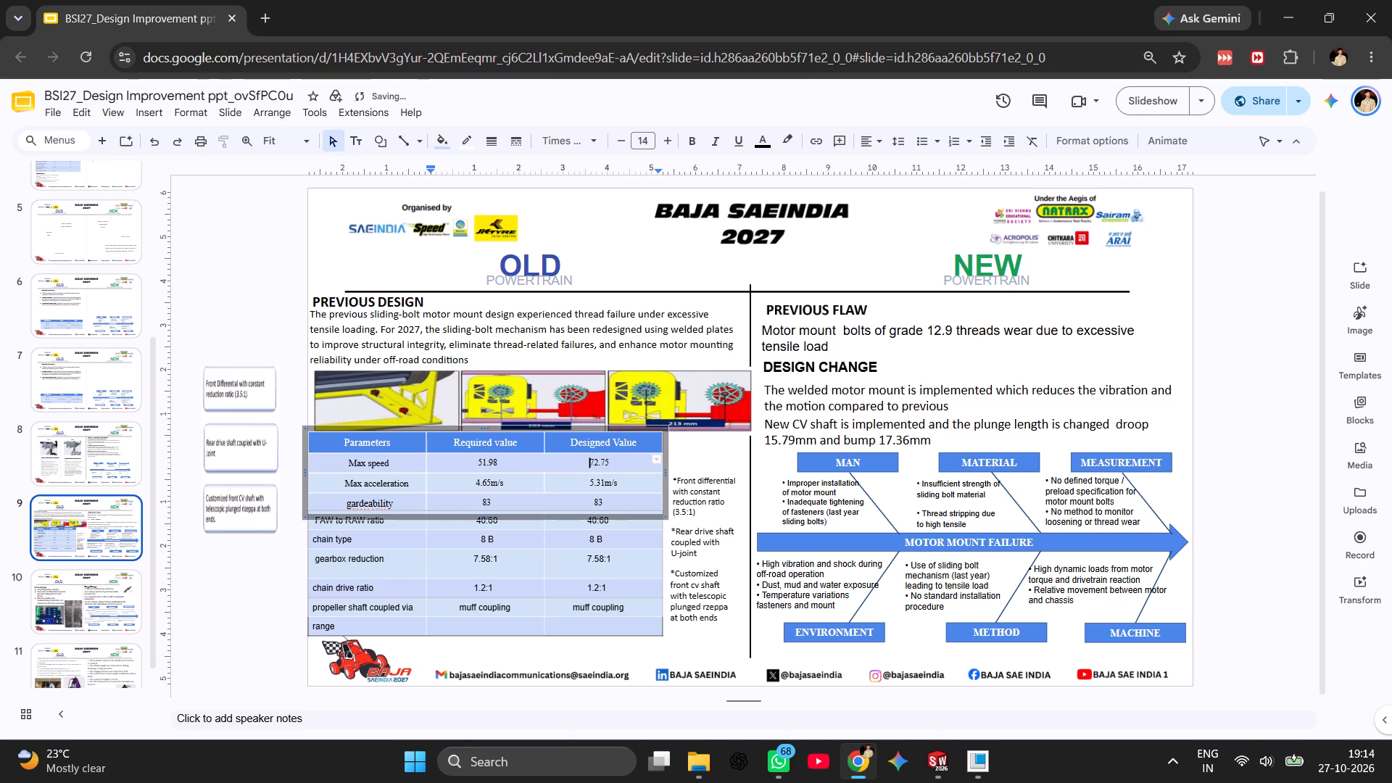
key(space)
Remove one leading space from the gearbox reduction row's Designed Value to shift it slightly left.
click(585, 563)
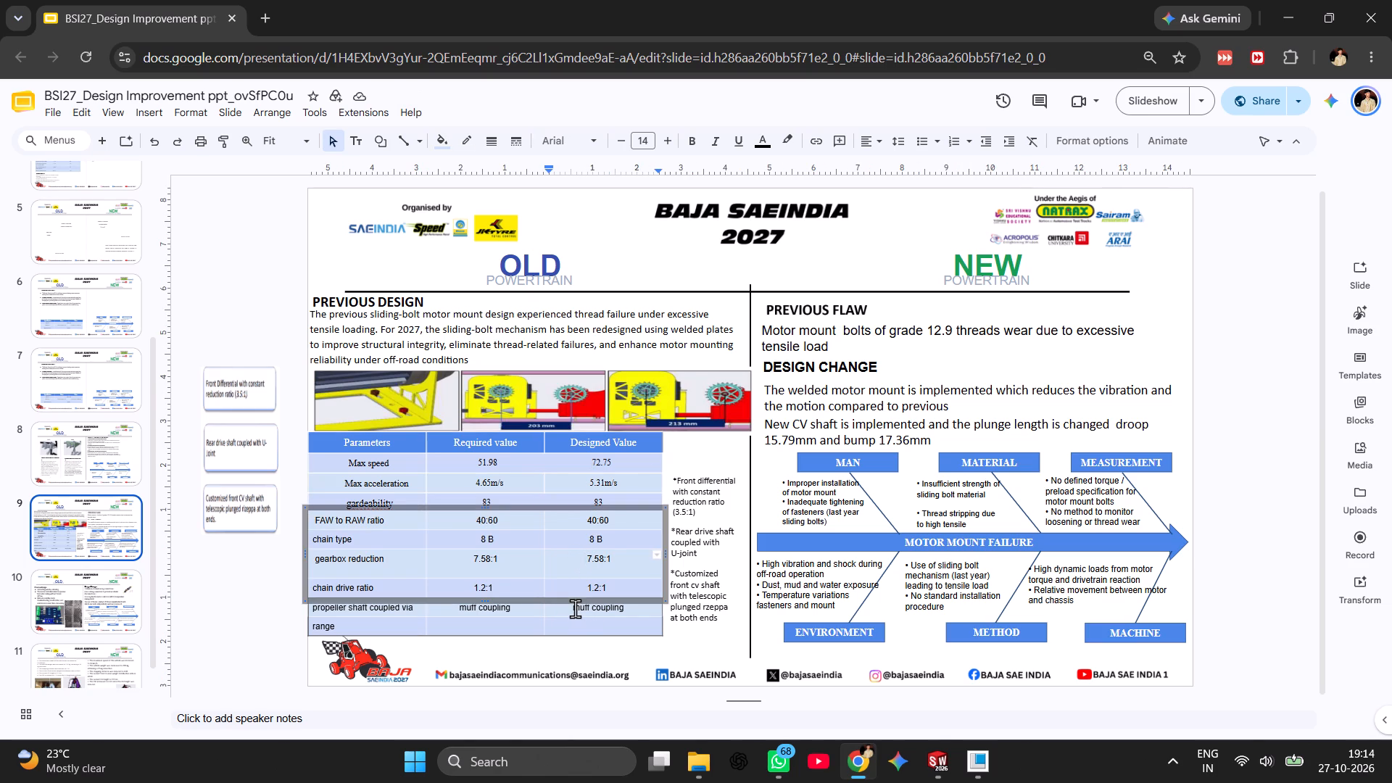
key(BackSpace)
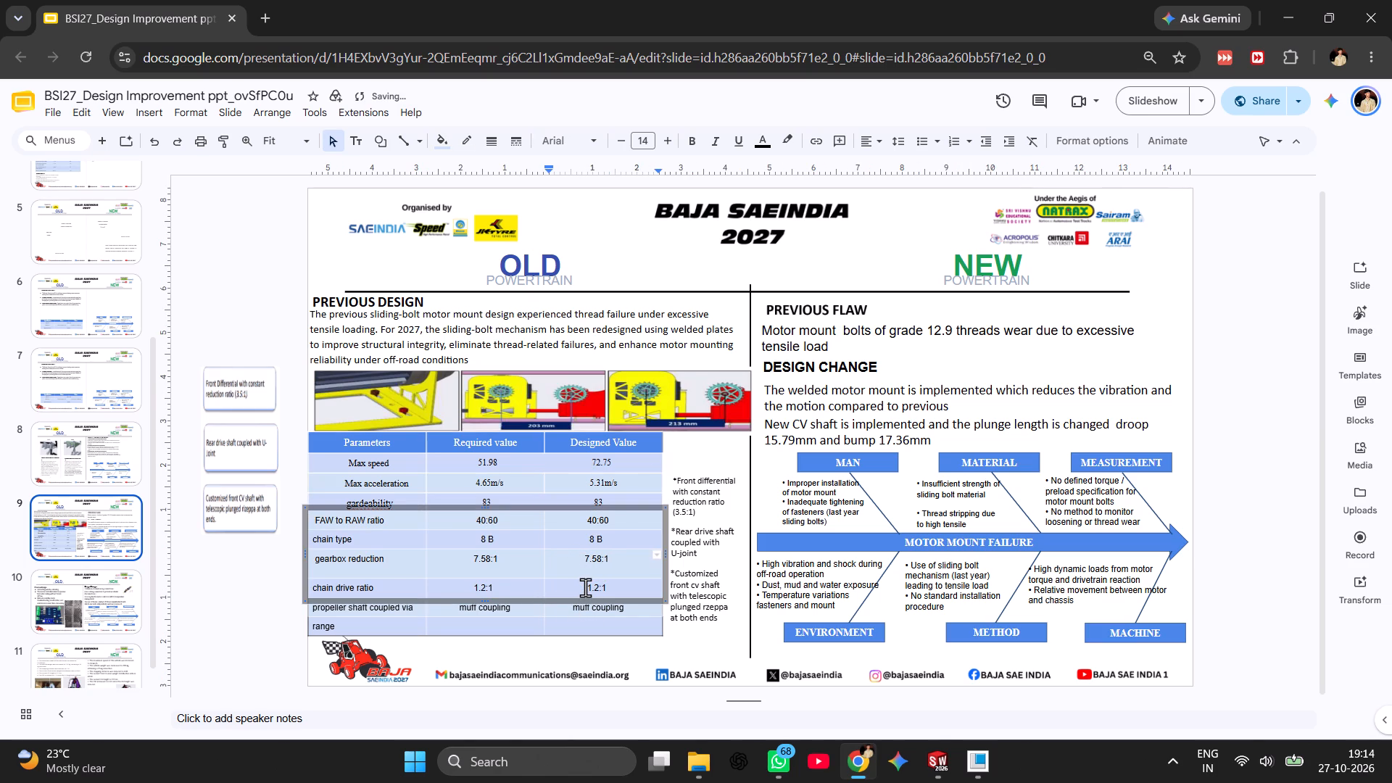
Adjust the leading spaces of the chain drive ratio row's Designed Value, shifting it slightly left to line up with the column.
click(585, 587)
key(BackSpace)
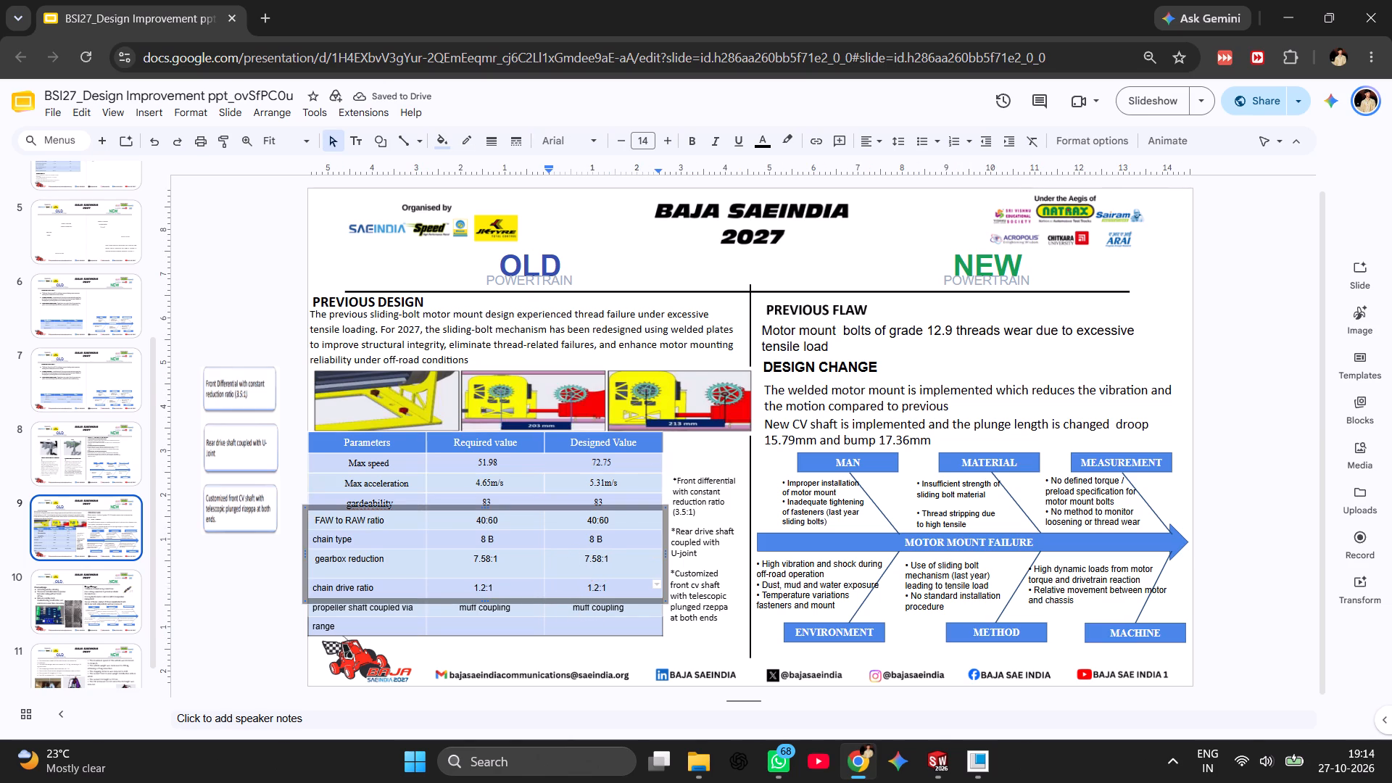
key(BackSpace)
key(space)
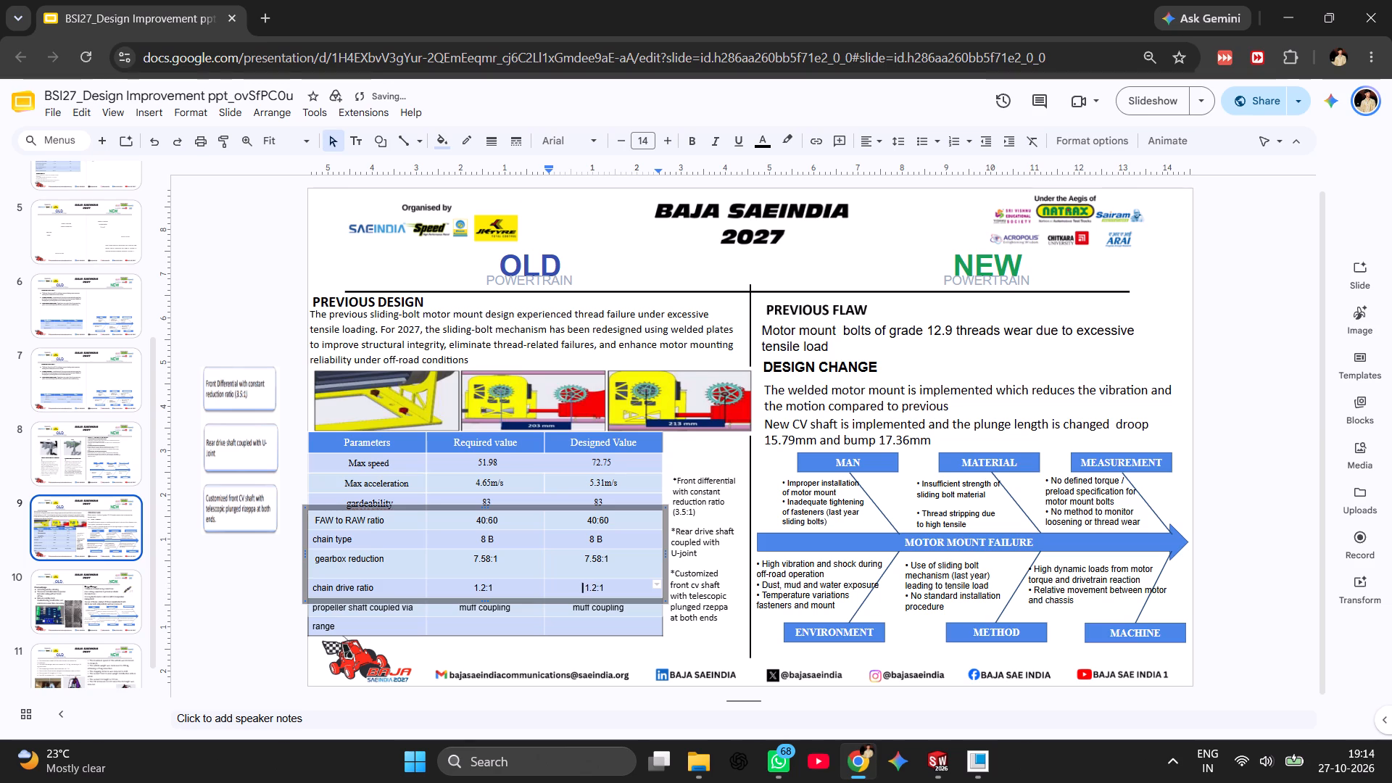
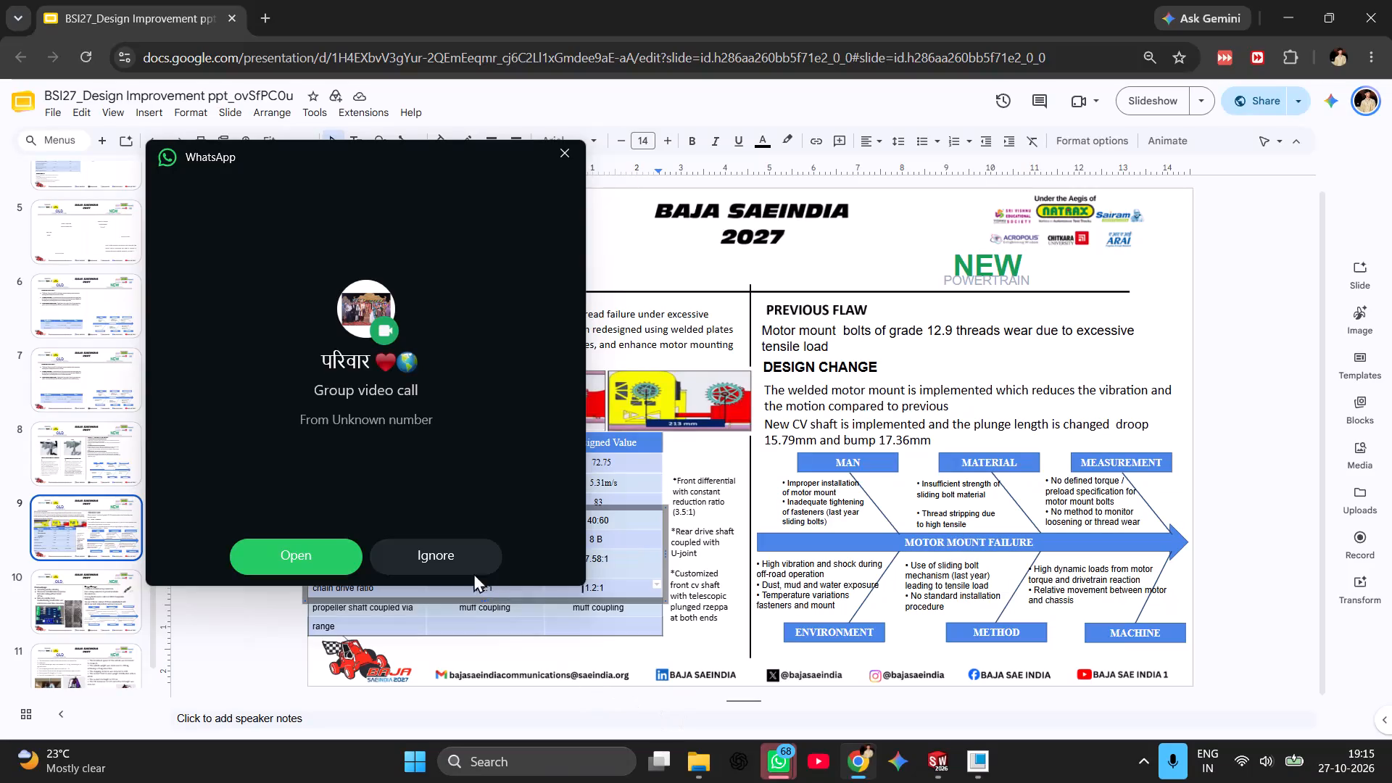
Ignore the incoming WhatsApp group video call that covers the slide.
click(447, 535)
click(447, 548)
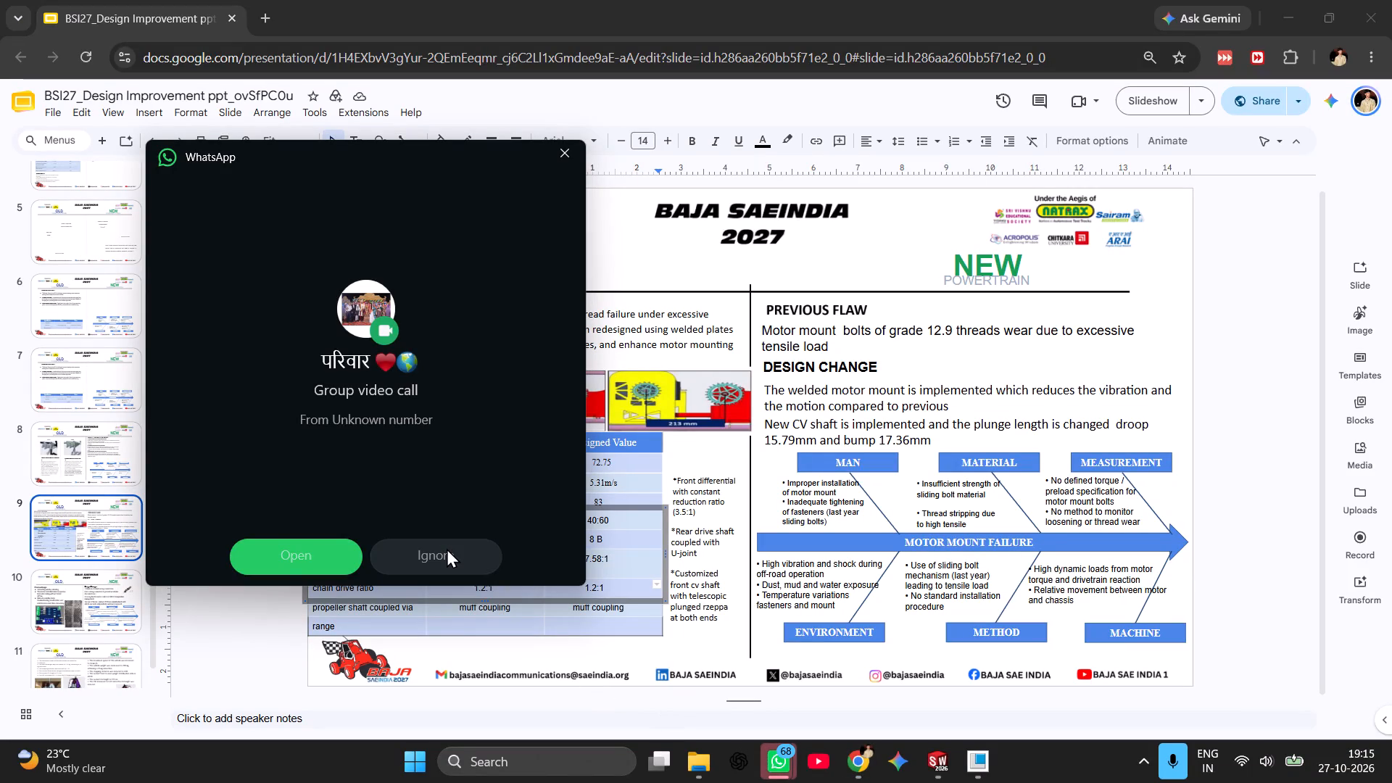
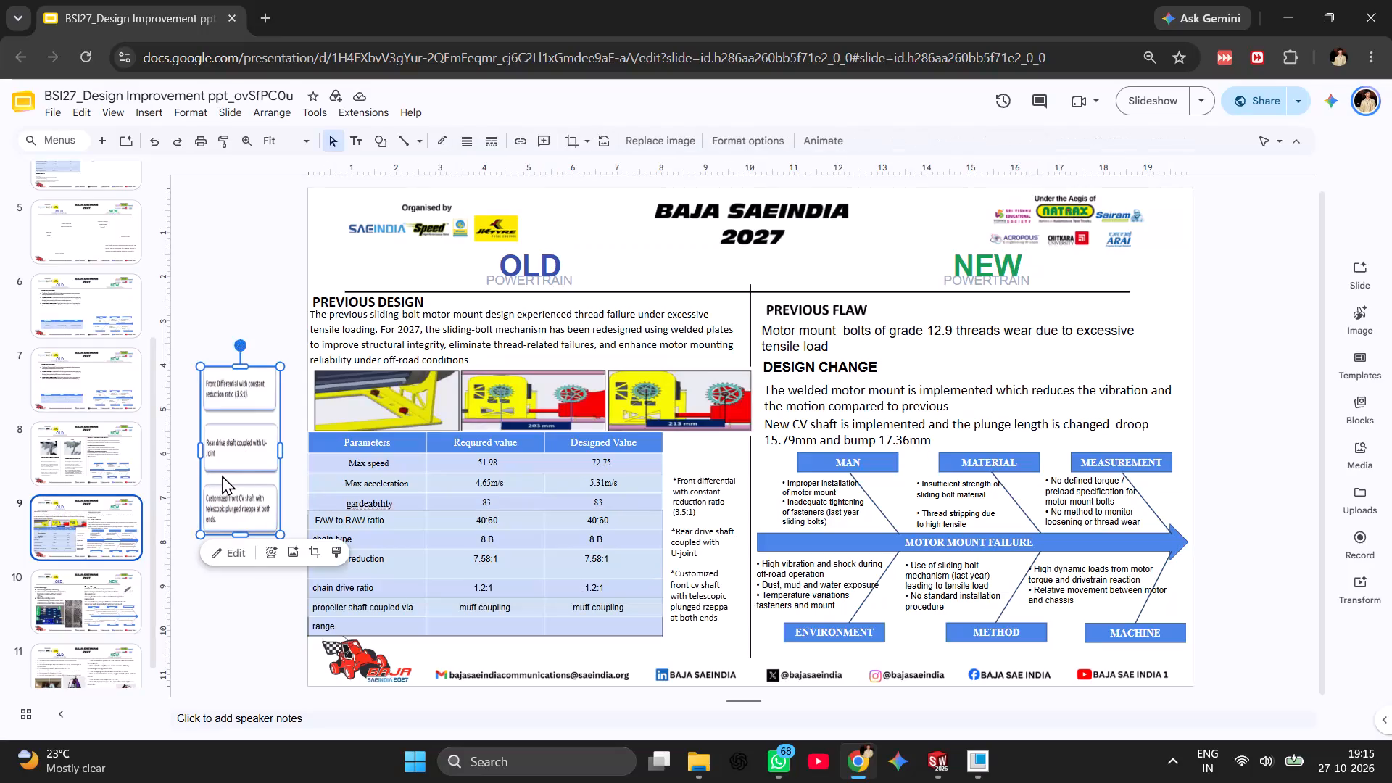
Delete the image of three stacked drivetrain text boxes (front differential, rear drive shaft, front CV shaft) lying beside slide 9.
click(241, 503)
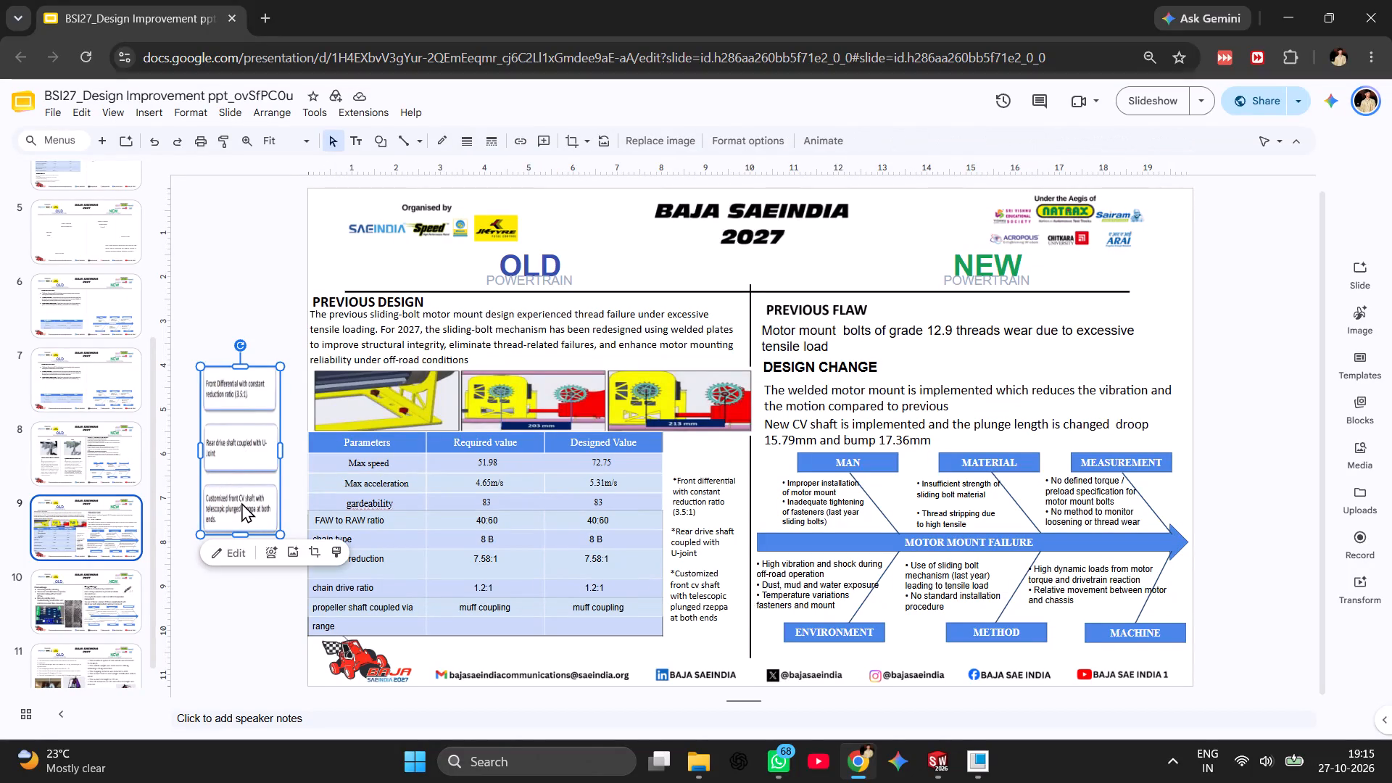
right_click(241, 502)
double_click(239, 503)
click(244, 492)
right_click(244, 492)
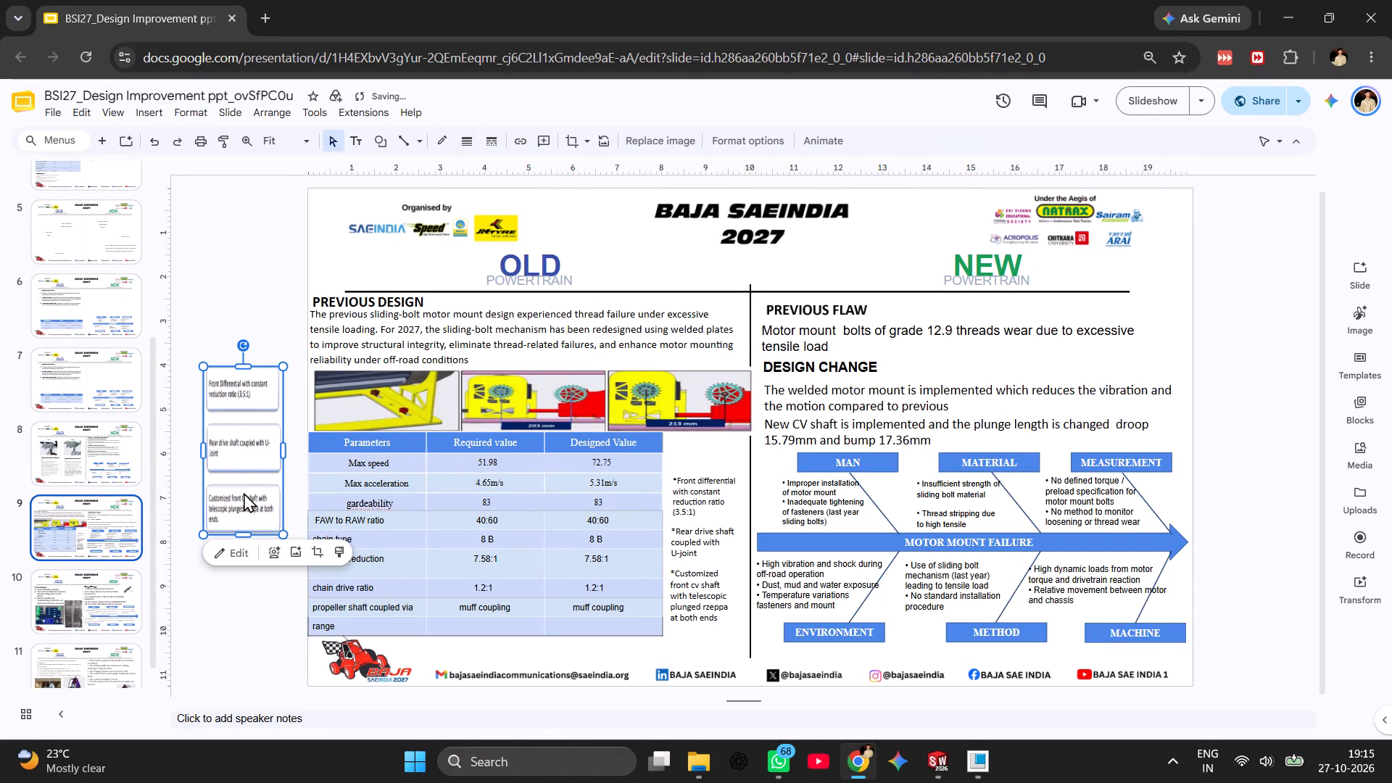
right_click(244, 492)
click(240, 464)
key(Delete)
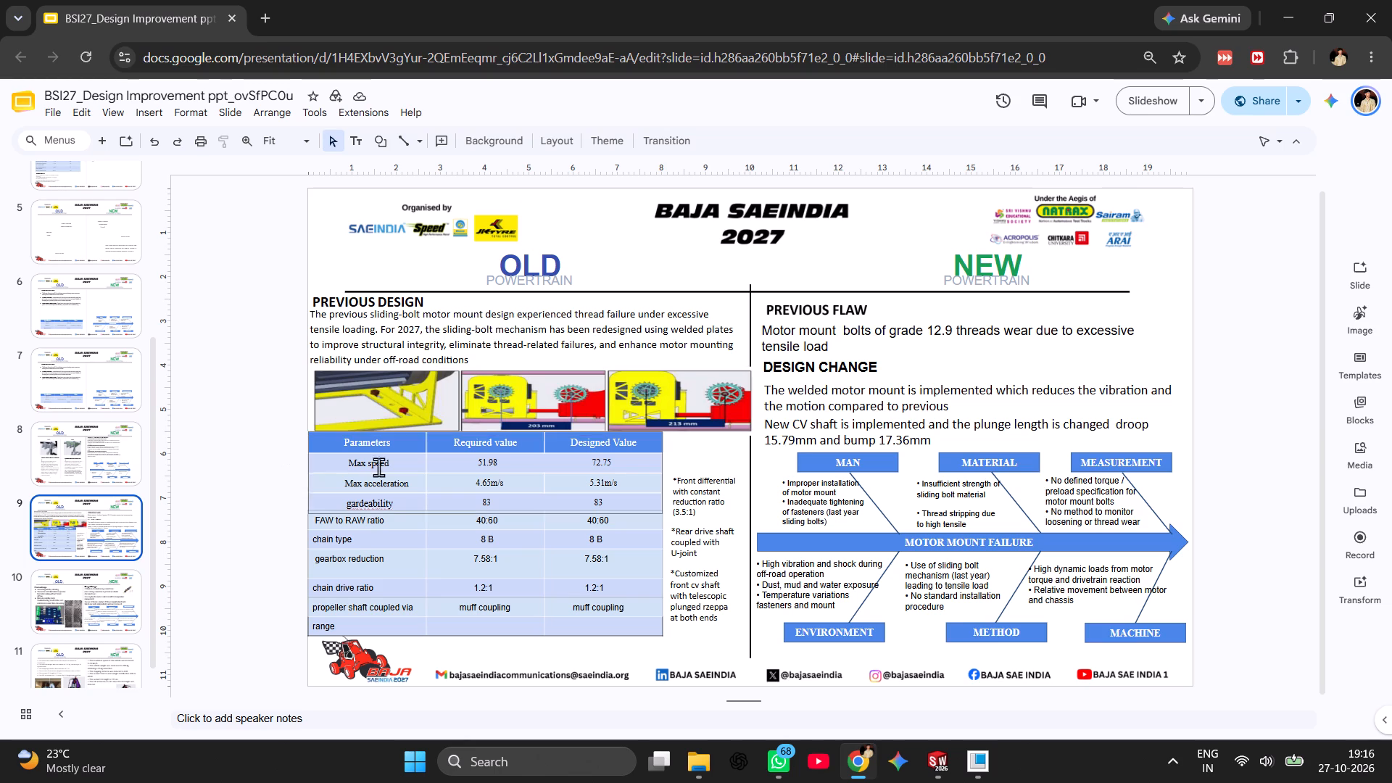
Move the MAN cause notes in the fishbone diagram slightly left and up, clear of the diagonal branch line.
click(826, 509)
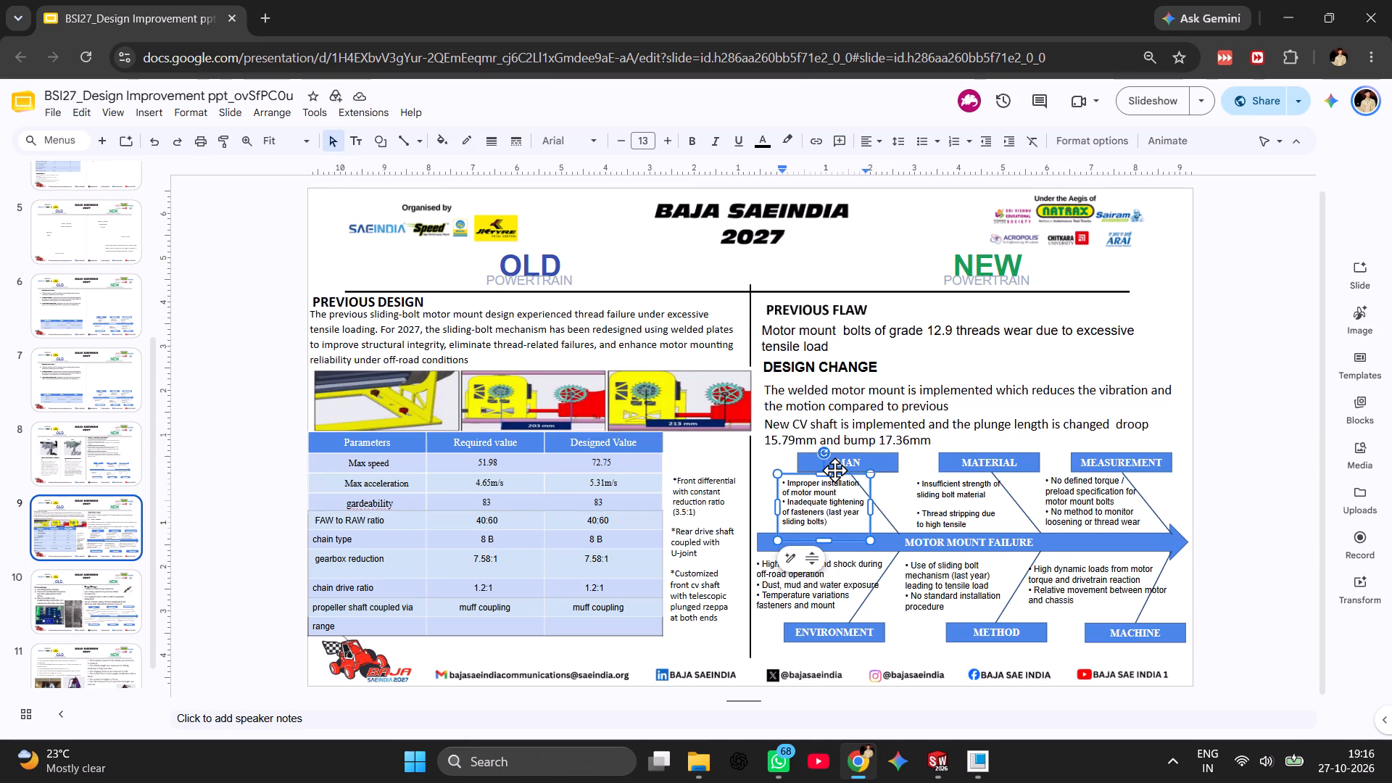
drag(833, 471, 819, 469)
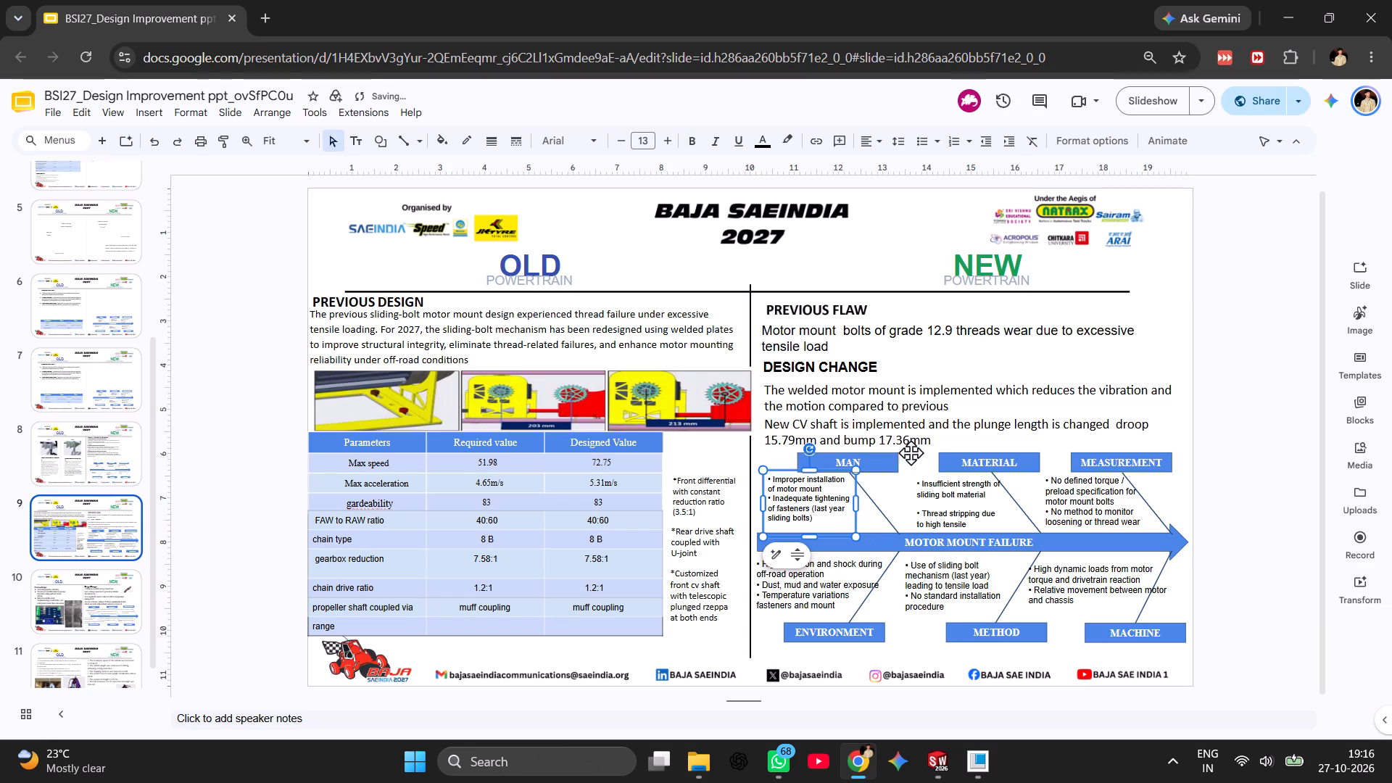
click(1275, 433)
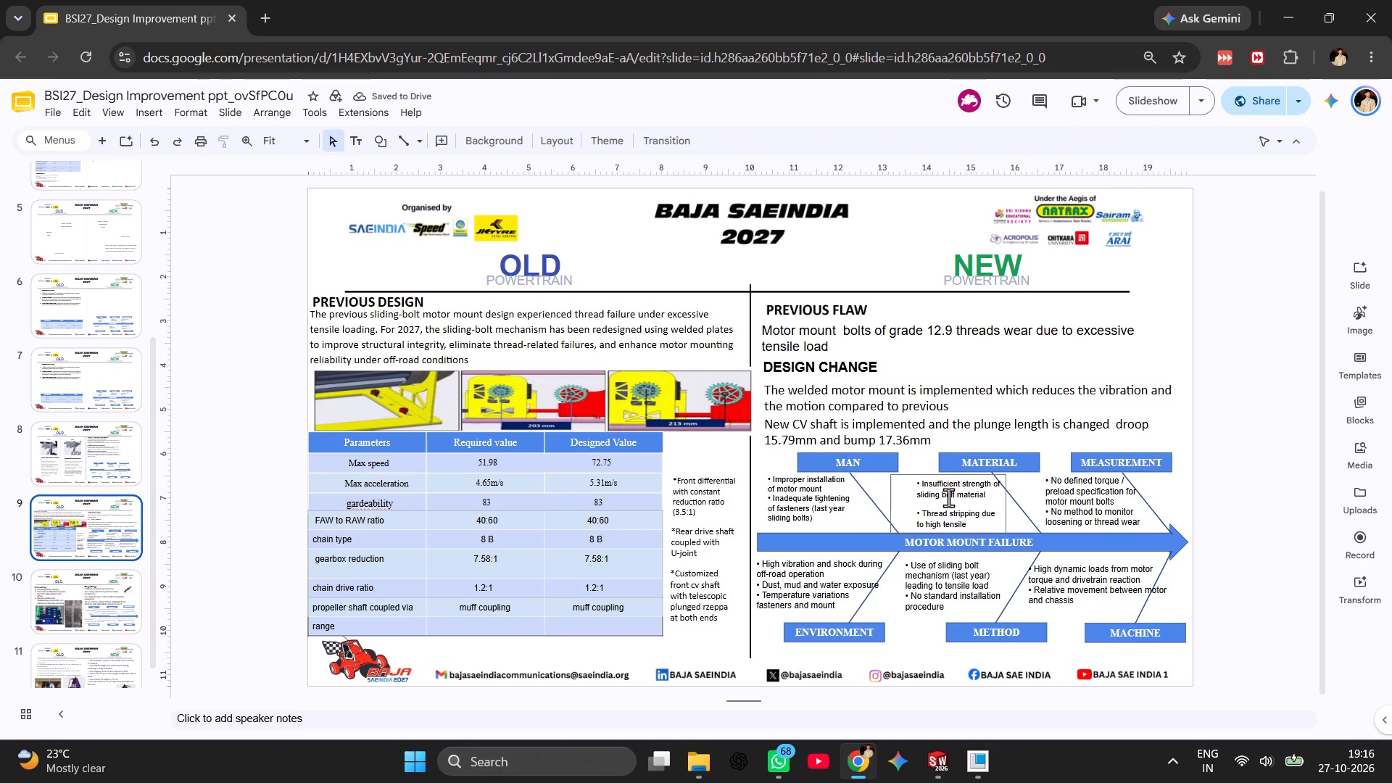
Shift the MATERIAL cause notes in the fishbone diagram slightly left, away from the diagonal branch line.
drag(957, 476, 949, 476)
click(1270, 463)
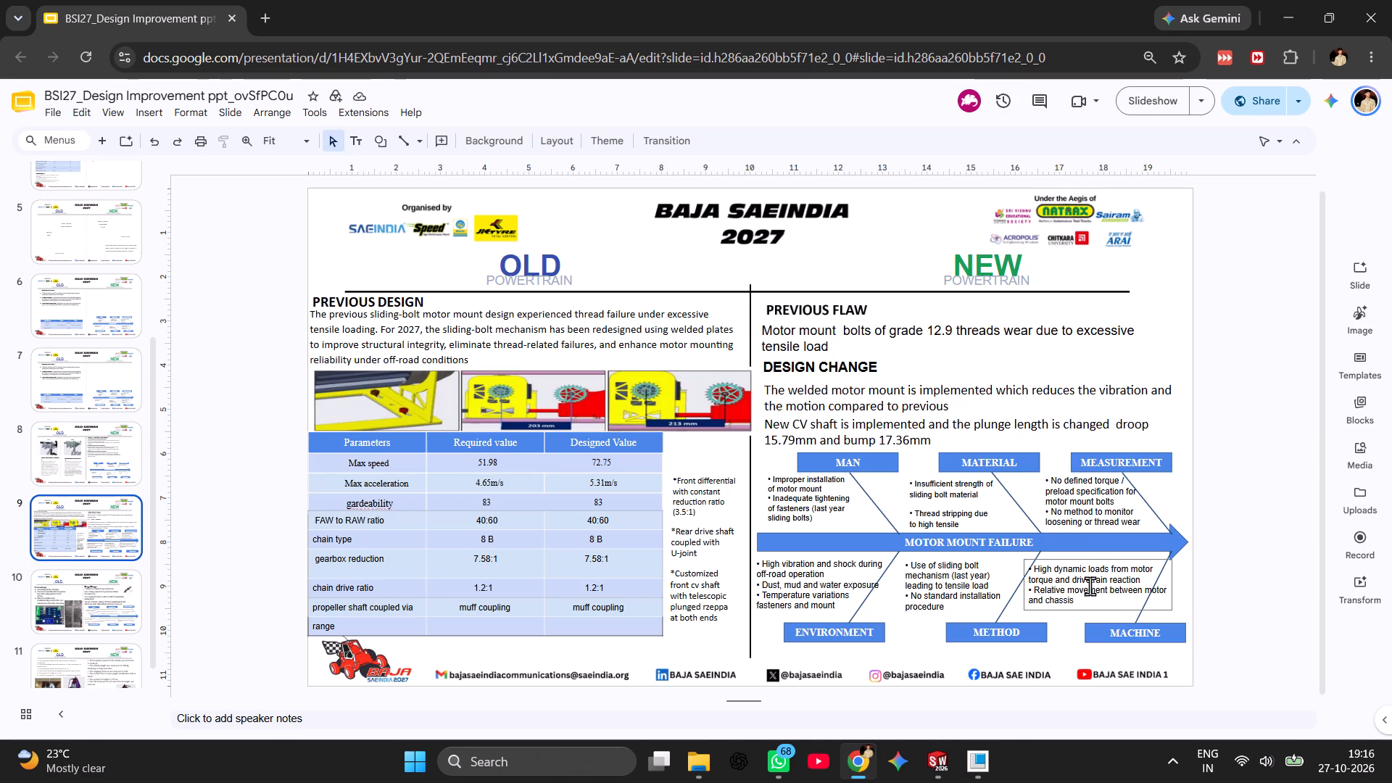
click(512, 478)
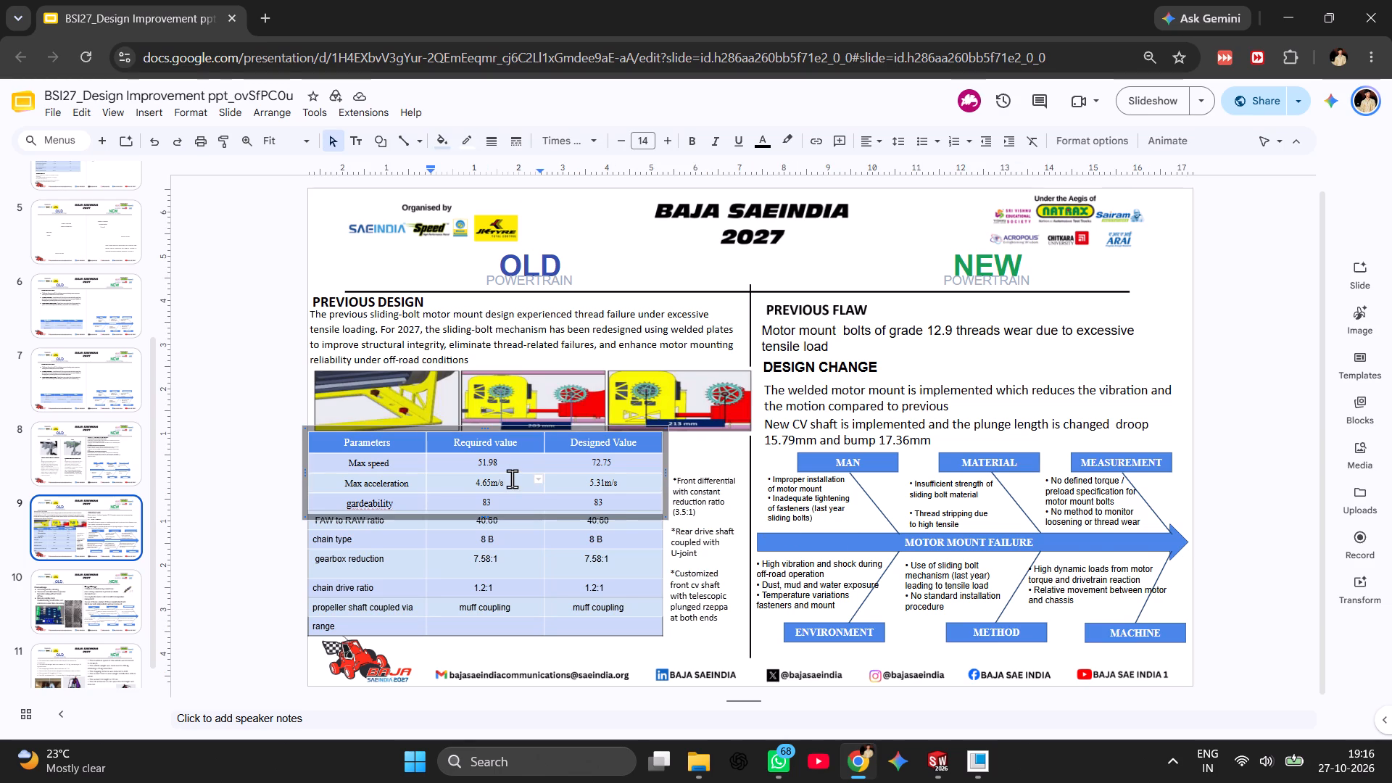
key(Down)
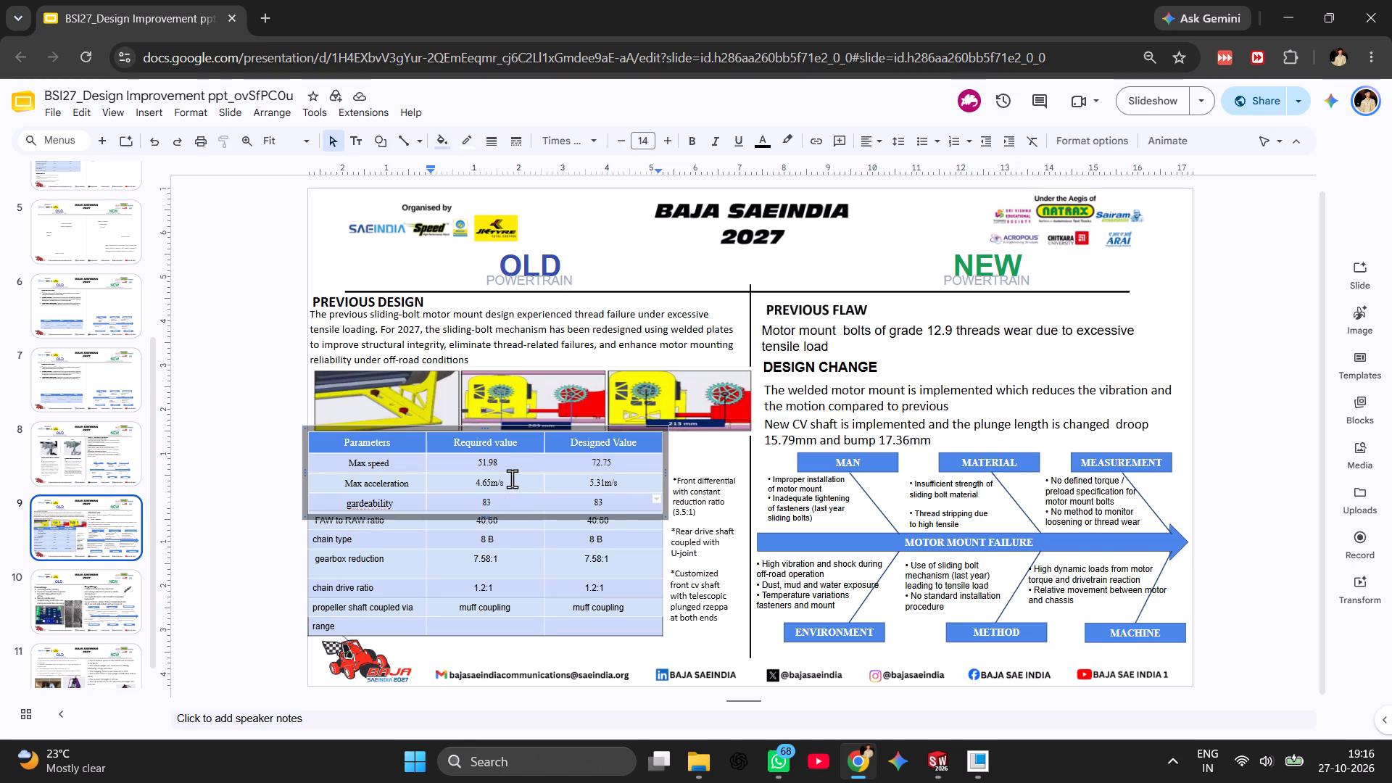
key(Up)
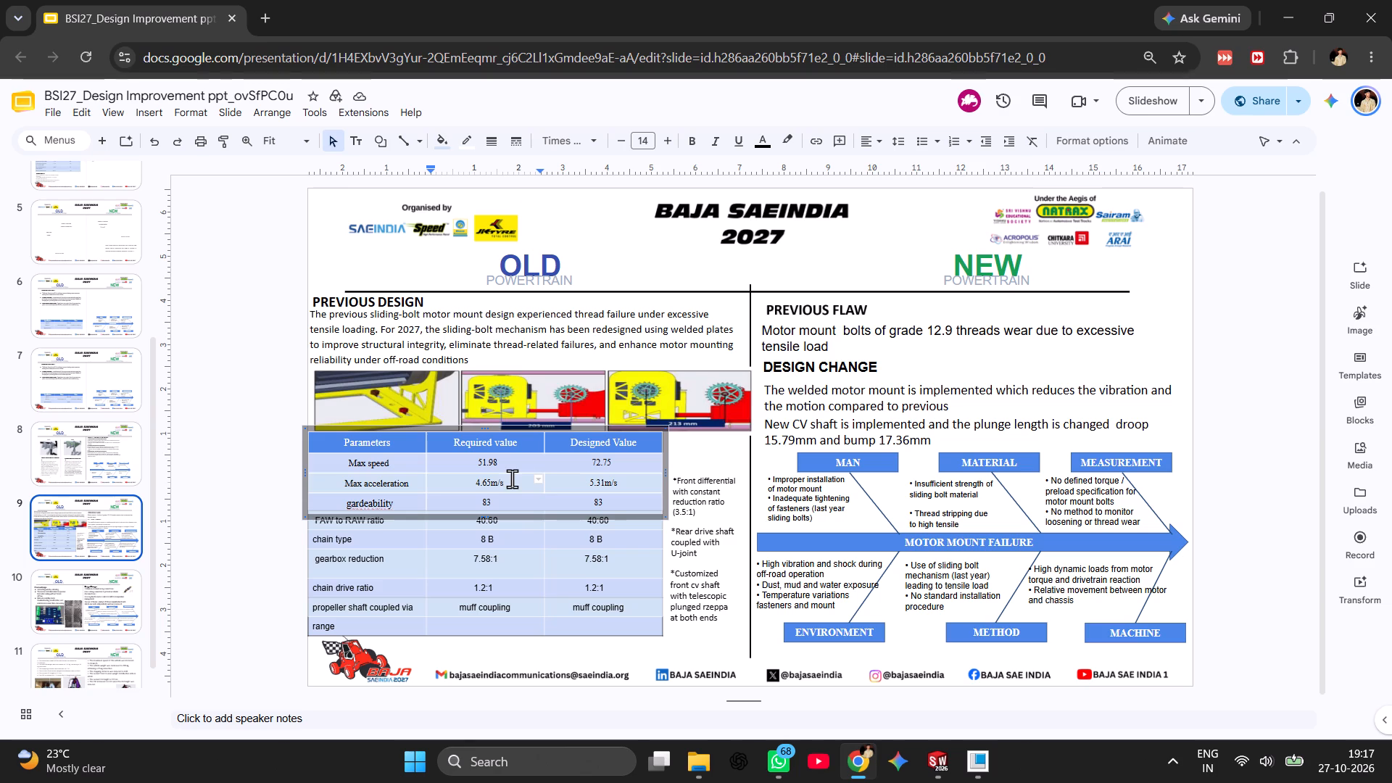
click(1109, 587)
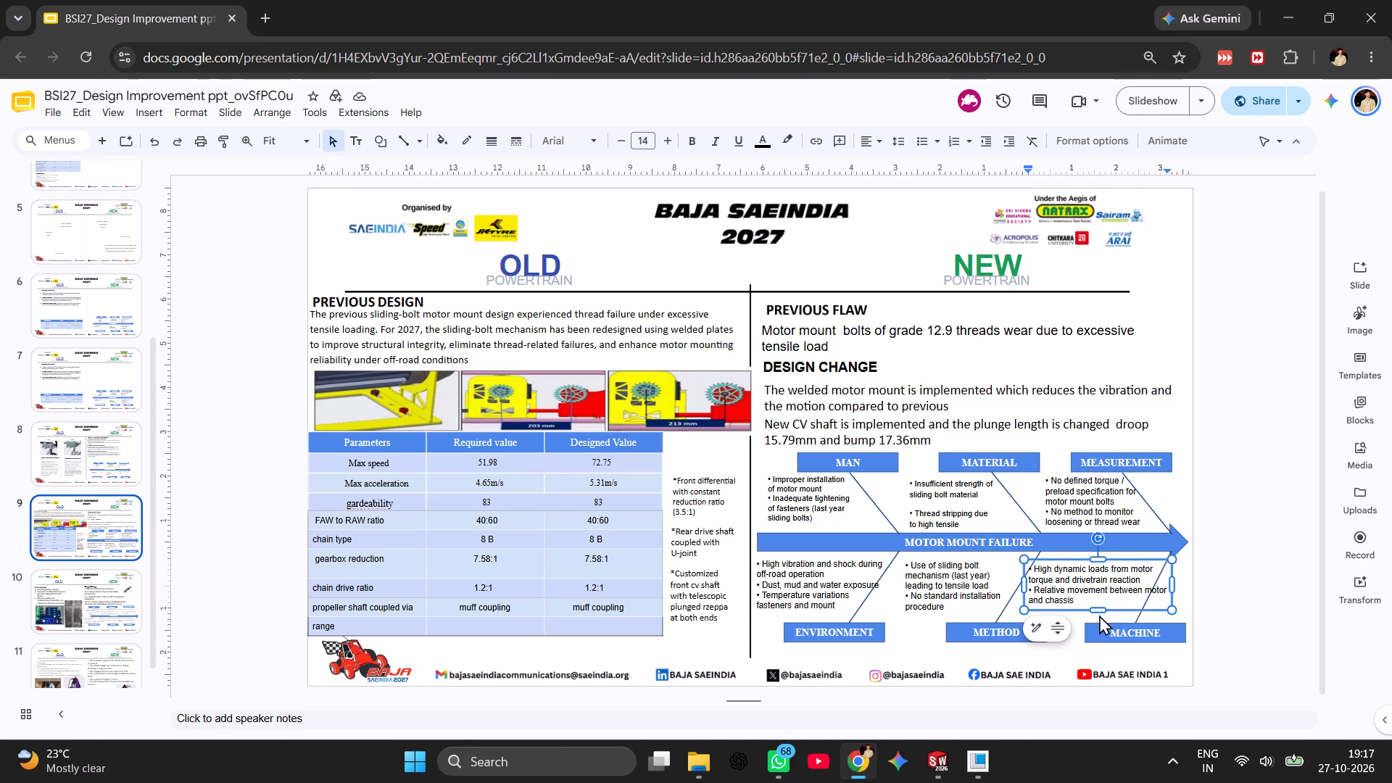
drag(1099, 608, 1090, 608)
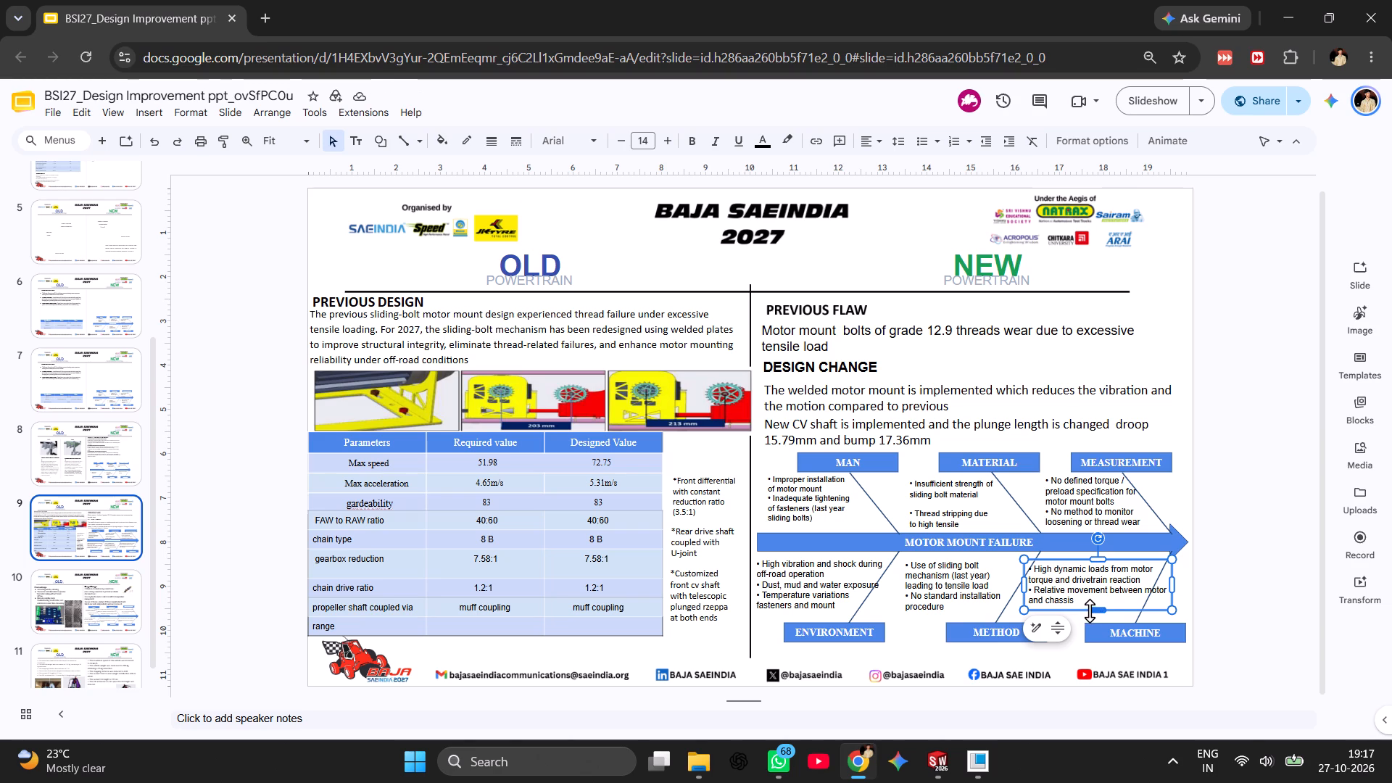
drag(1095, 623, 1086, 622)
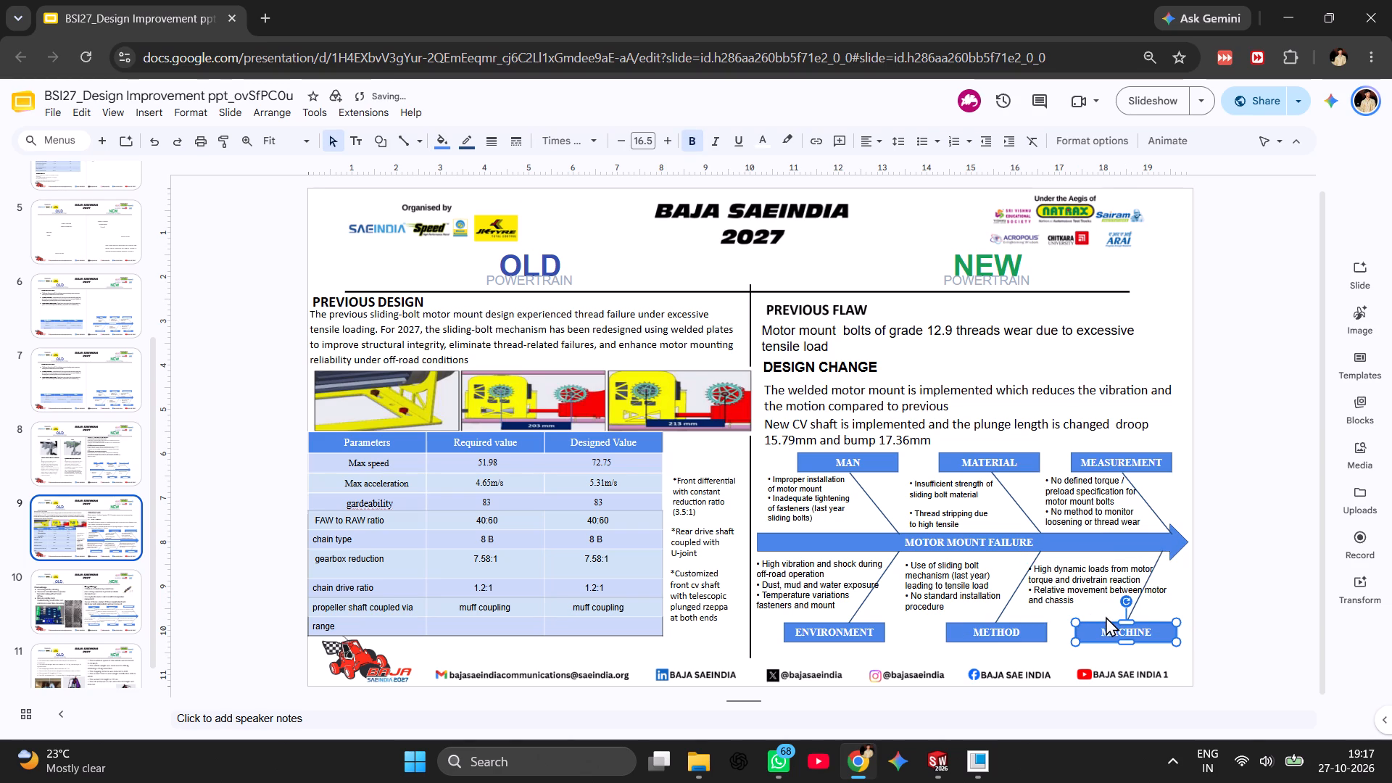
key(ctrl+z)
Reposition the MACHINE cause notes in the fishbone diagram, placing the text box slightly lower at about the same horizontal position.
click(1111, 582)
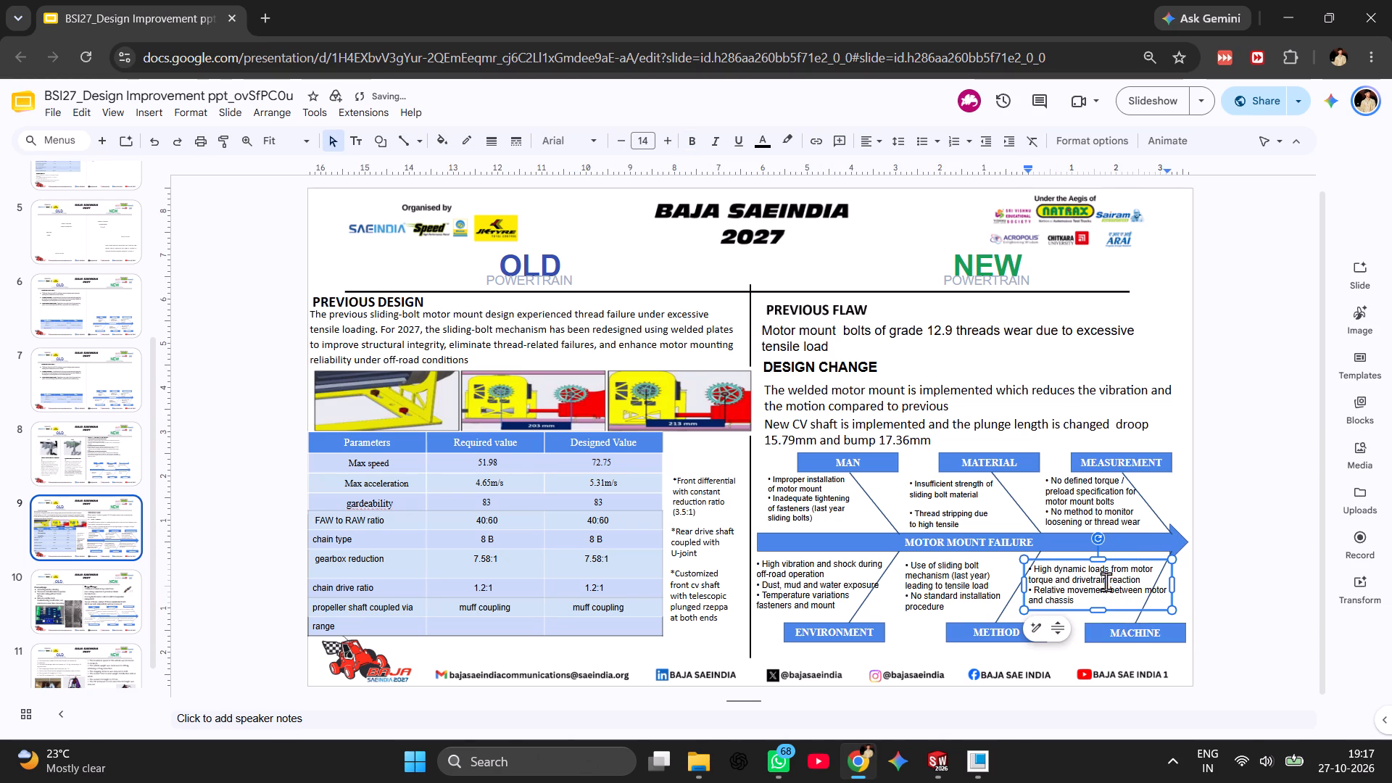
drag(1086, 608, 1068, 605)
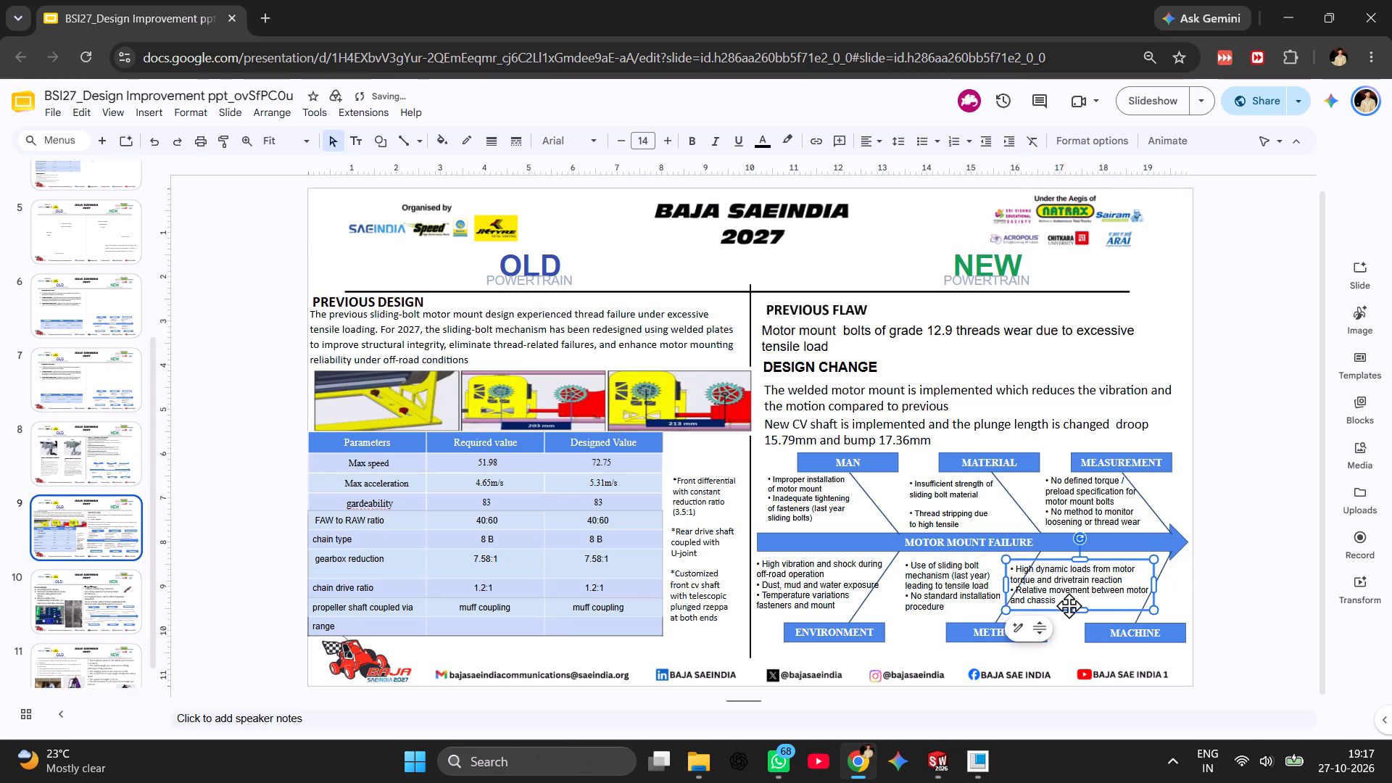
drag(1069, 607, 1086, 610)
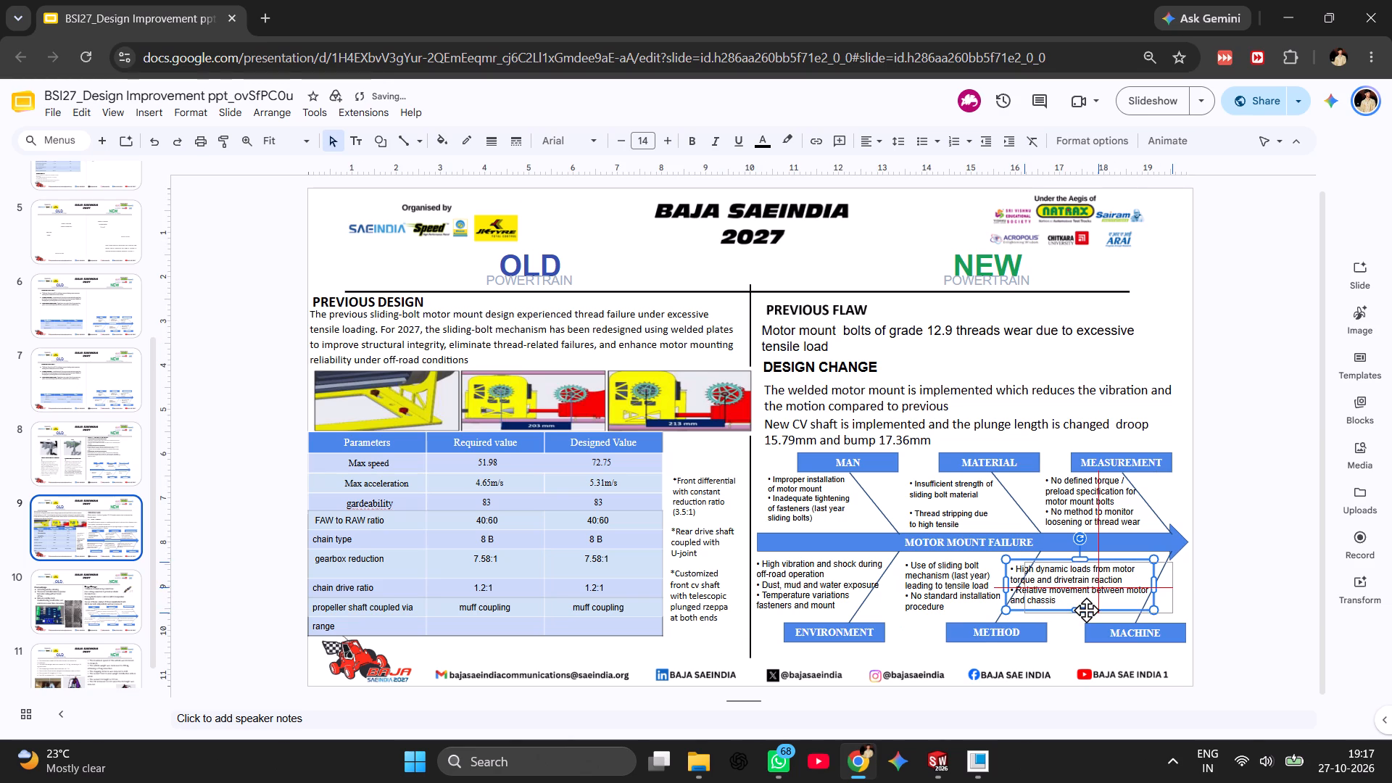
drag(1086, 610, 1084, 610)
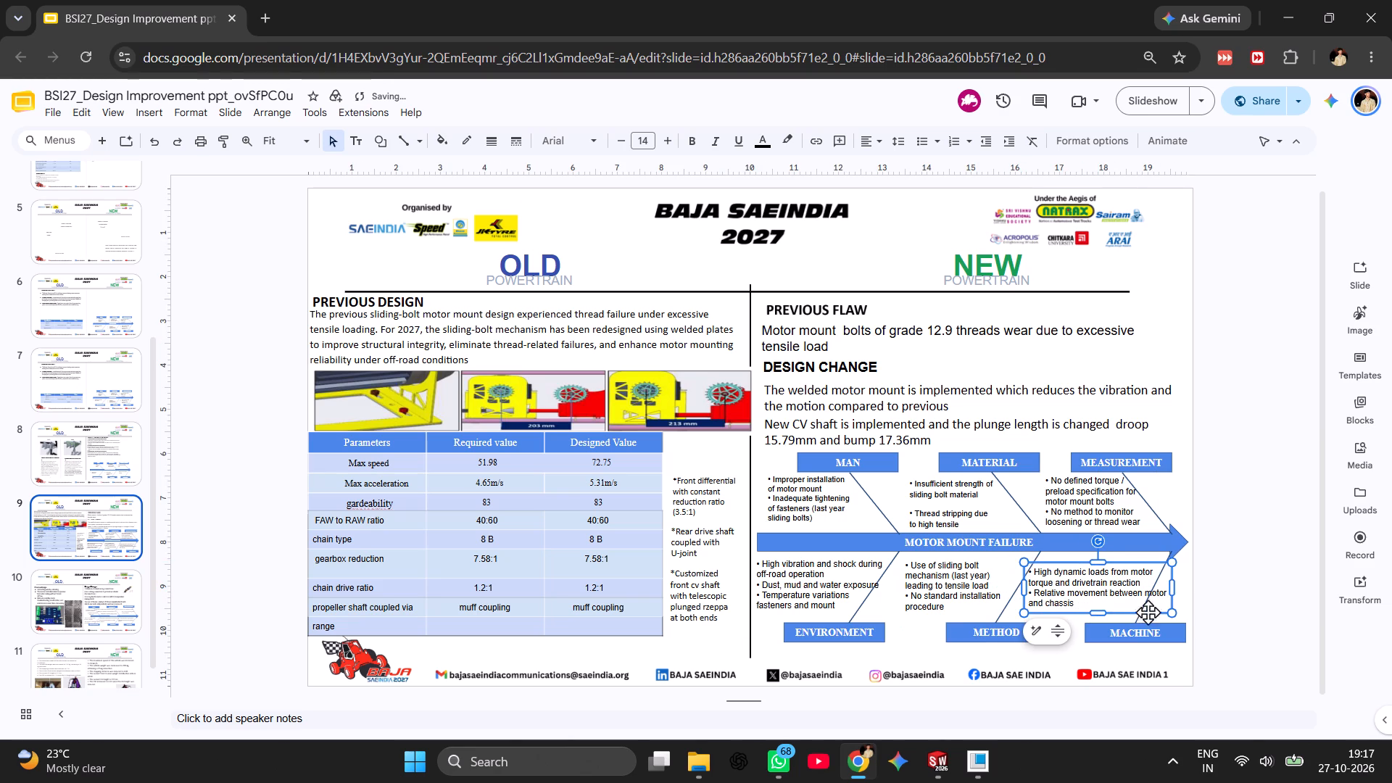
Narrow the MACHINE cause notes' text box from its right side so the two bullets wrap onto shorter lines.
drag(1175, 614, 1156, 608)
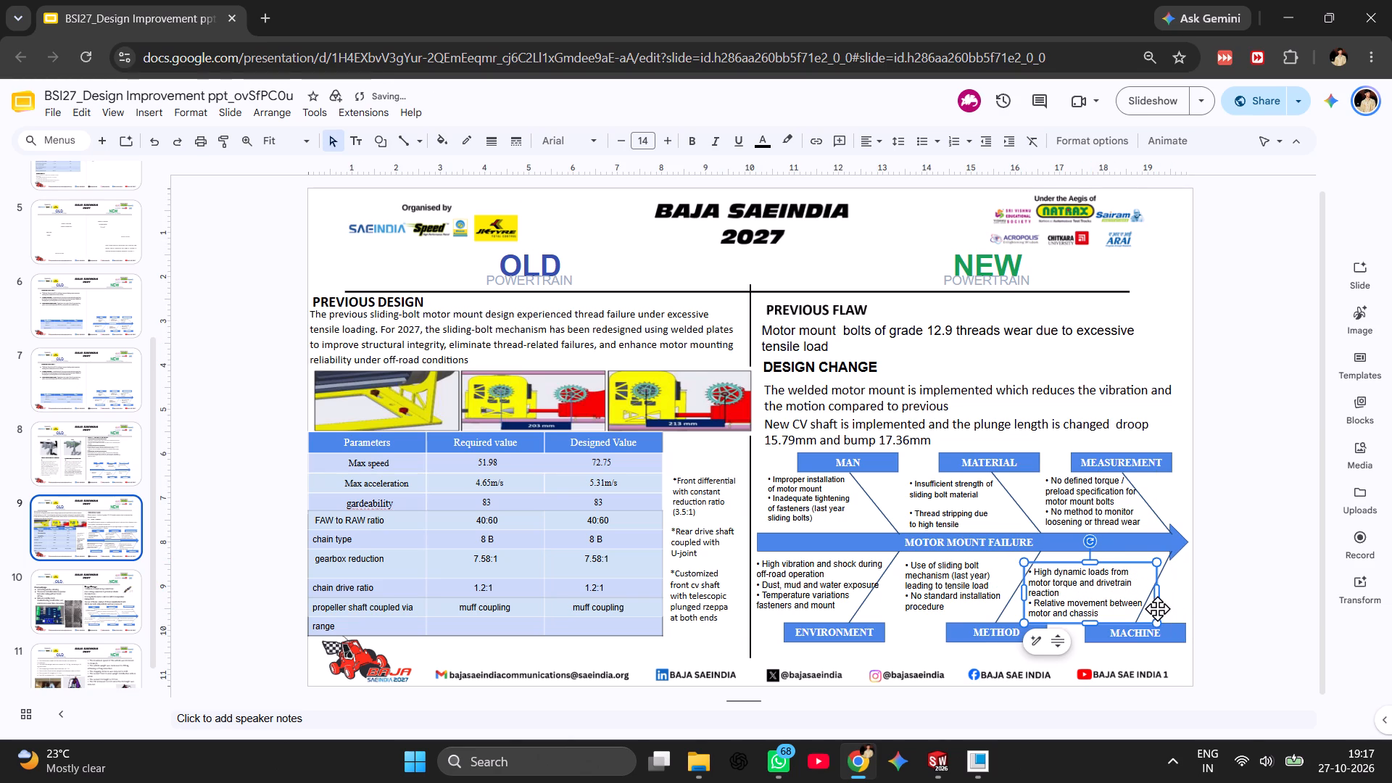
click(1235, 585)
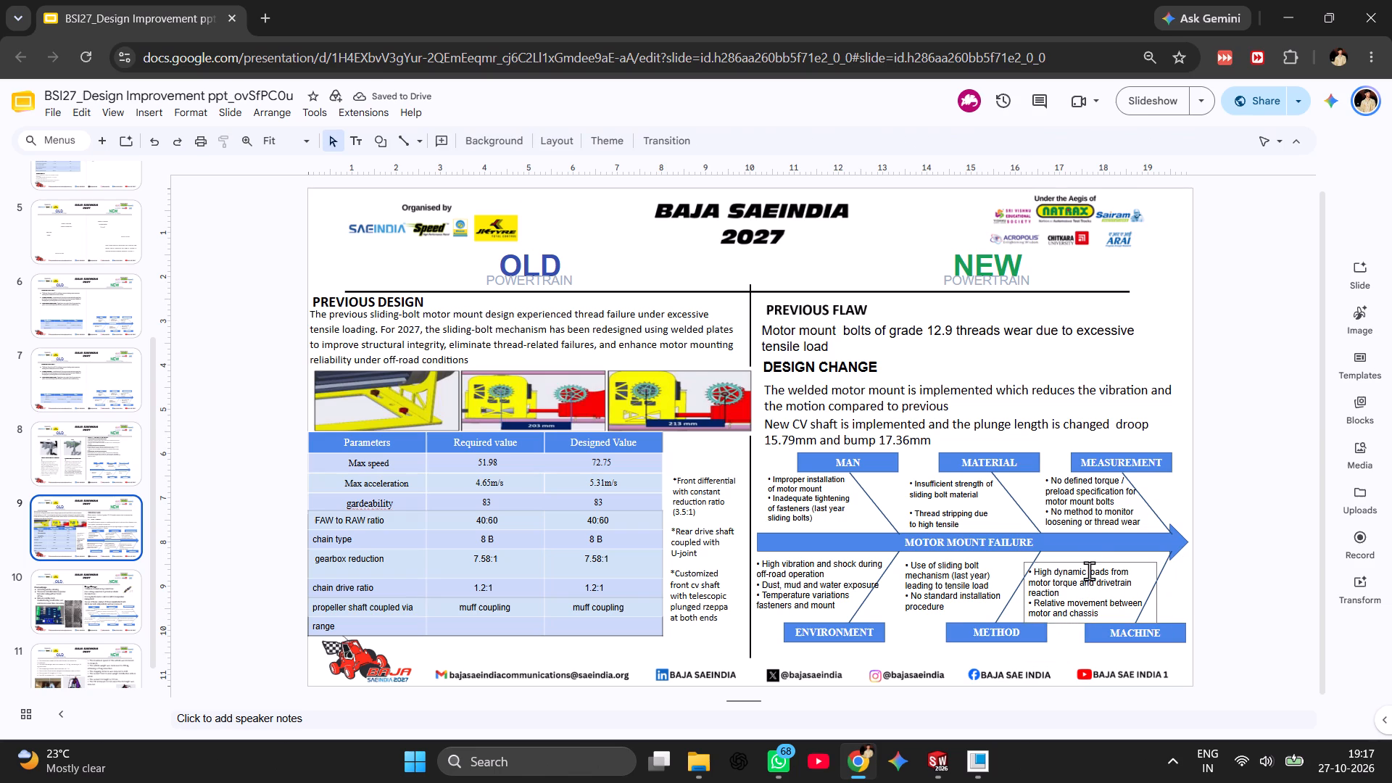
Nudge the narrowed MACHINE cause notes slightly right and up within the fishbone diagram.
drag(1092, 560, 1102, 555)
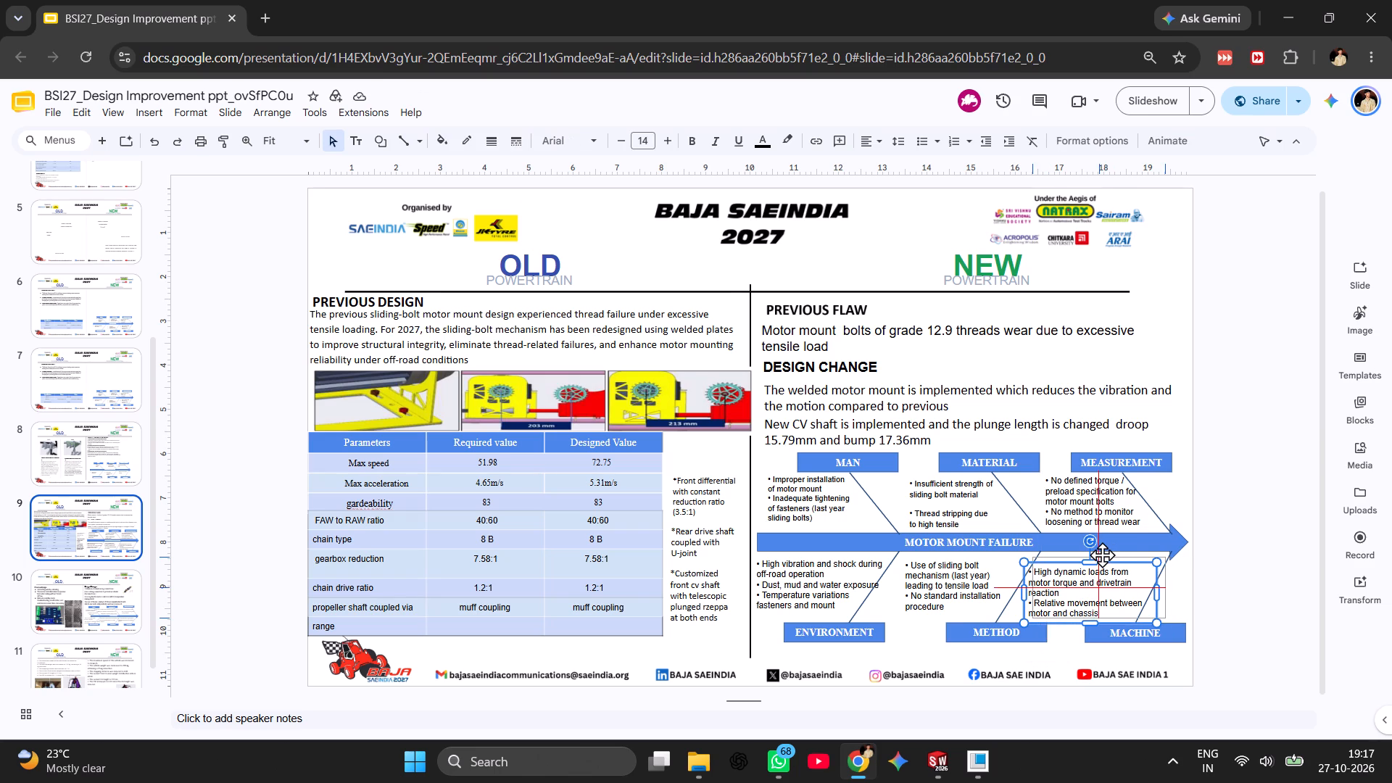
Fine-tune the position of the MACHINE cause notes between the two lower diagonal branch lines of the fishbone diagram, and deselect them.
drag(1102, 555, 1101, 555)
click(1198, 576)
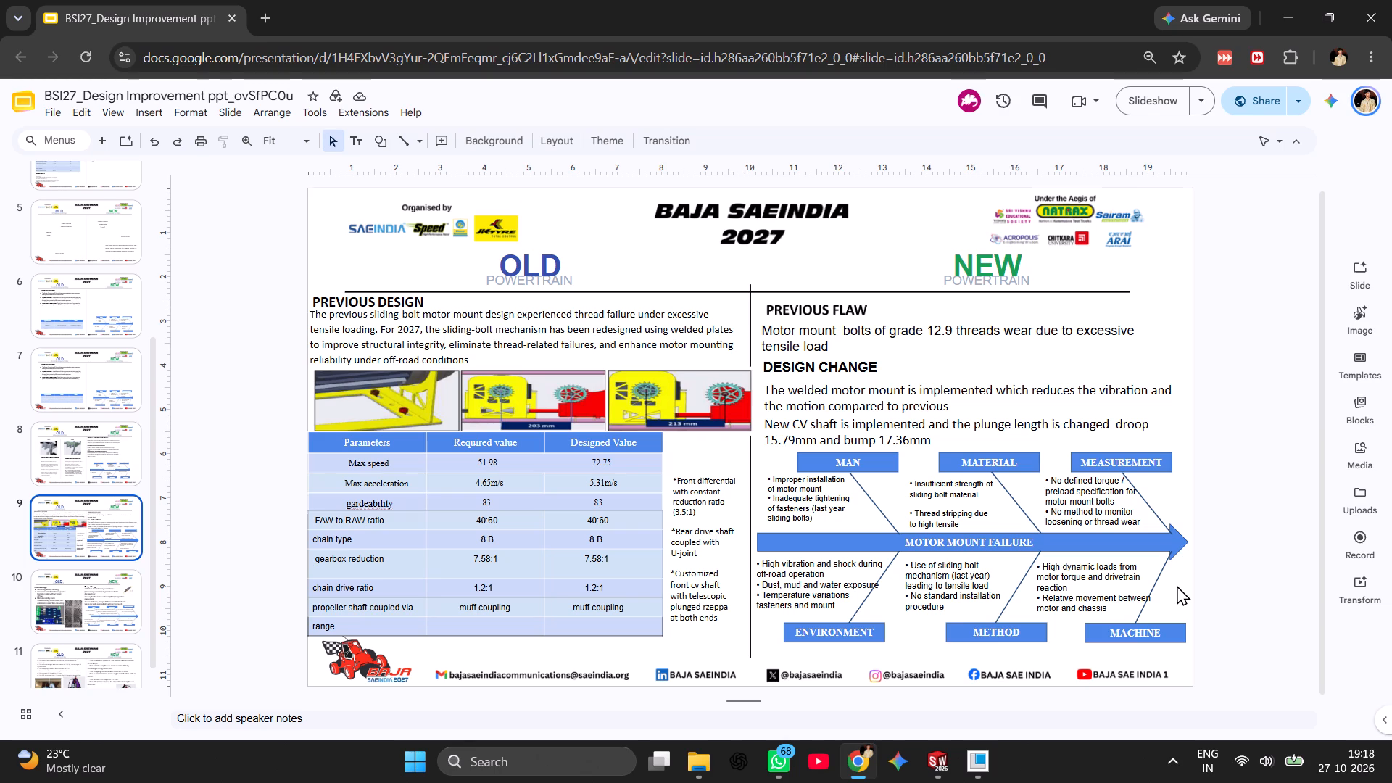
click(1284, 236)
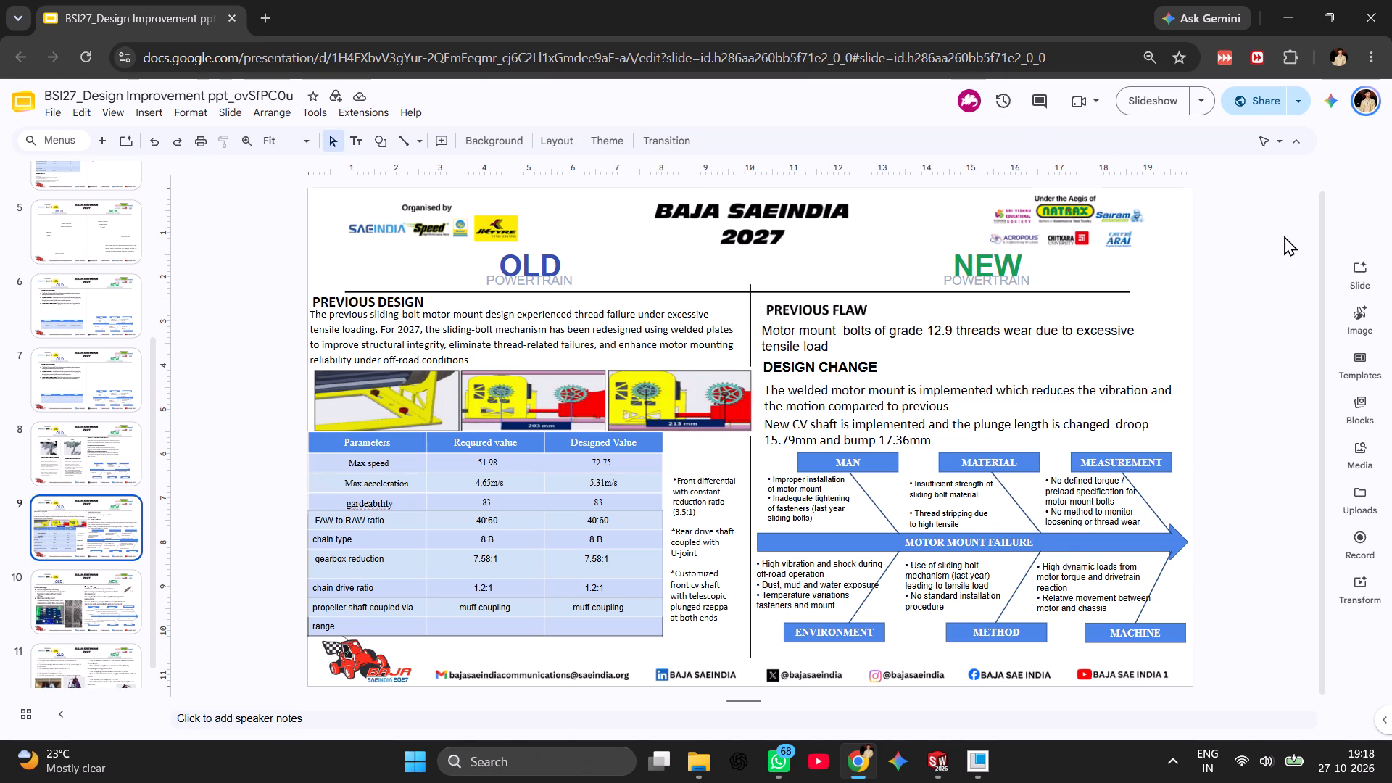
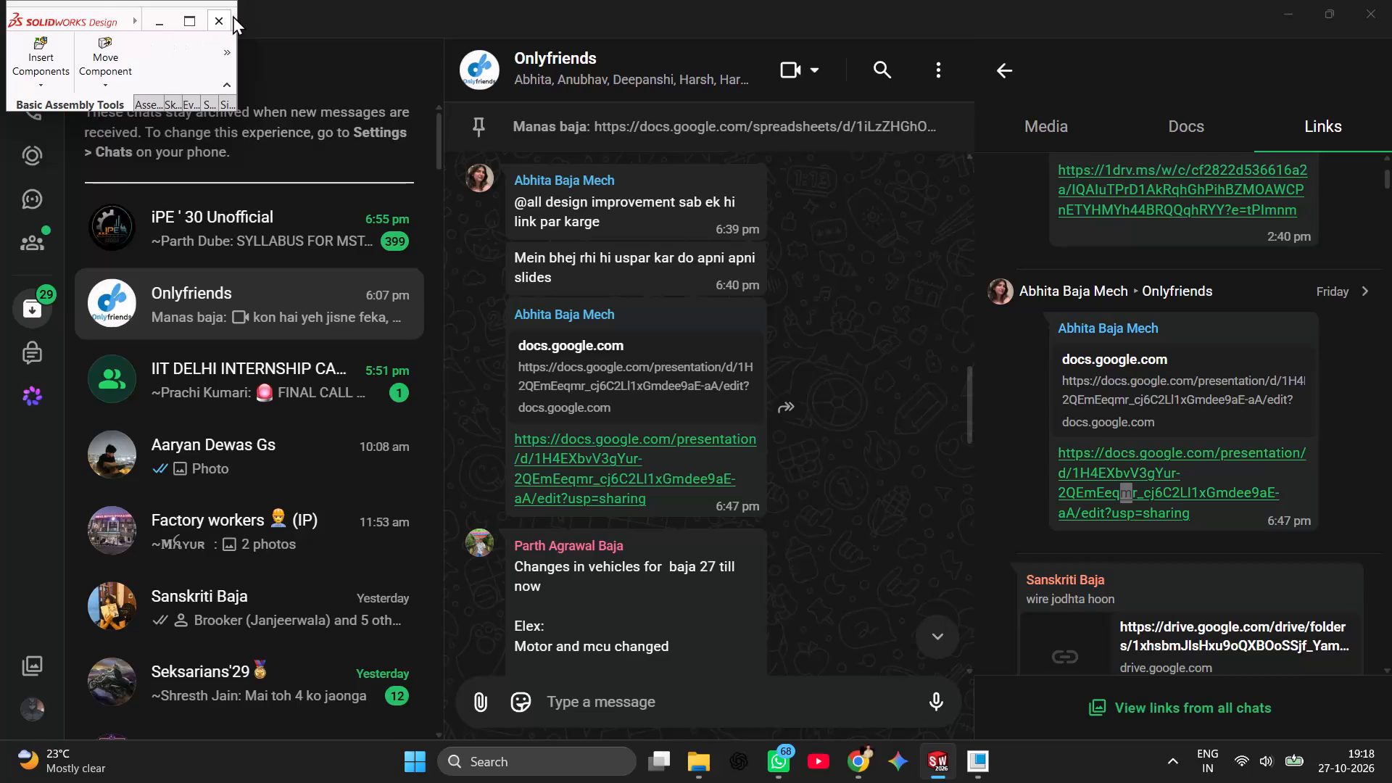
Close SOLIDWORKS, discarding the unsaved changes to Assem1, Assem2 and their modified parts.
click(233, 15)
click(231, 16)
click(214, 17)
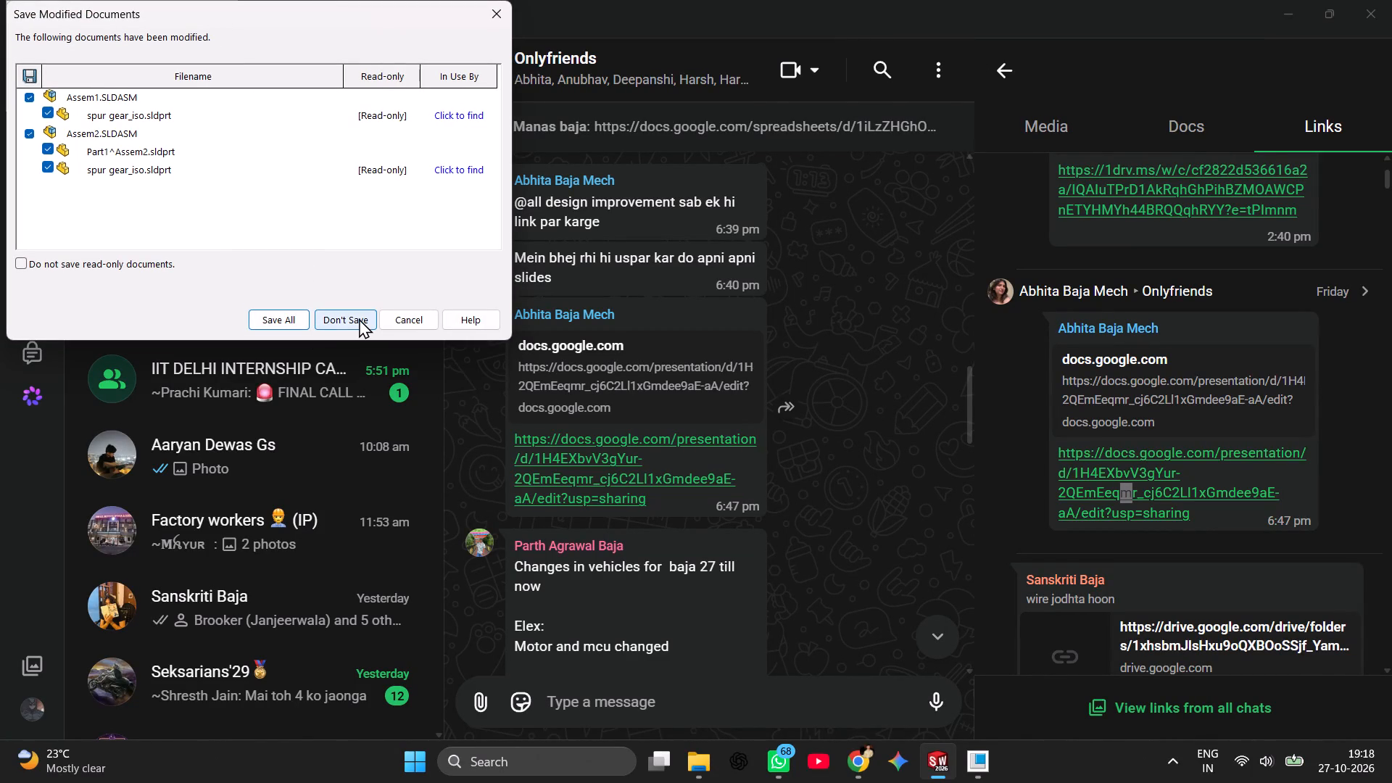
click(359, 318)
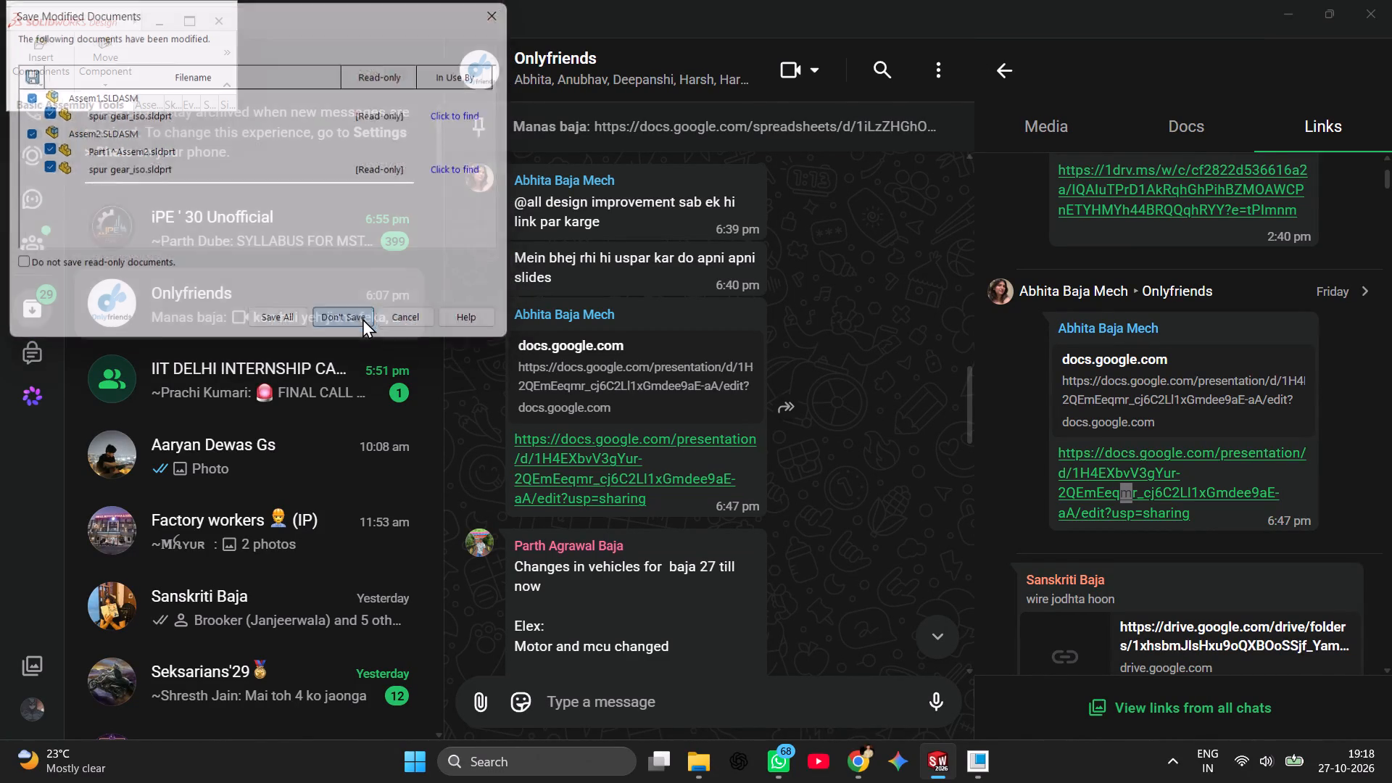
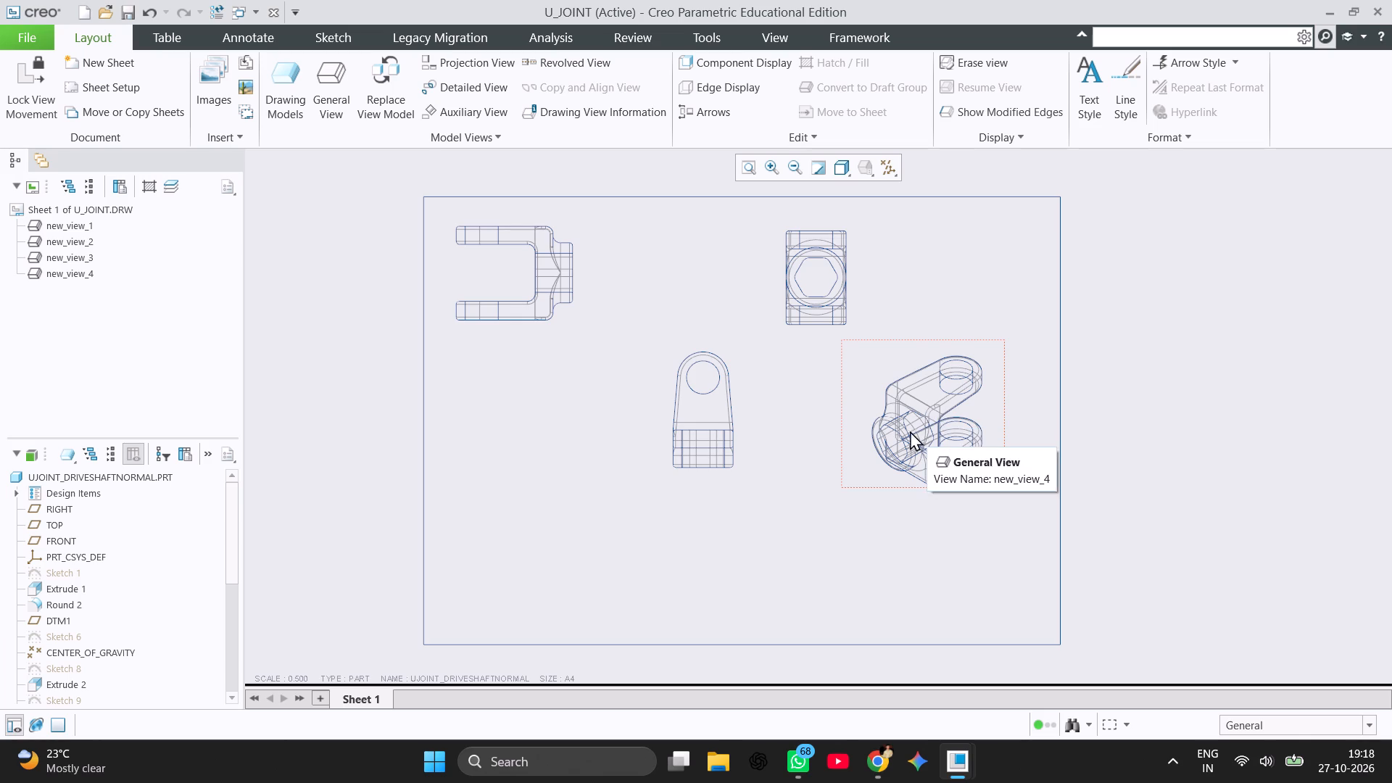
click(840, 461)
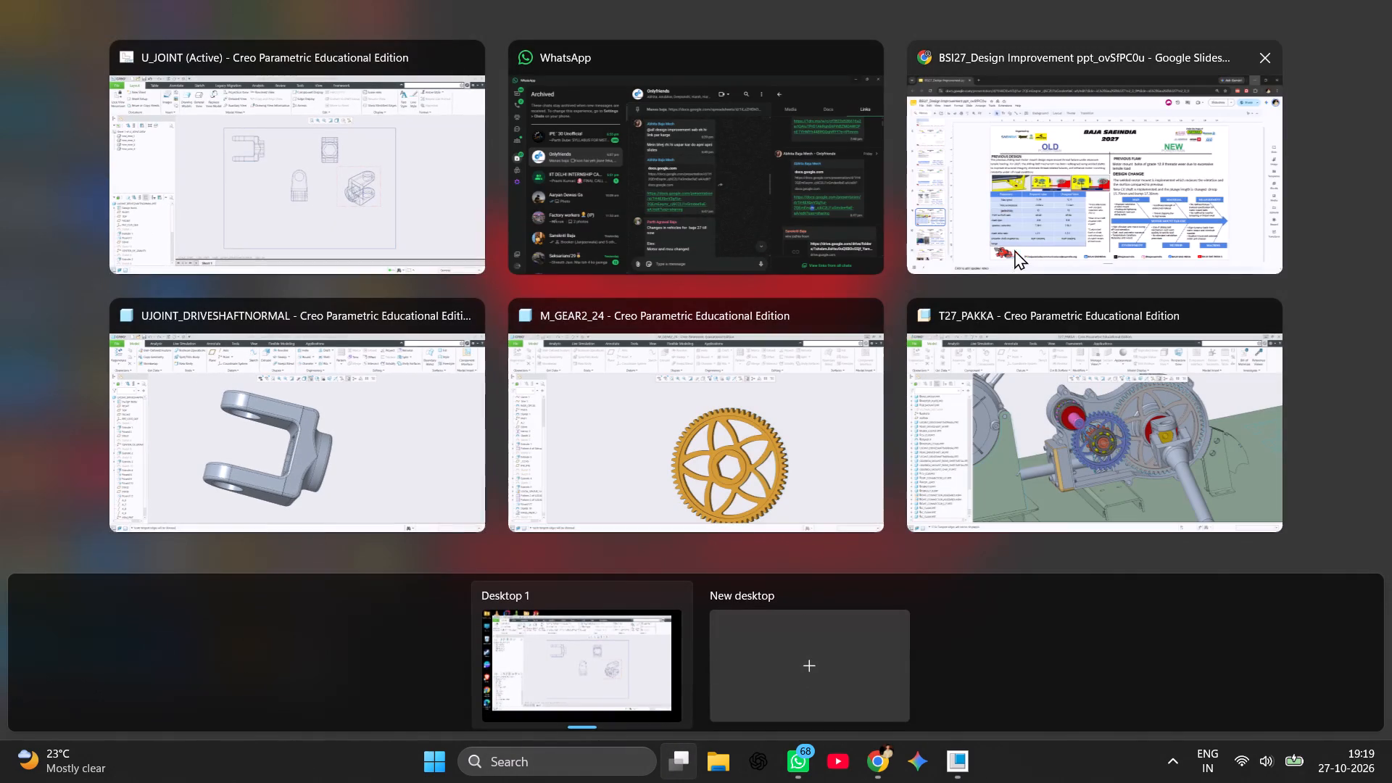
Switch to the BSI27 design improvement presentation in Google Slides and open slide 9.
click(1027, 226)
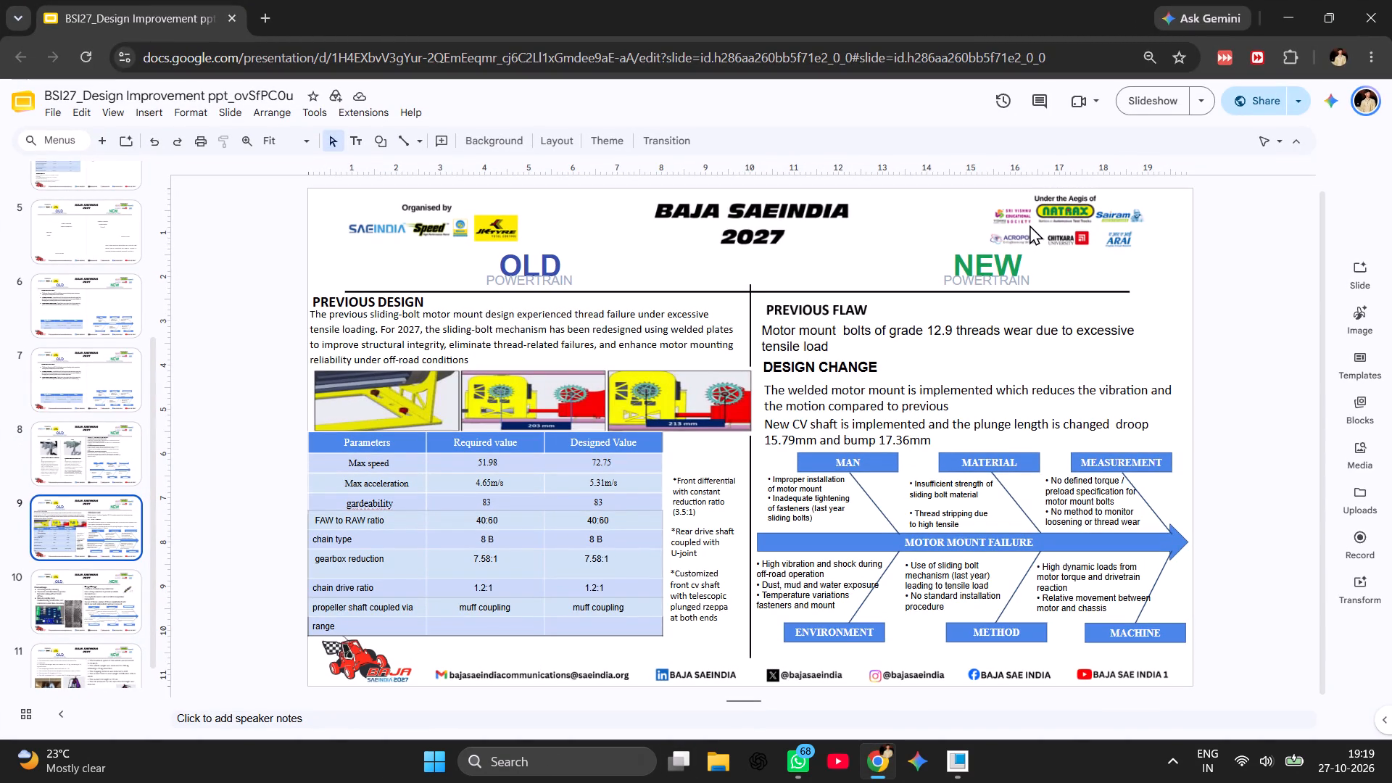
scroll(1062, 405, down, 2)
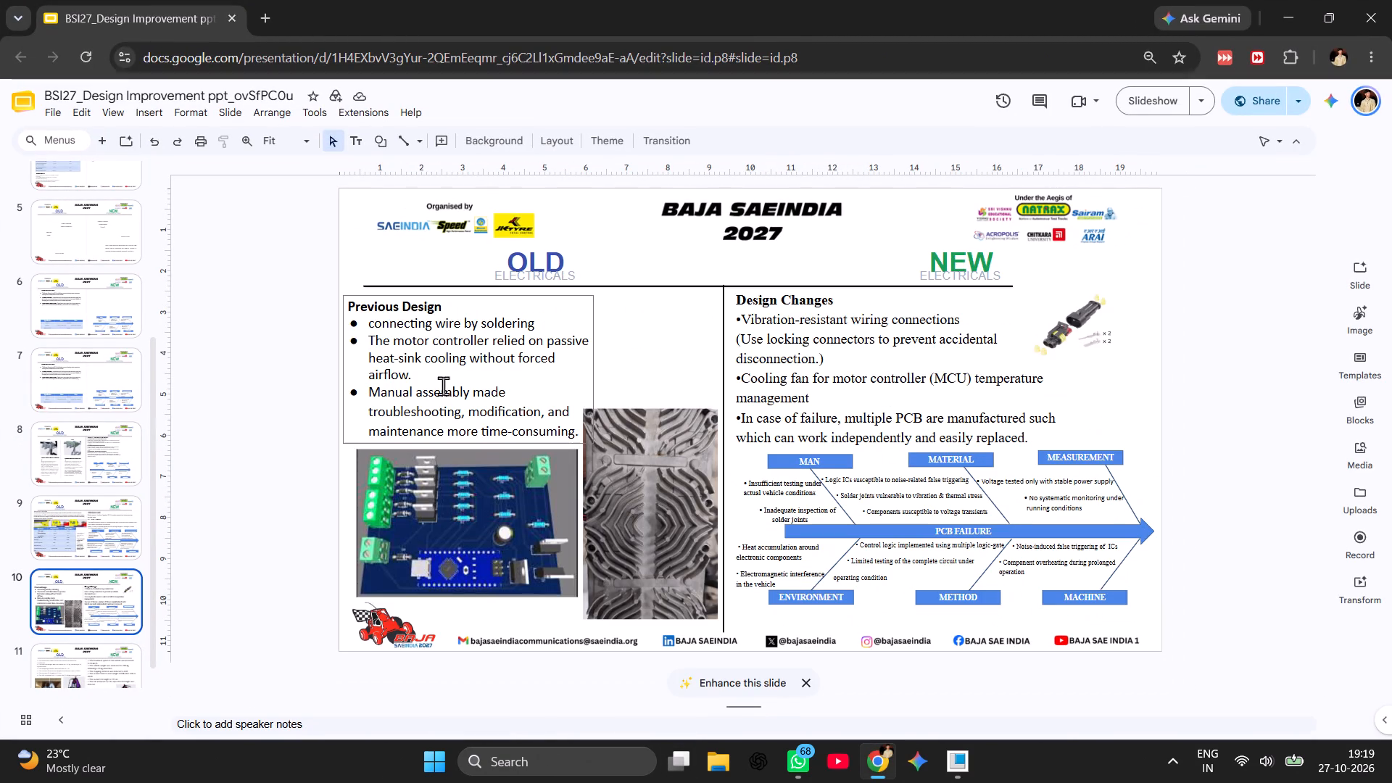
scroll(247, 491, left, 1)
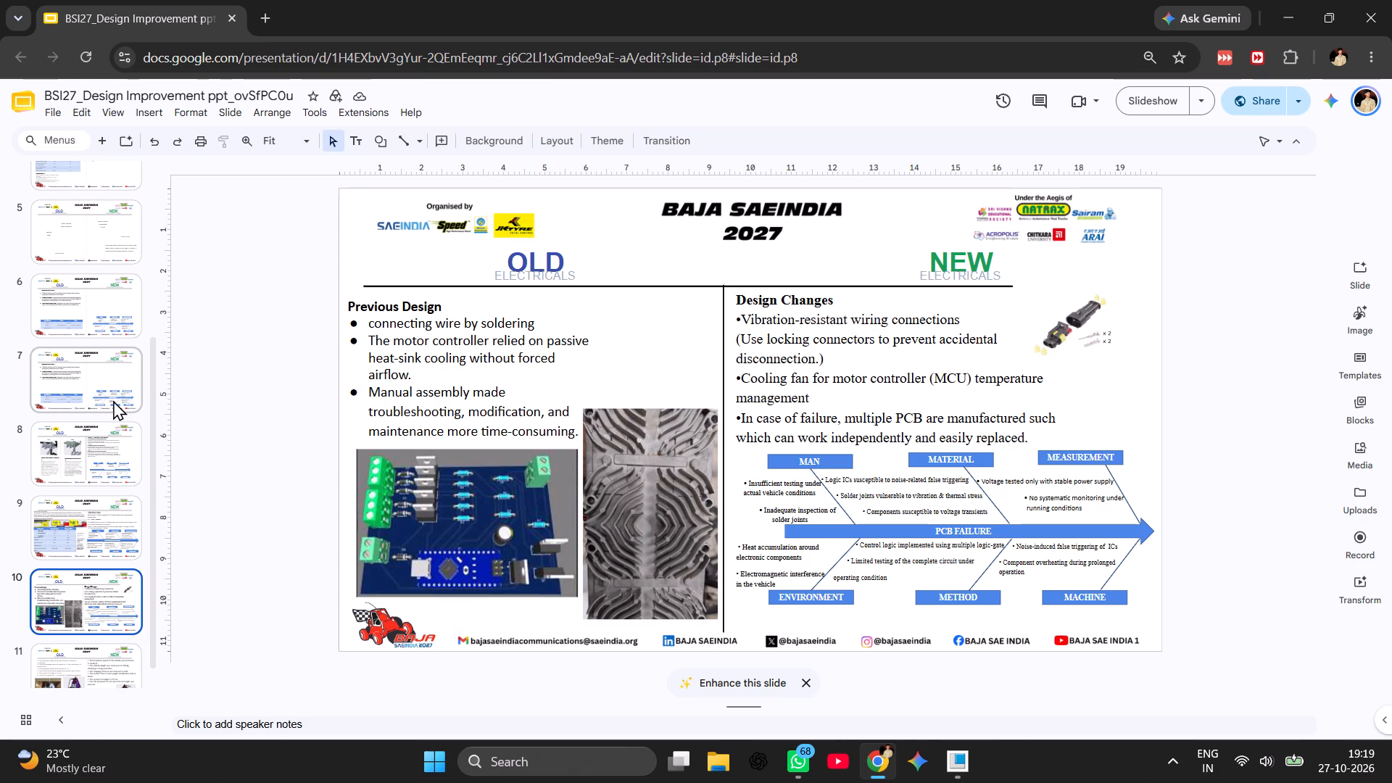
click(105, 492)
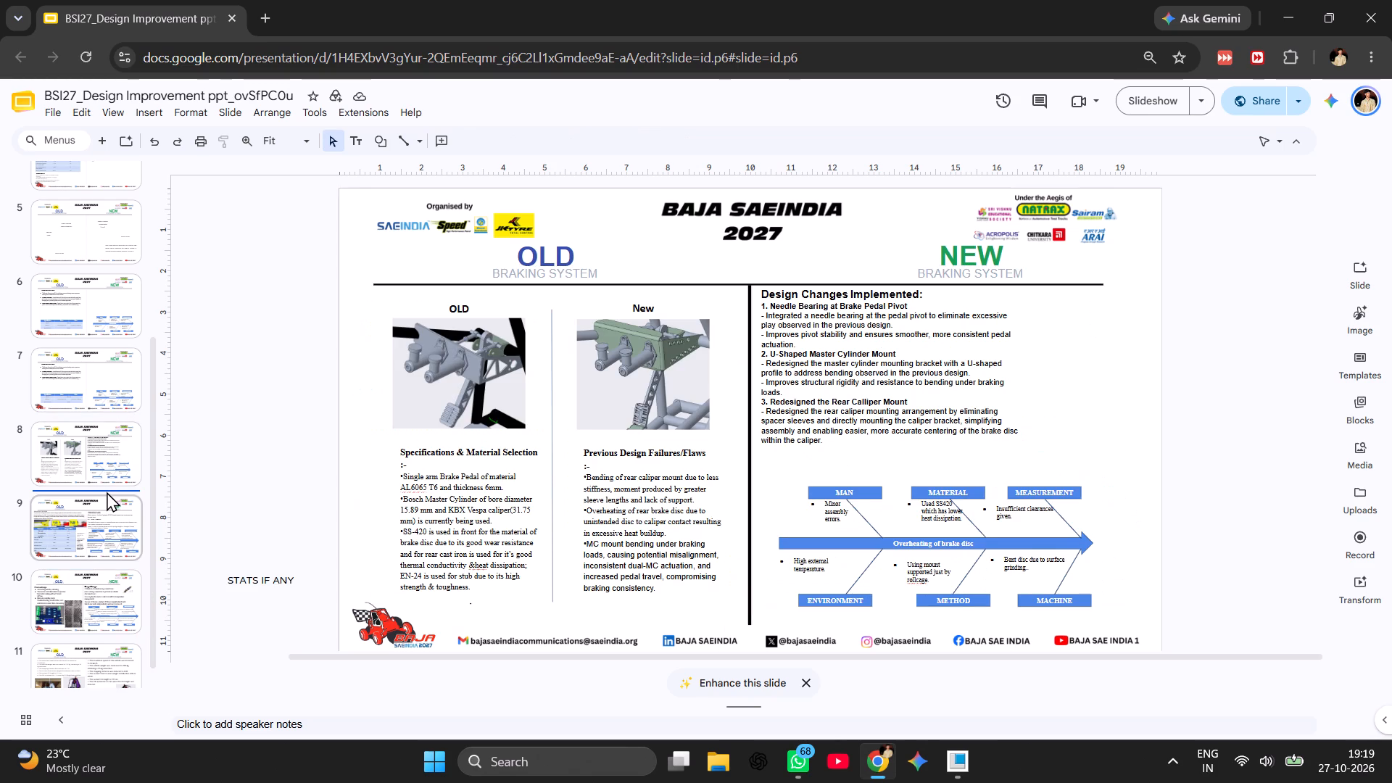
click(91, 513)
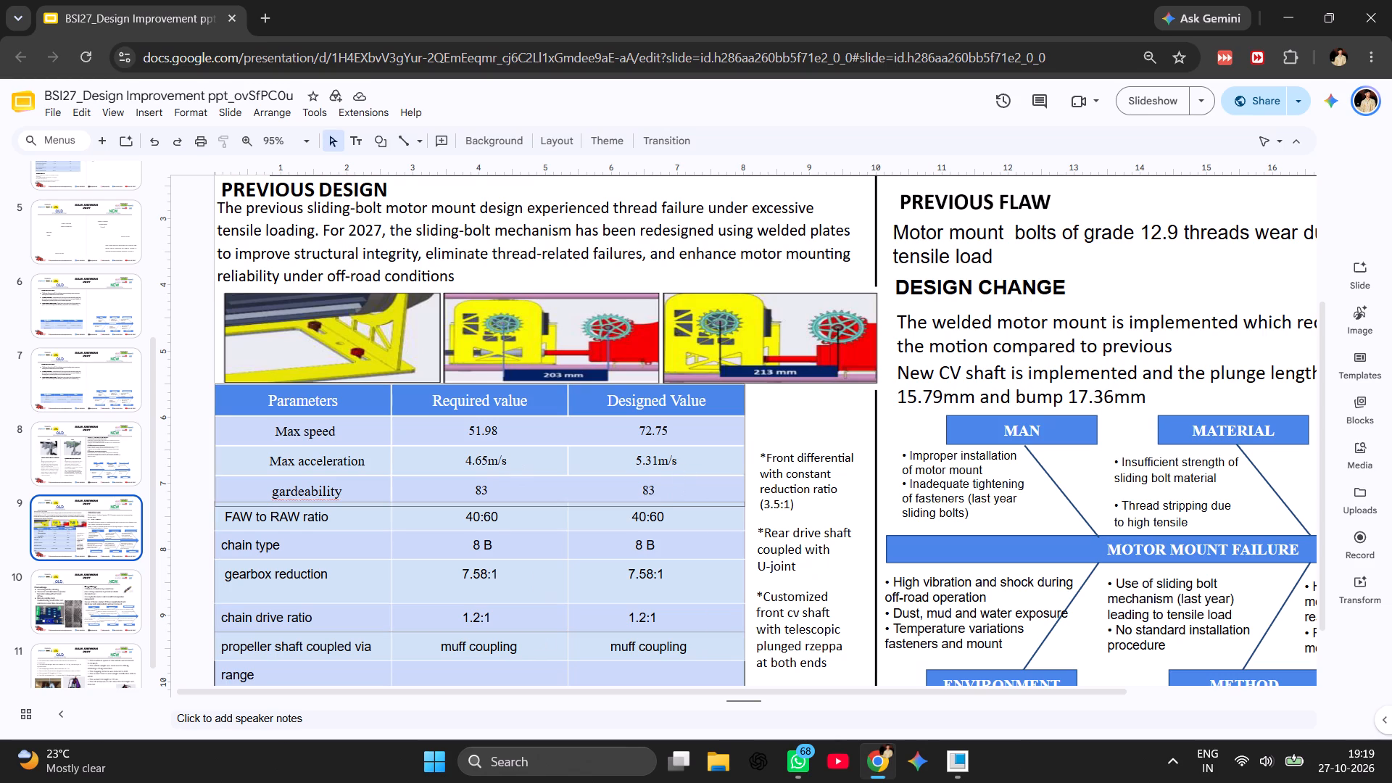
Set the chain drive ratio in the powertrain table's Designed Value column to 1.105:1.
click(506, 414)
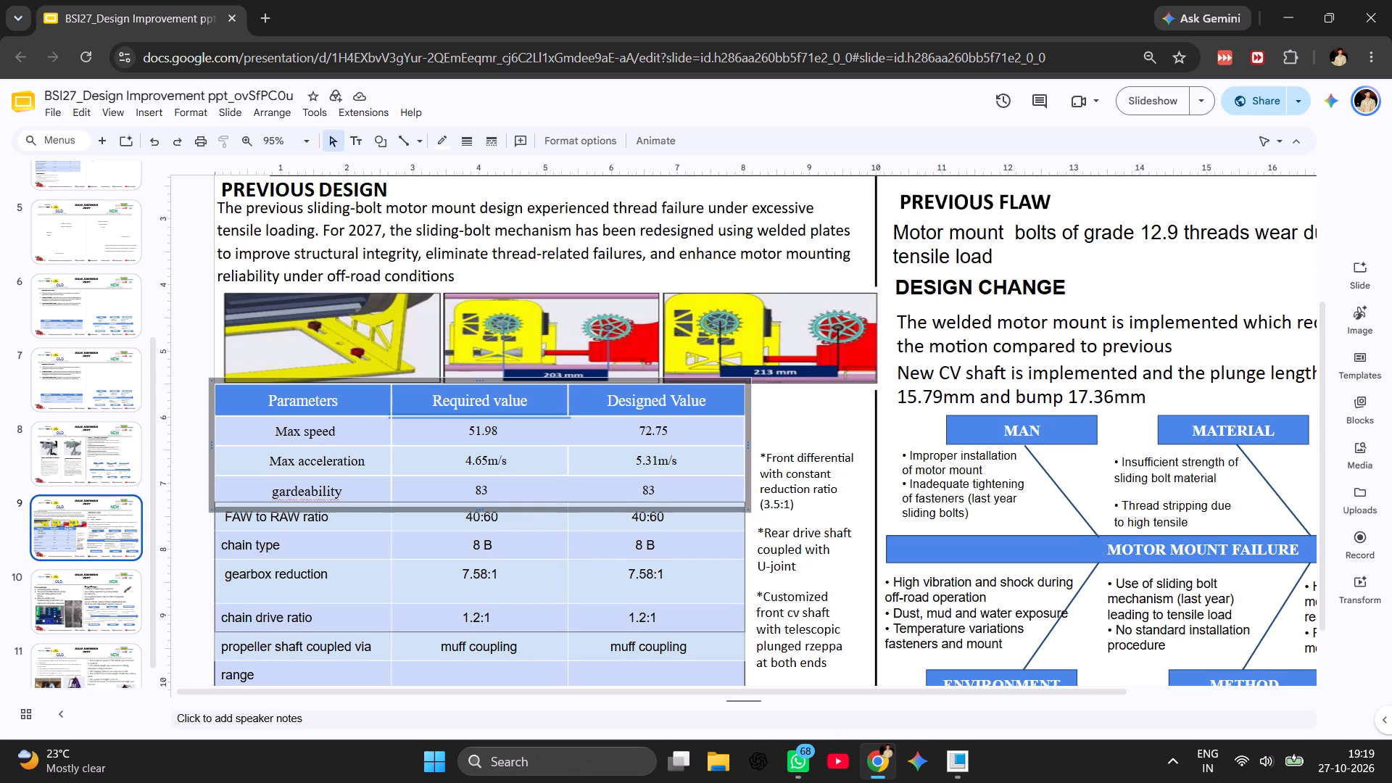
scroll(603, 558, down, 3)
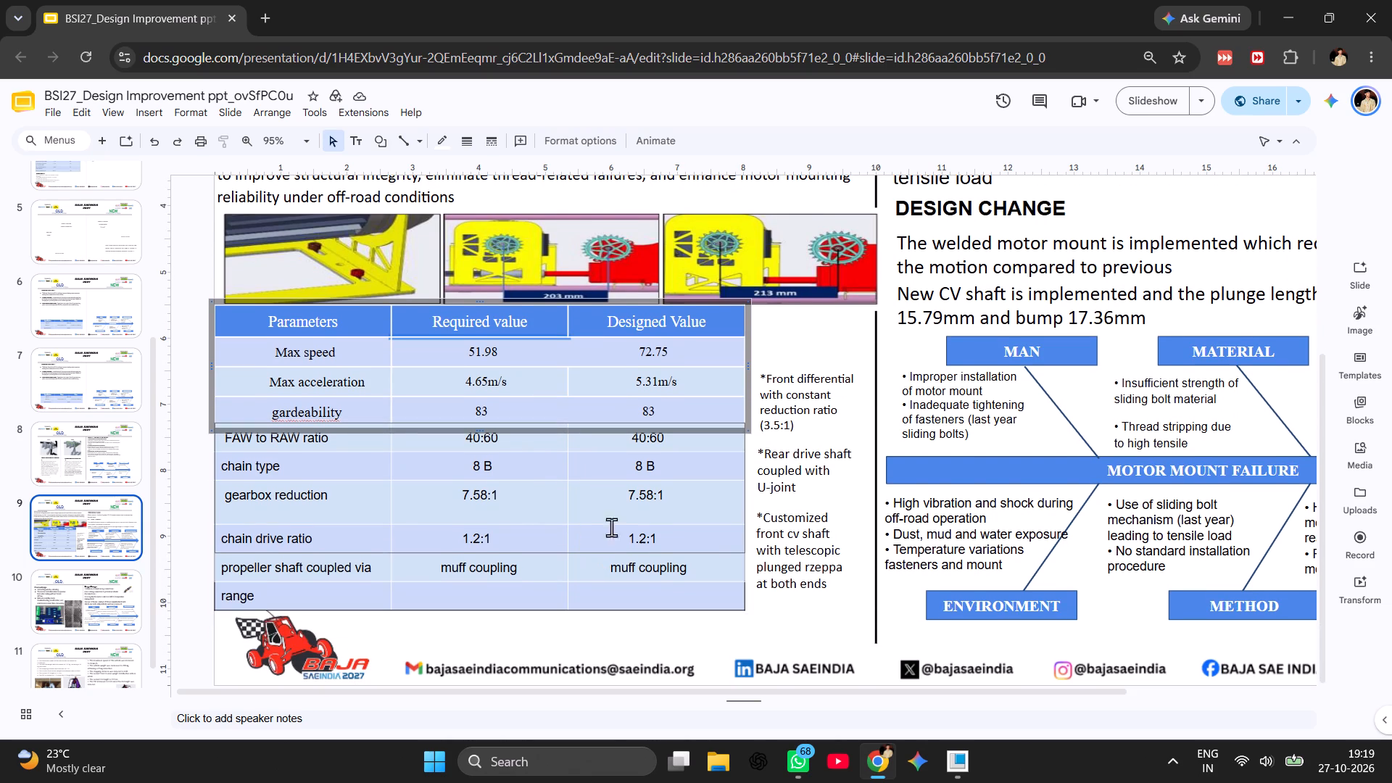
click(652, 539)
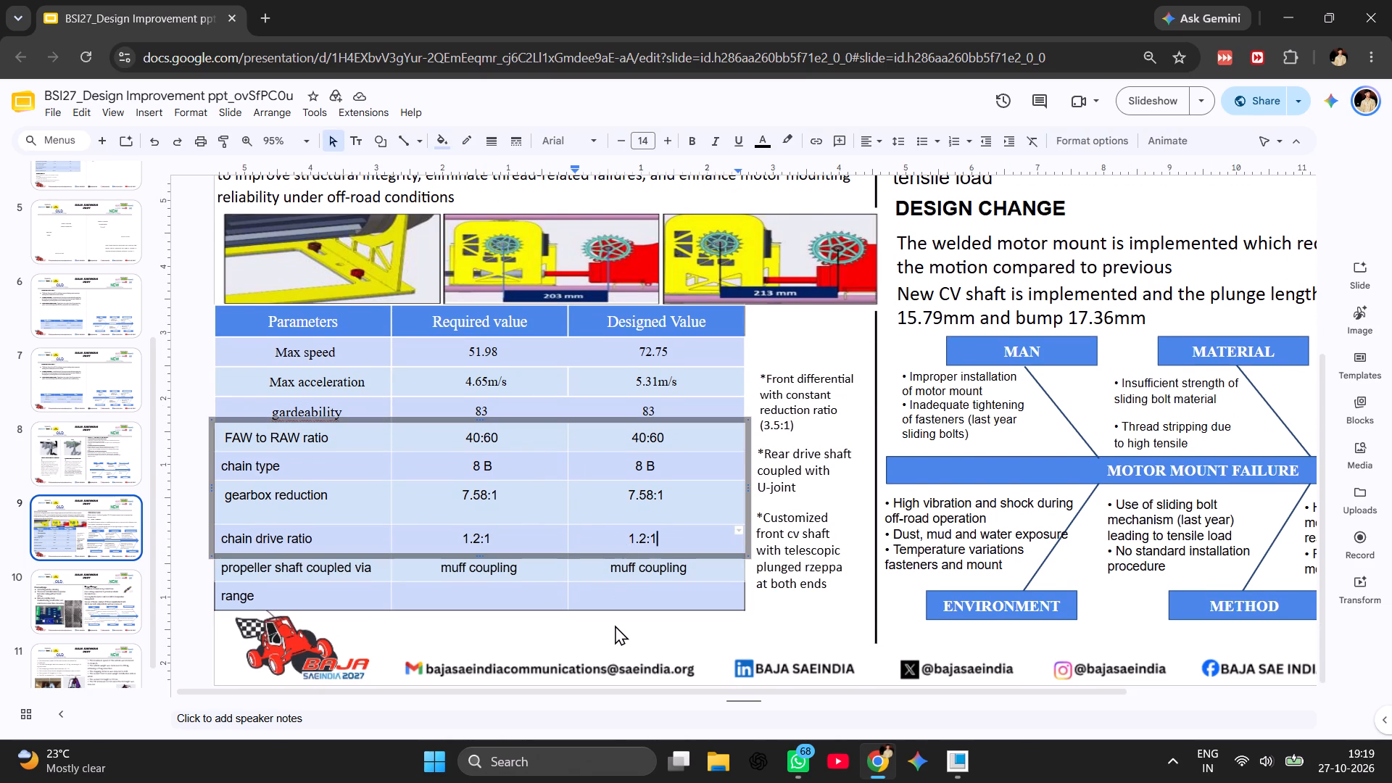
key(Left)
key(Left)
key(BackSpace)
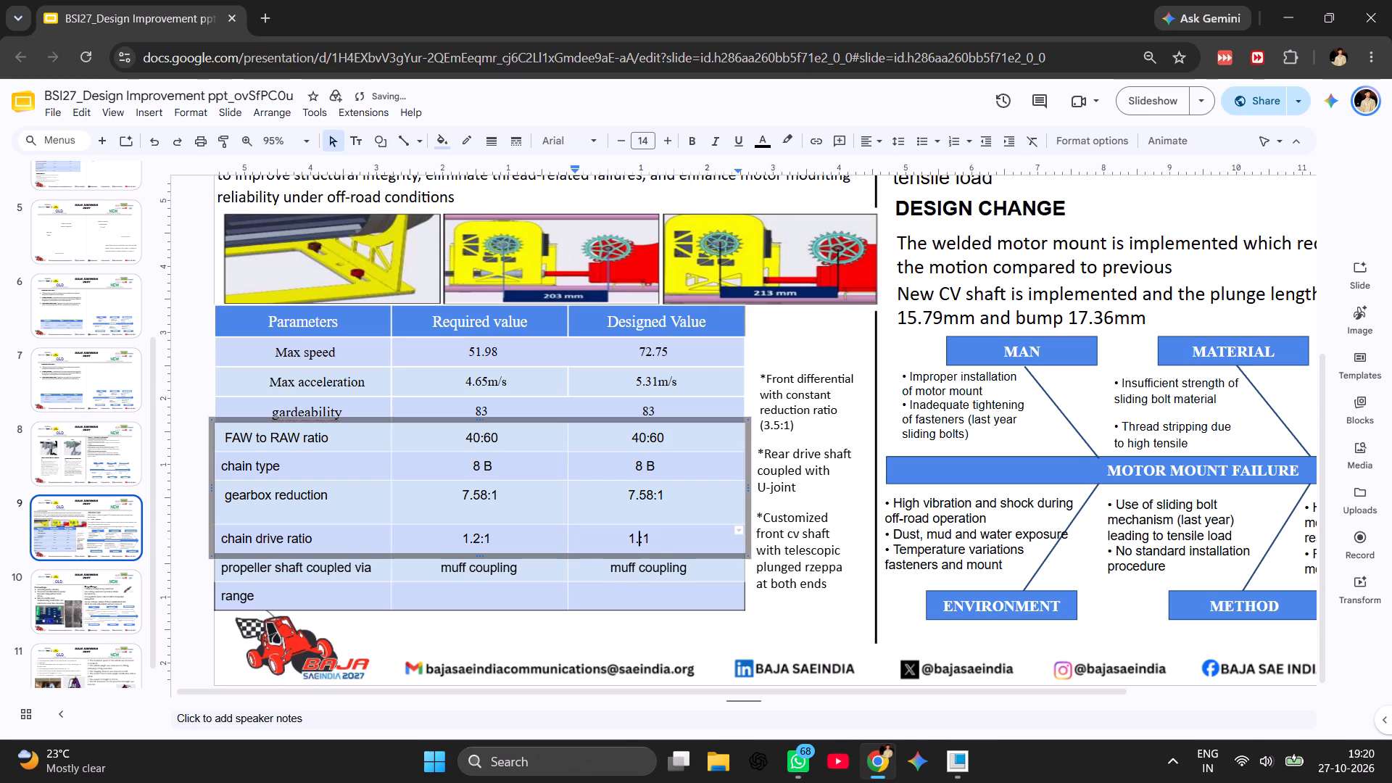
key(1)
key(0)
key(5)
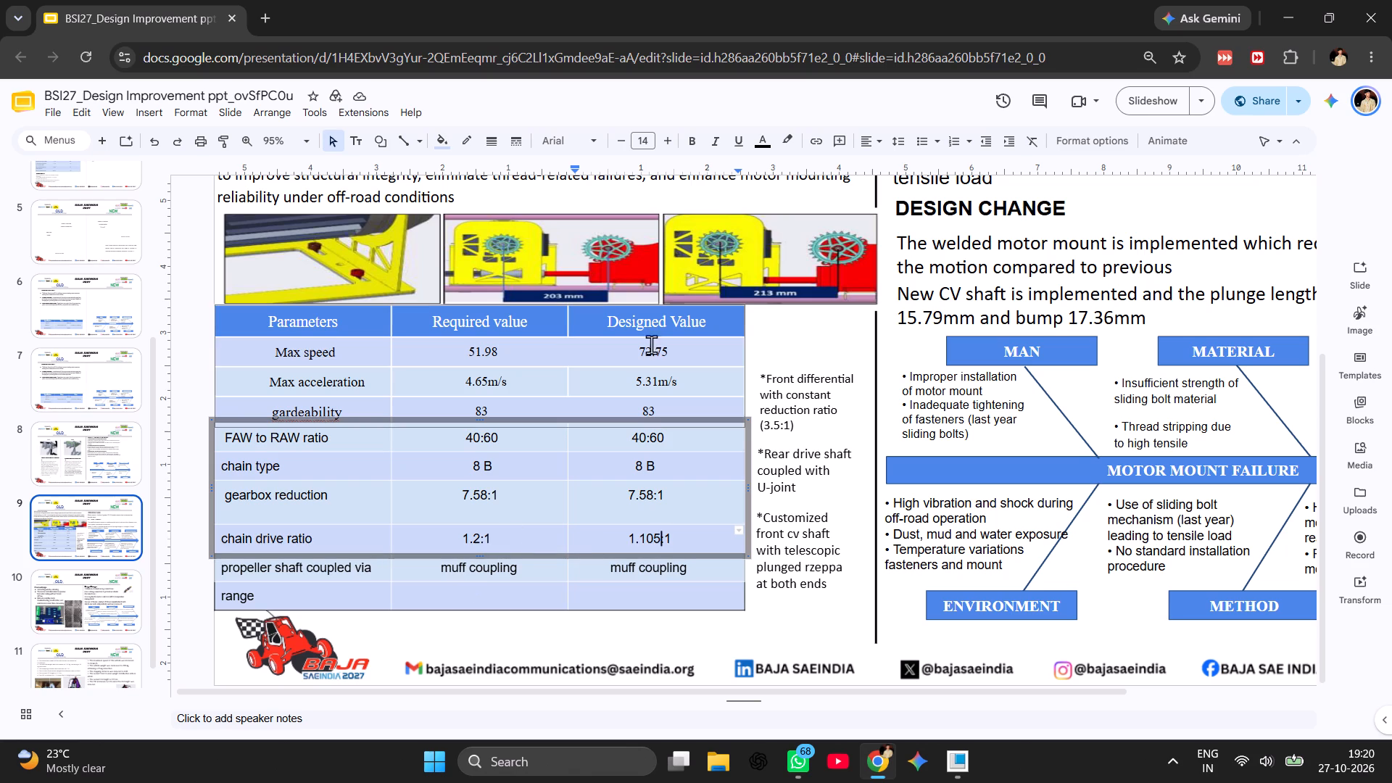
Replace the powertrain table's "Required value" column heading with 2026.
double_click(532, 323)
key(BackSpace)
key(BackSpace)
key(BackSpace)
key(BackSpace)
key(BackSpace)
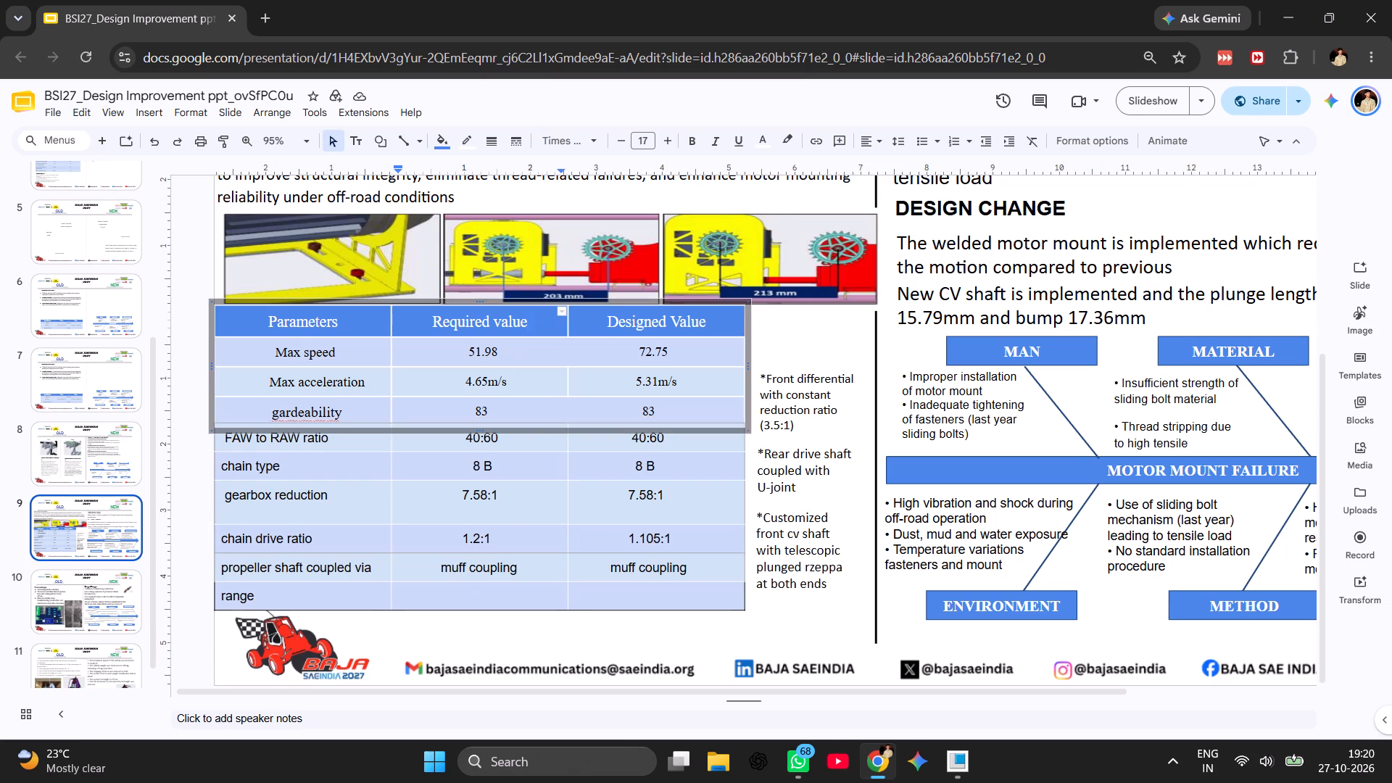
key(BackSpace)
key(BackSpace)
key(BackSpace)
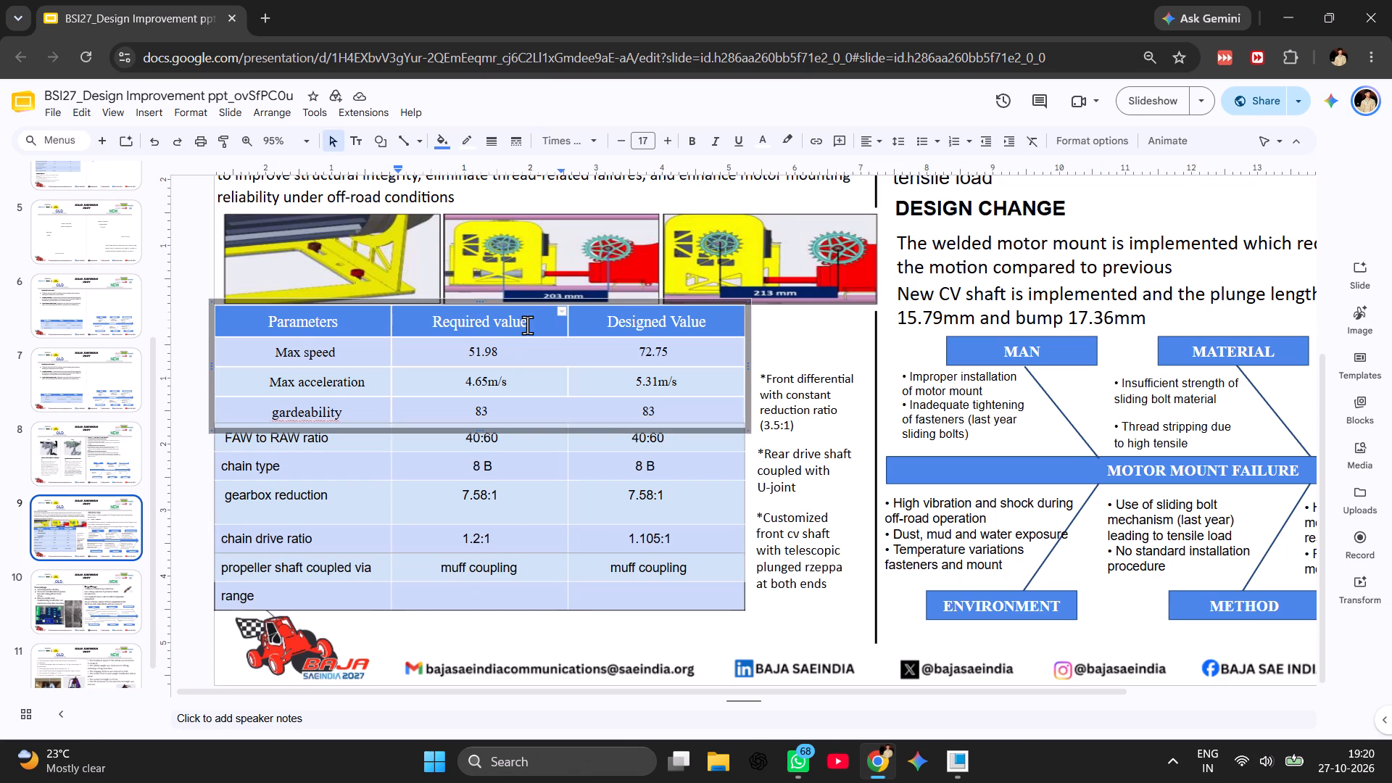
click(527, 325)
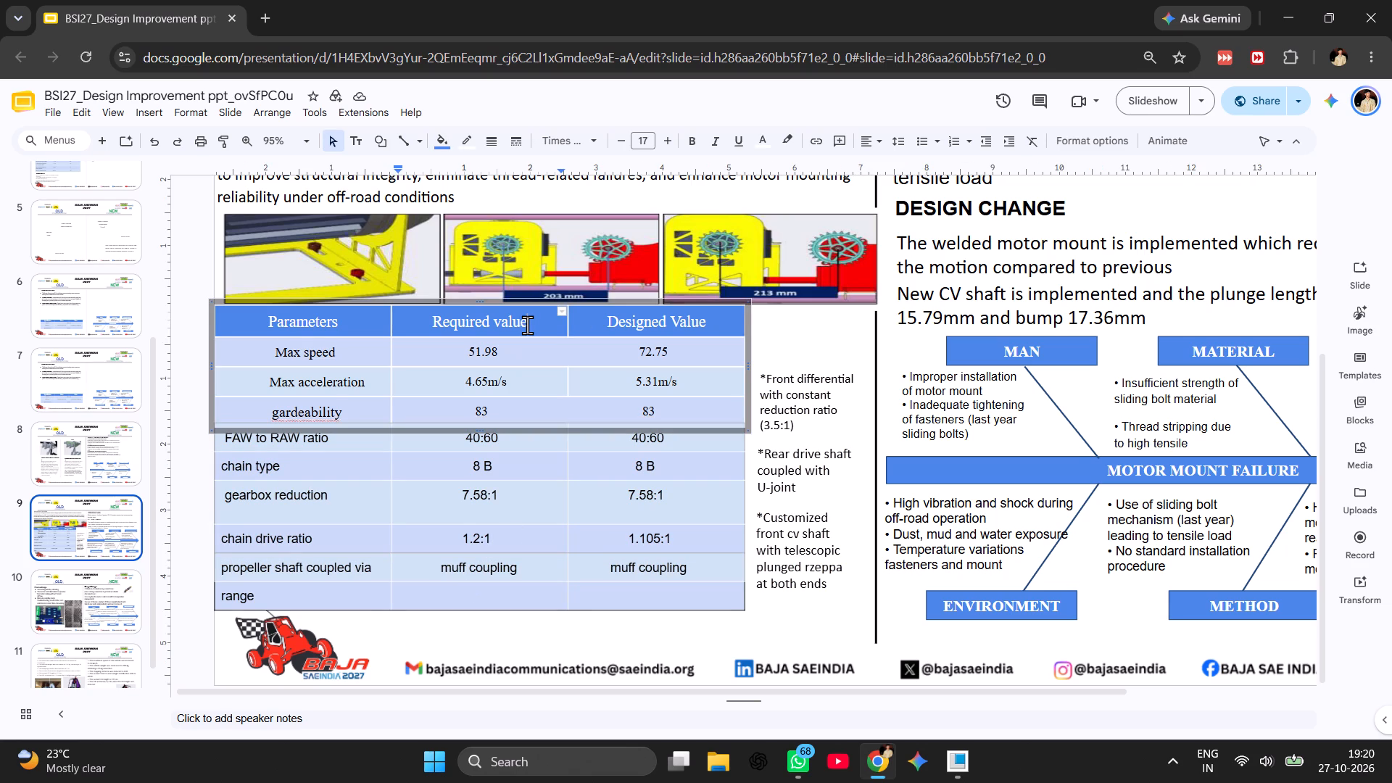
key(BackSpace)
key(BackSpace)
key(BackSpace)
key(BackSpace)
key(BackSpace)
key(BackSpace)
key(BackSpace)
key(BackSpace)
key(BackSpace)
key(BackSpace)
key(BackSpace)
key(BackSpace)
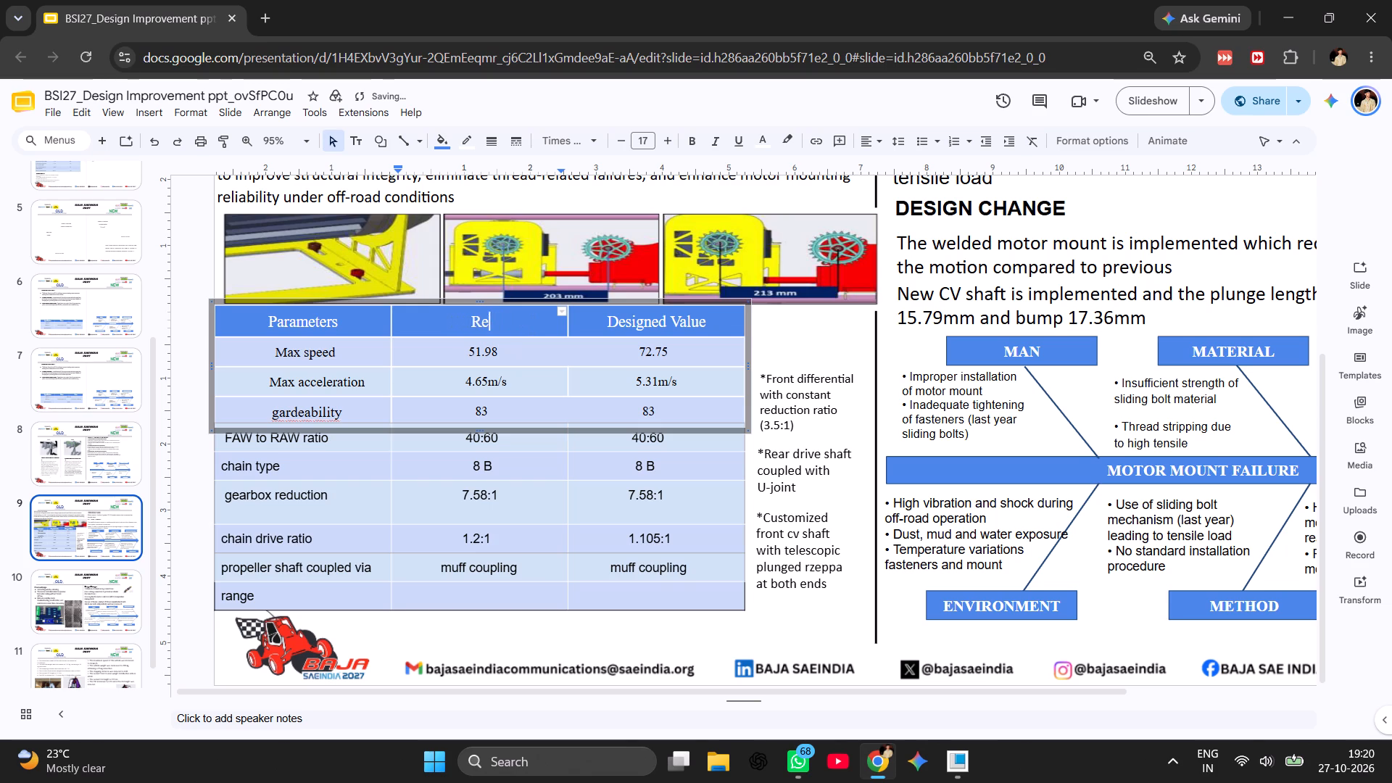
key(BackSpace)
key(BackSpace)
text(20)
text(26)
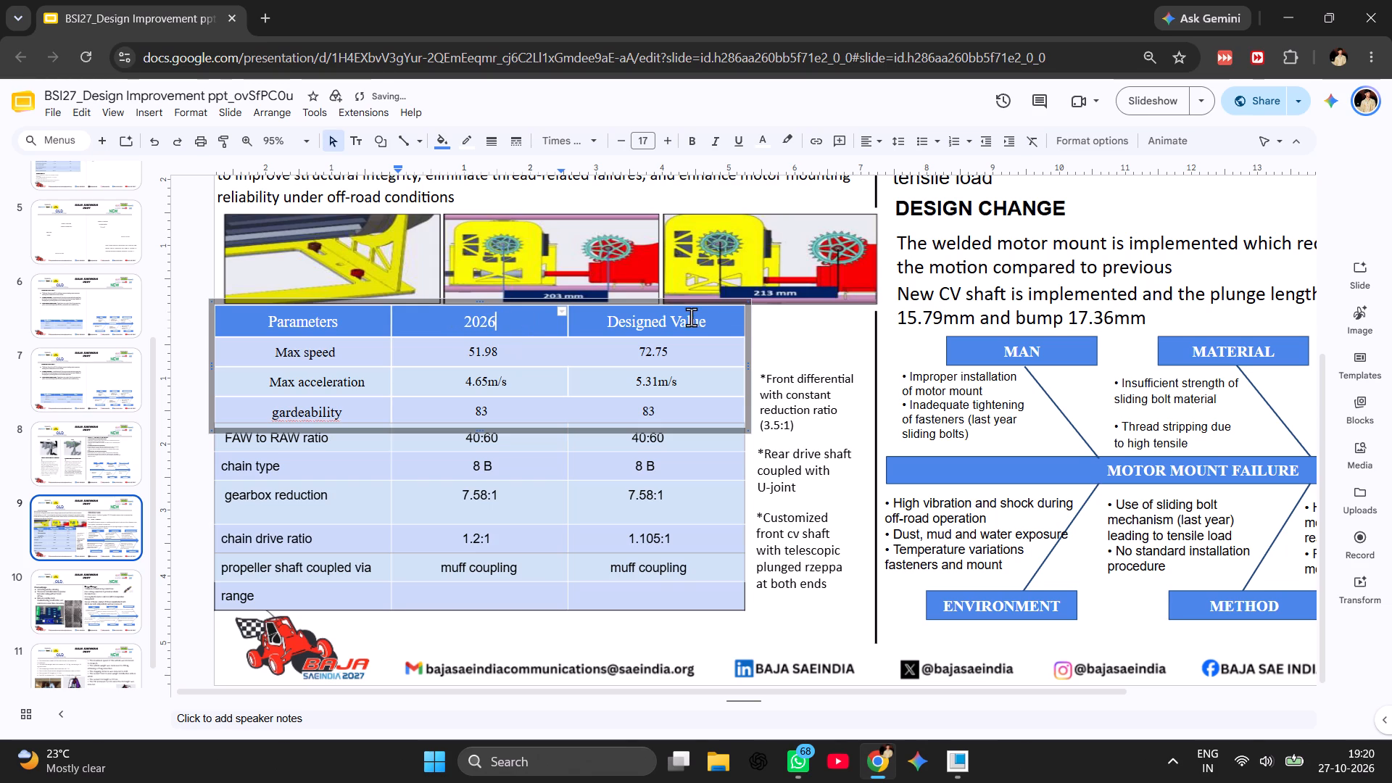
Replace the powertrain table's "Designed Value" column heading with 2027 and deselect the table.
click(705, 314)
key(BackSpace)
key(BackSpace)
key(BackSpace)
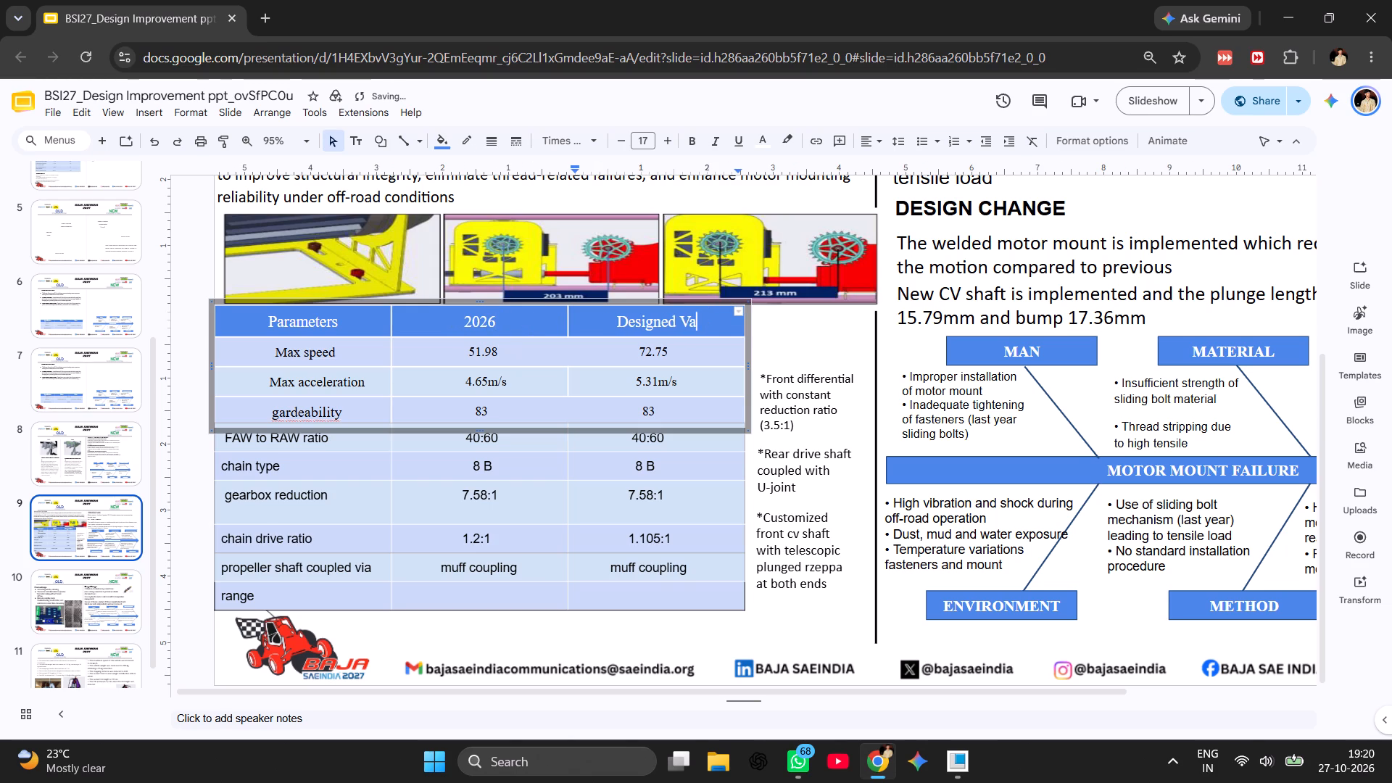
key(BackSpace)
key(BackSpace)
key(BackSpace)
key(BackSpace)
key(BackSpace)
key(BackSpace)
key(BackSpace)
key(BackSpace)
key(BackSpace)
key(BackSpace)
key(BackSpace)
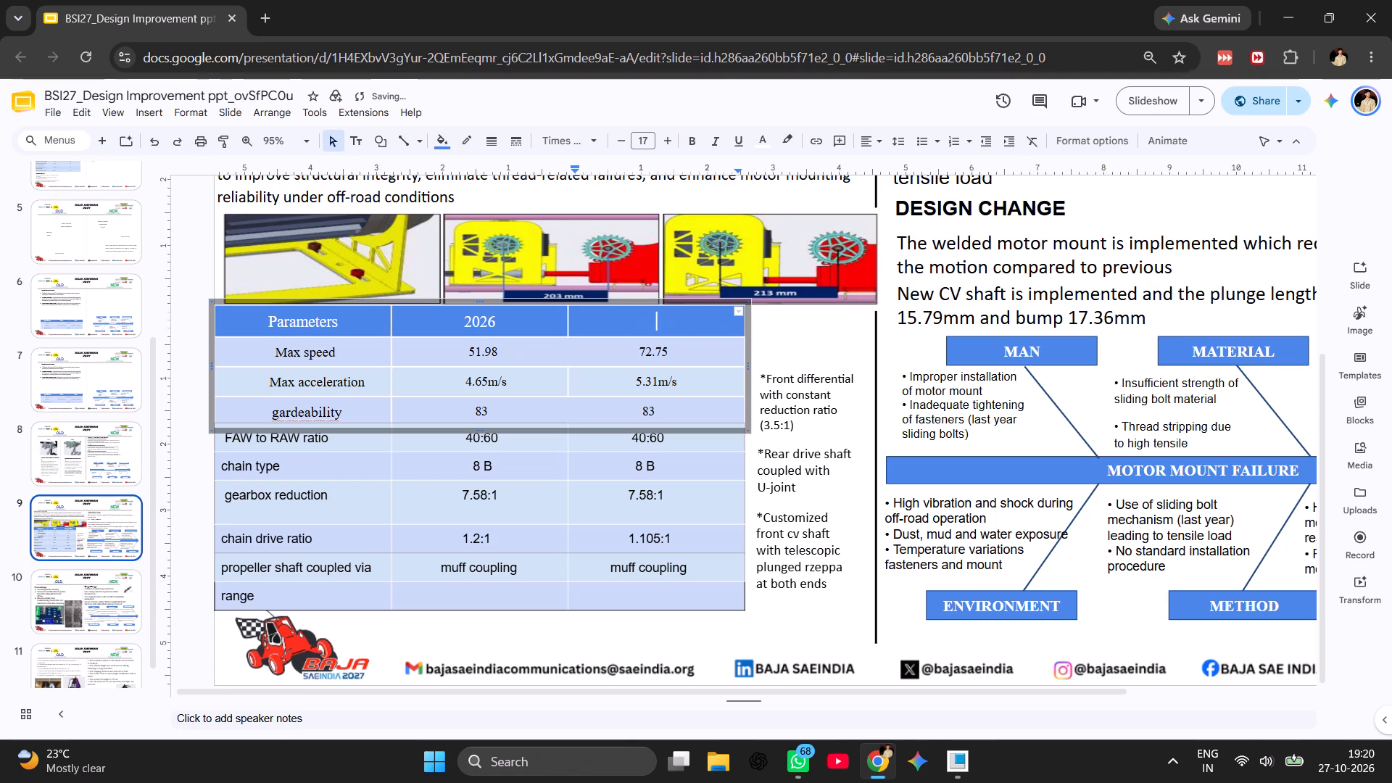
key(0)
key(BackSpace)
text(2027)
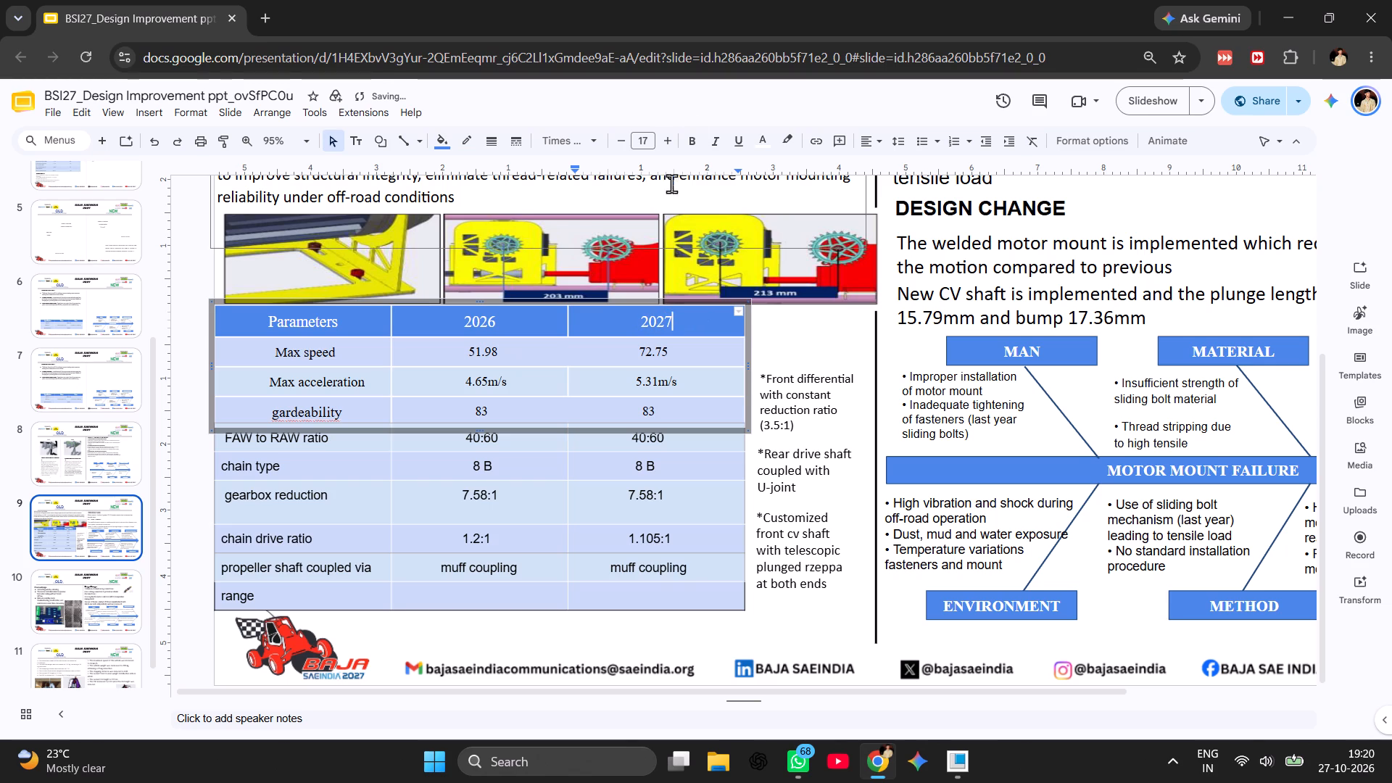
click(725, 101)
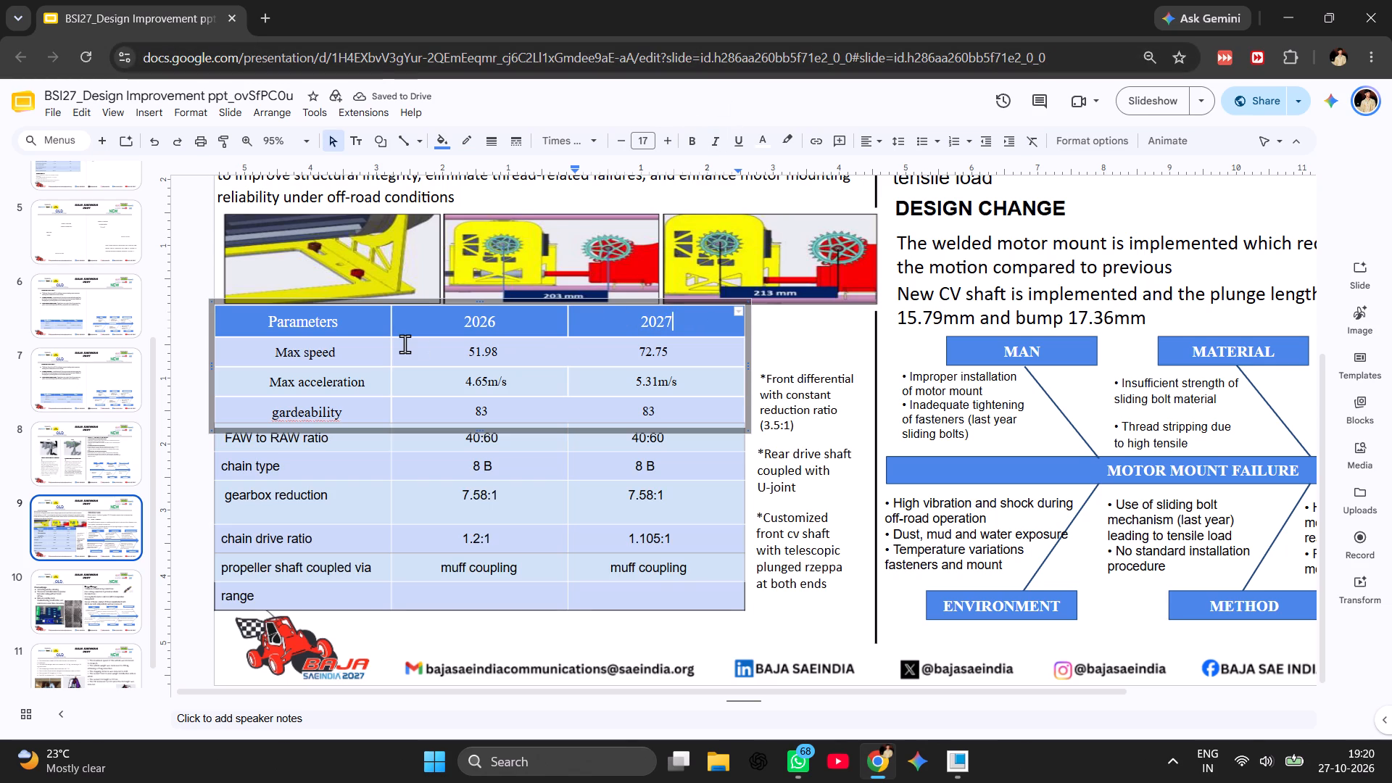
key(Escape)
key(Escape)
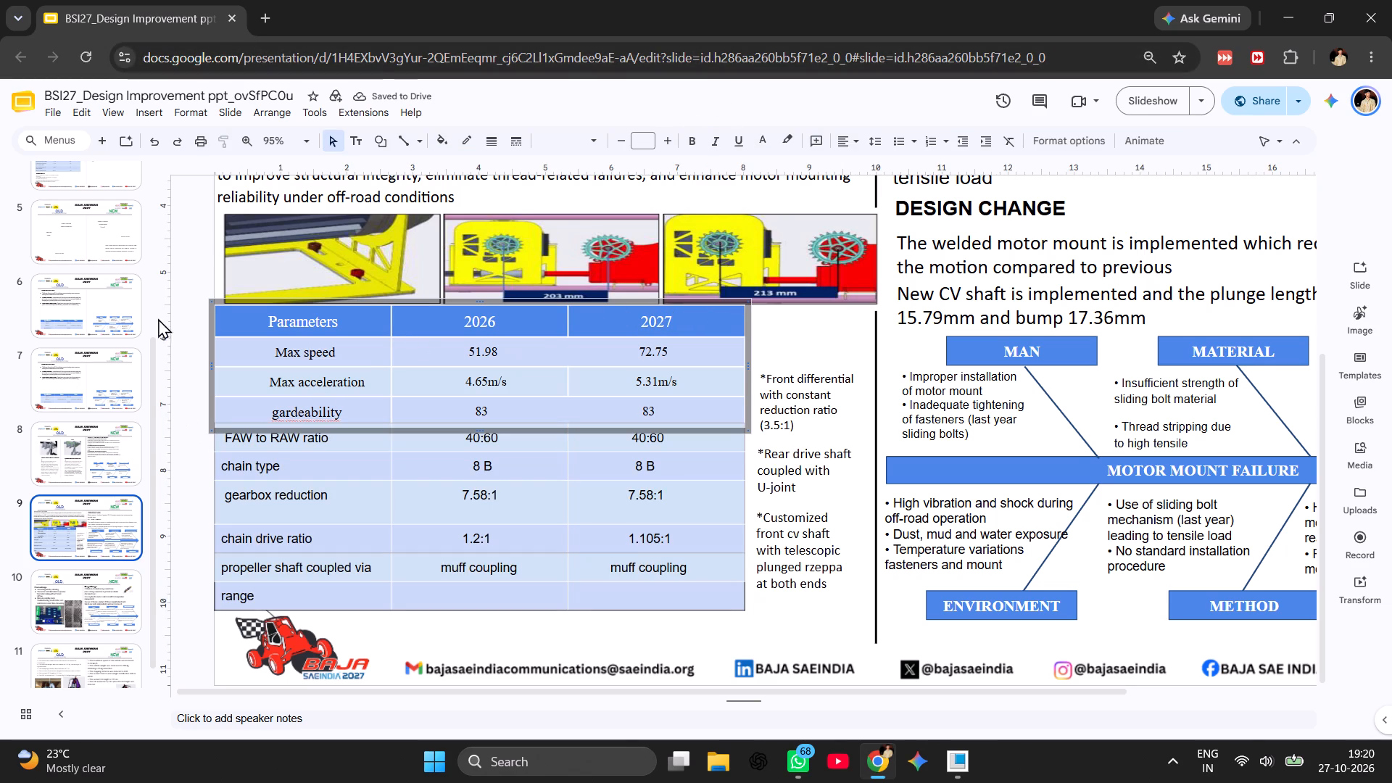
click(196, 268)
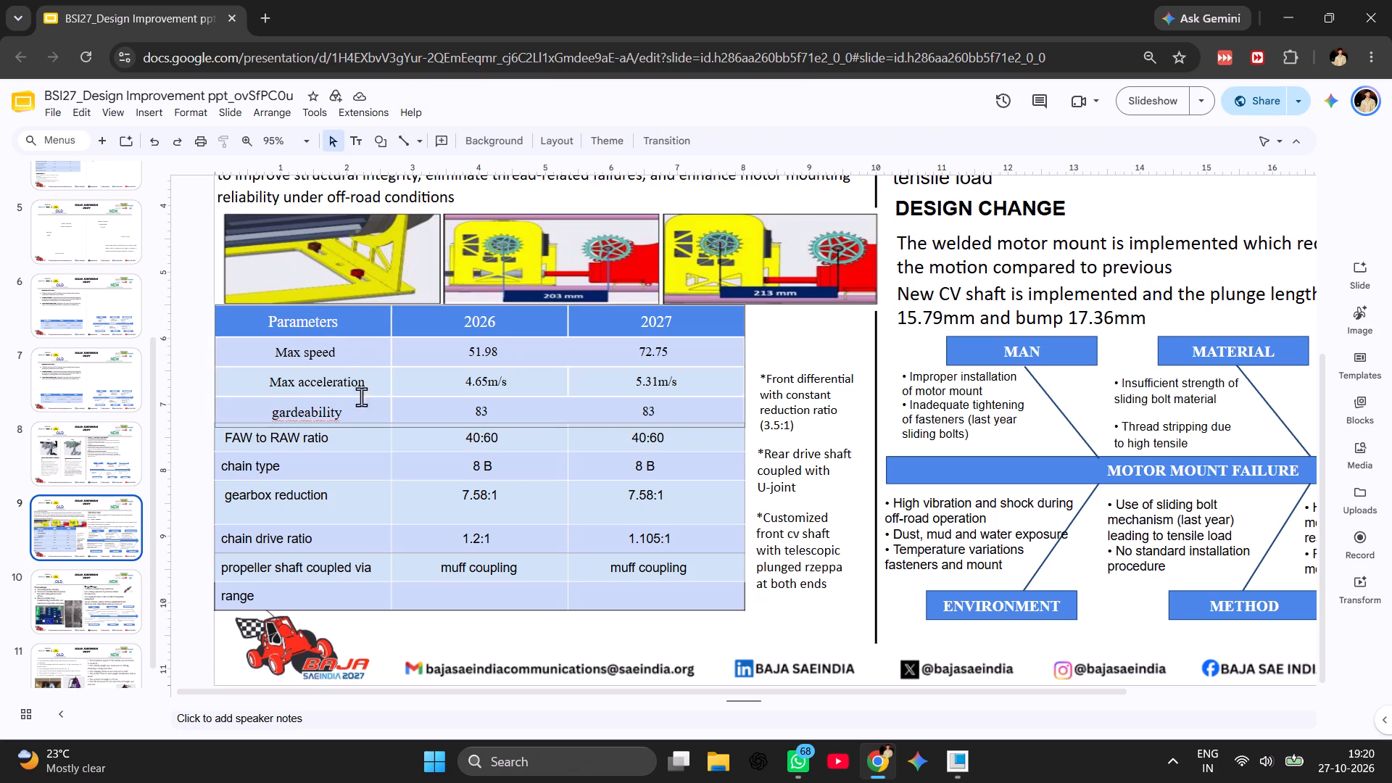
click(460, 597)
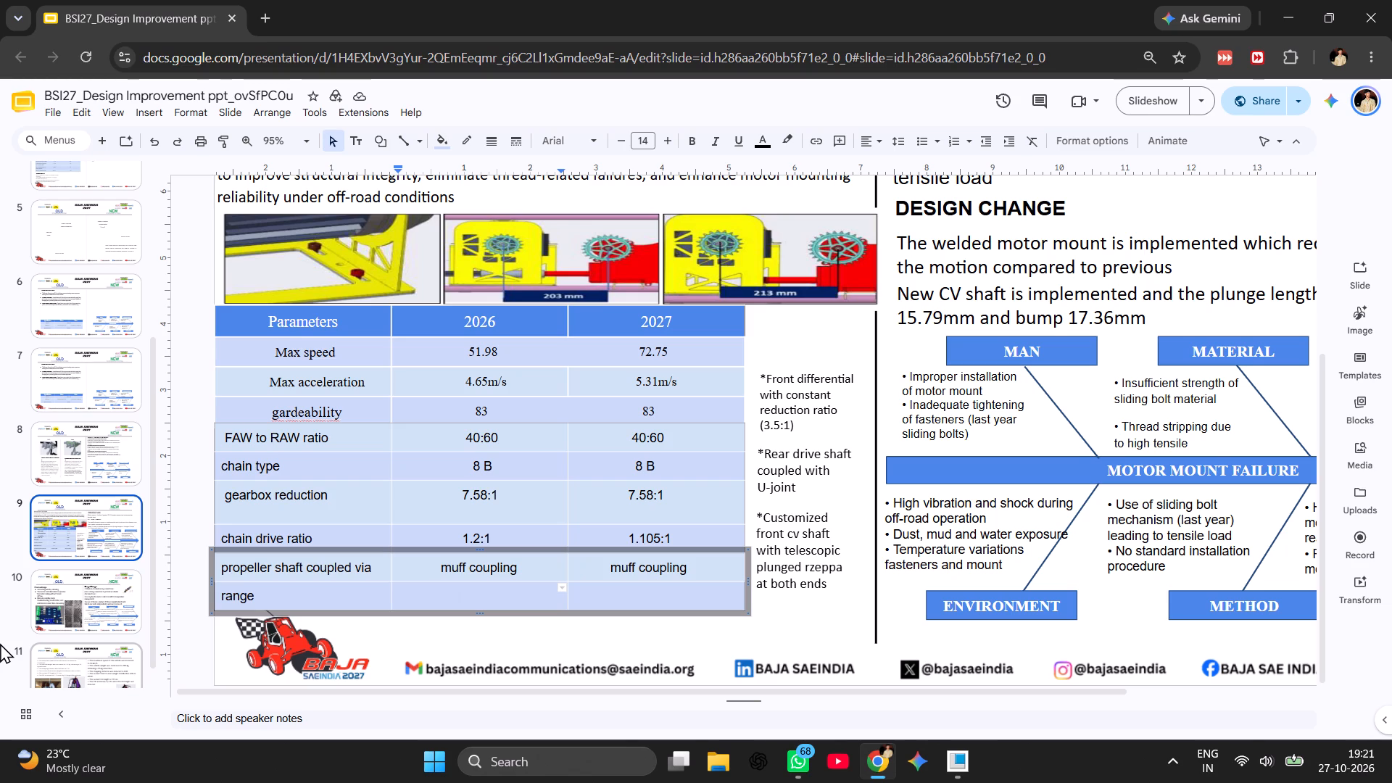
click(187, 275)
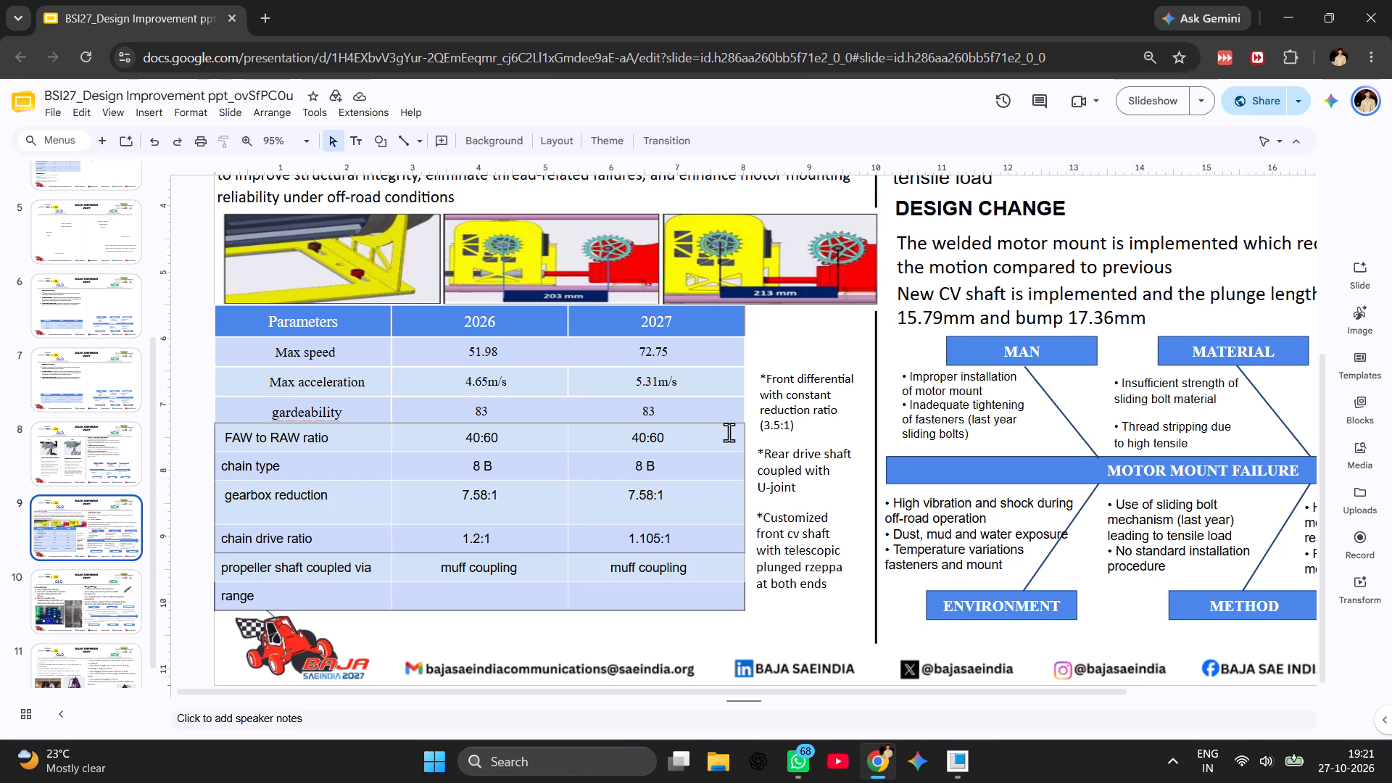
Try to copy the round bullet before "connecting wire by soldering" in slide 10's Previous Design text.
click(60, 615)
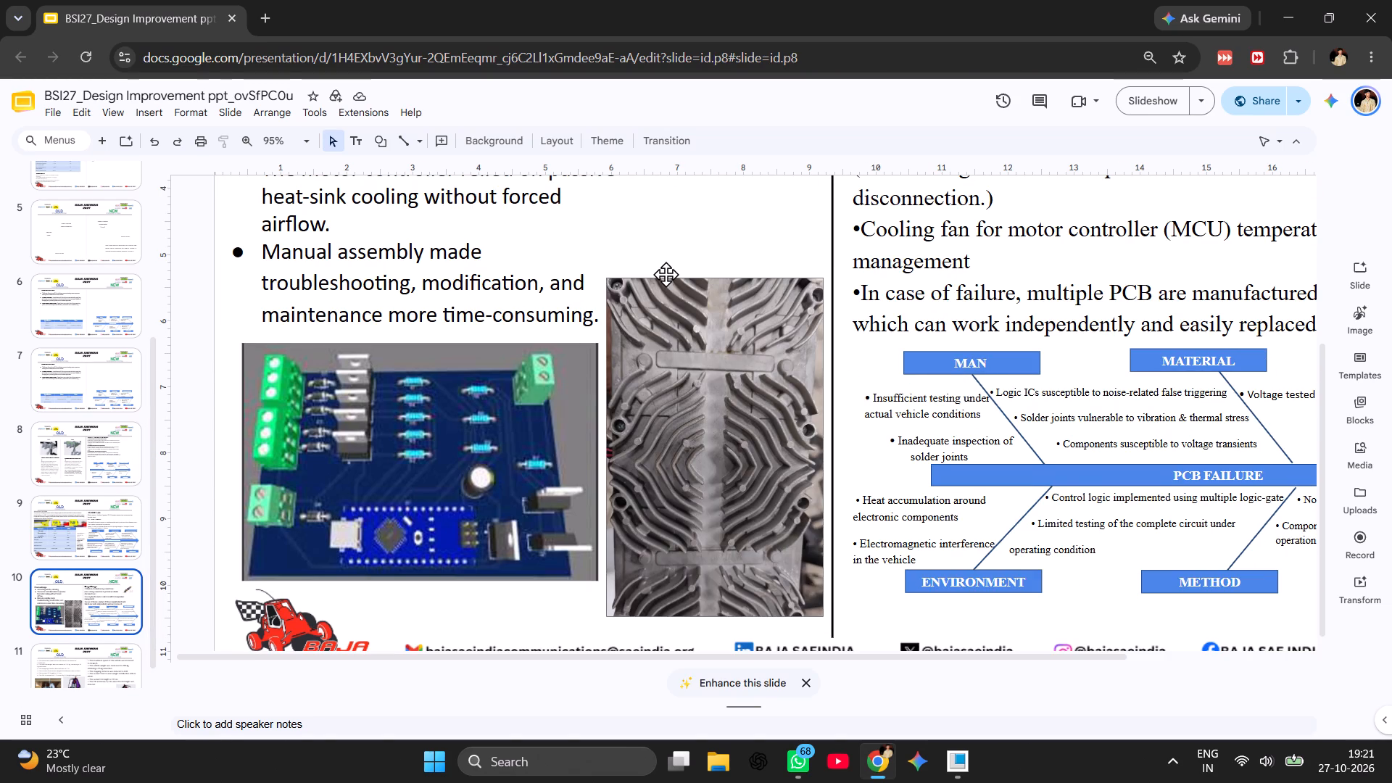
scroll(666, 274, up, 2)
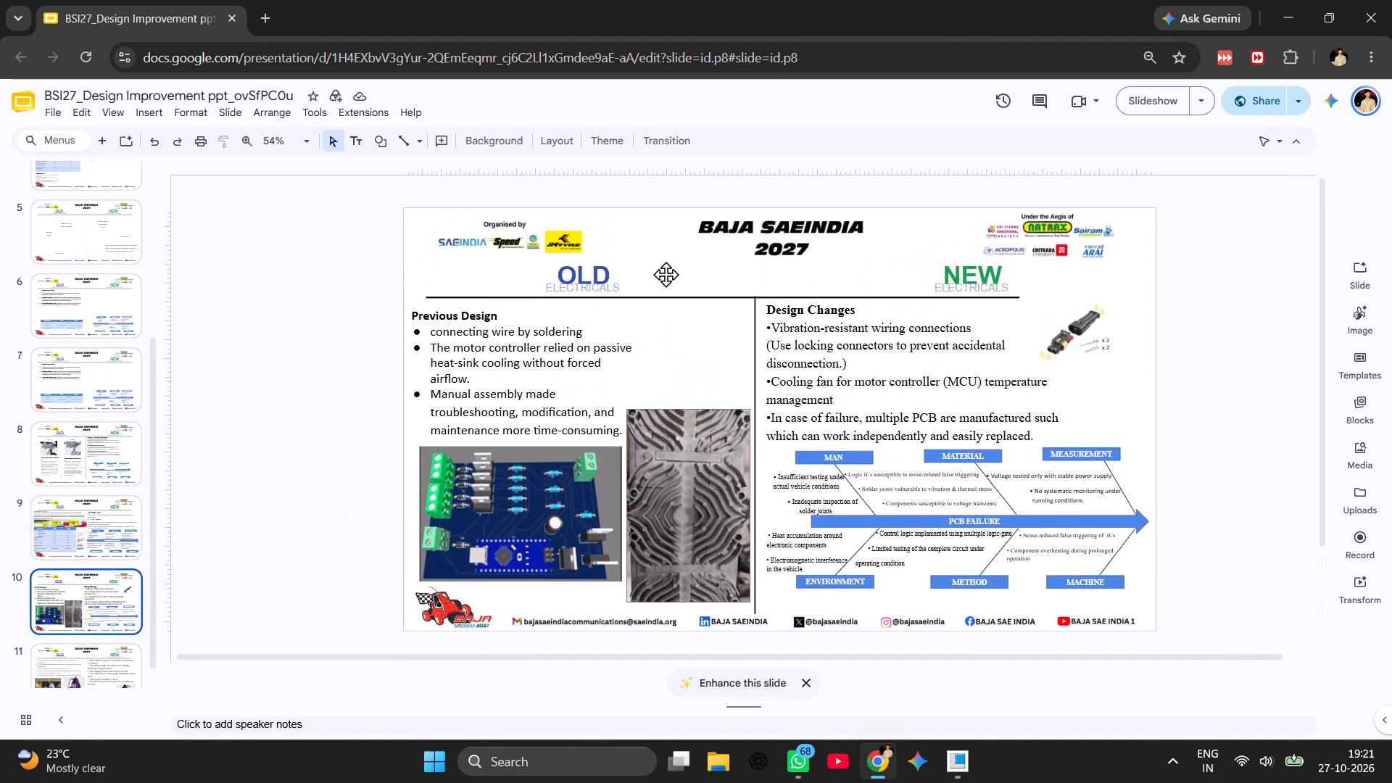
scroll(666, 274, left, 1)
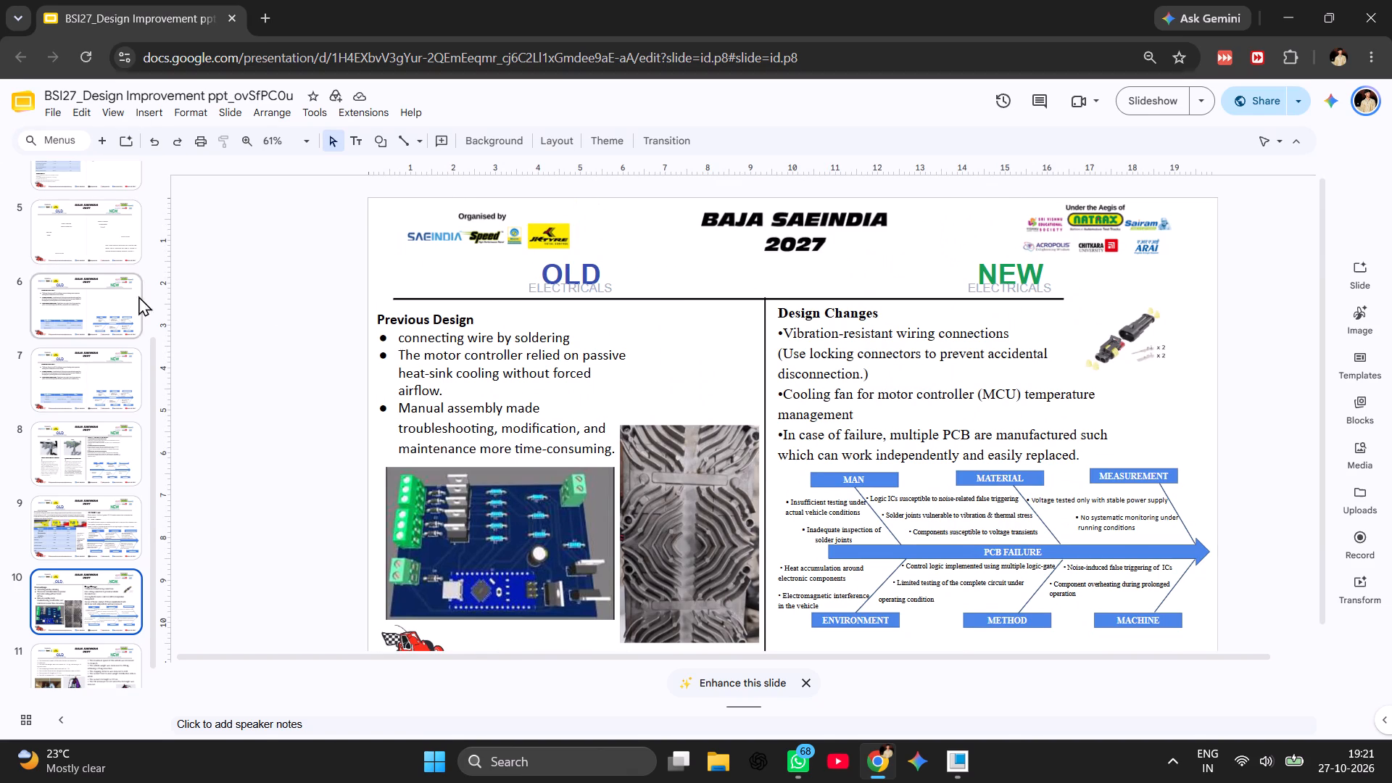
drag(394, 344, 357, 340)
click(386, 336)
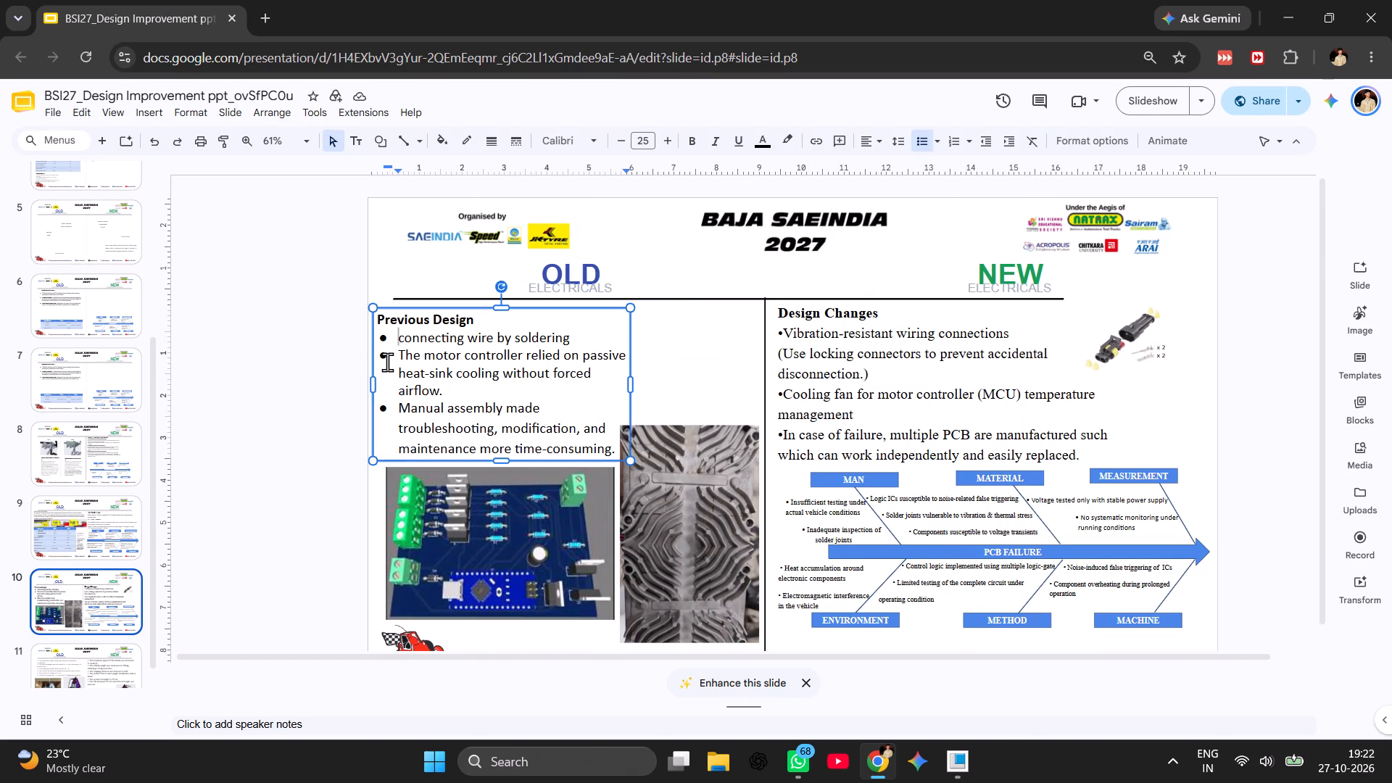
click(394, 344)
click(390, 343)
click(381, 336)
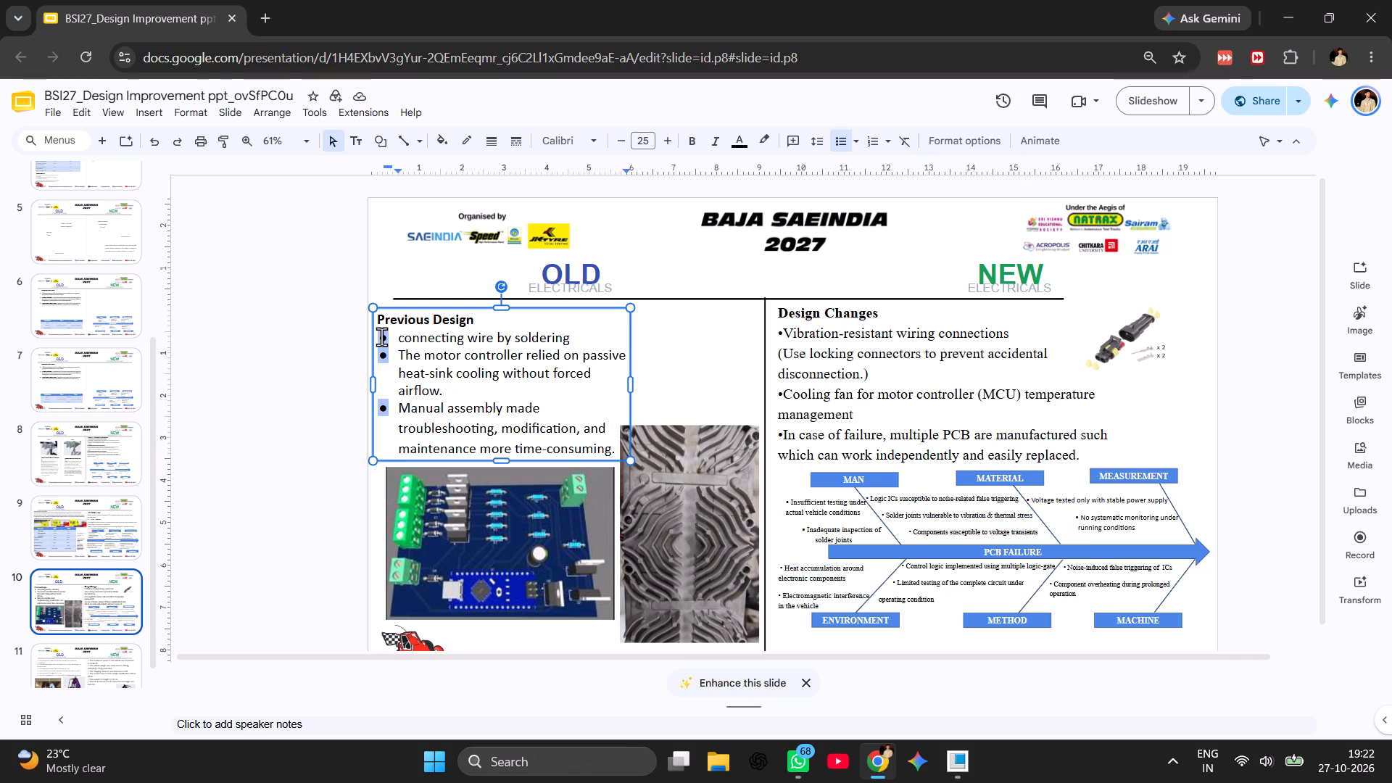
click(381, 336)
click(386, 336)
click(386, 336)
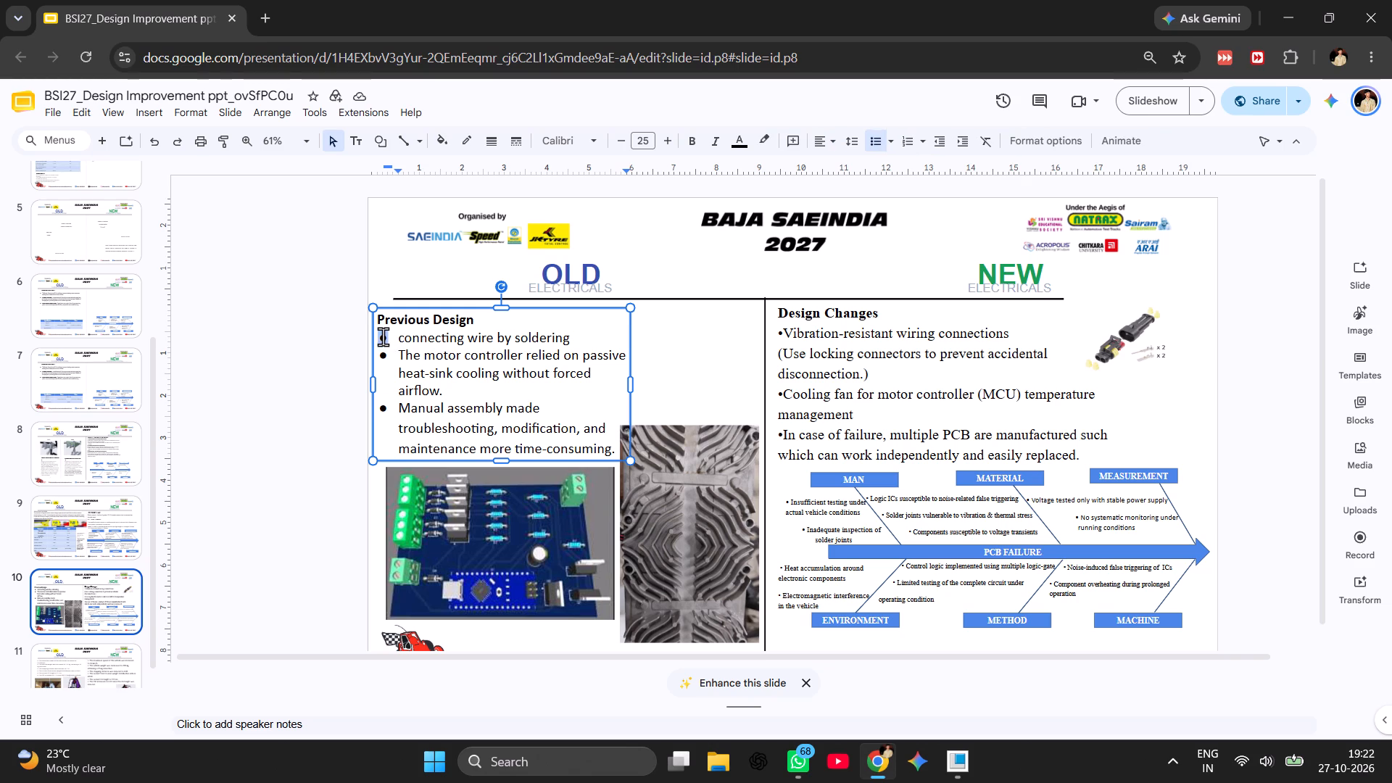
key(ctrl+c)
Delete the asterisk before "Front differential with constant reduction ratio" in slide 9's drivetrain note.
click(98, 531)
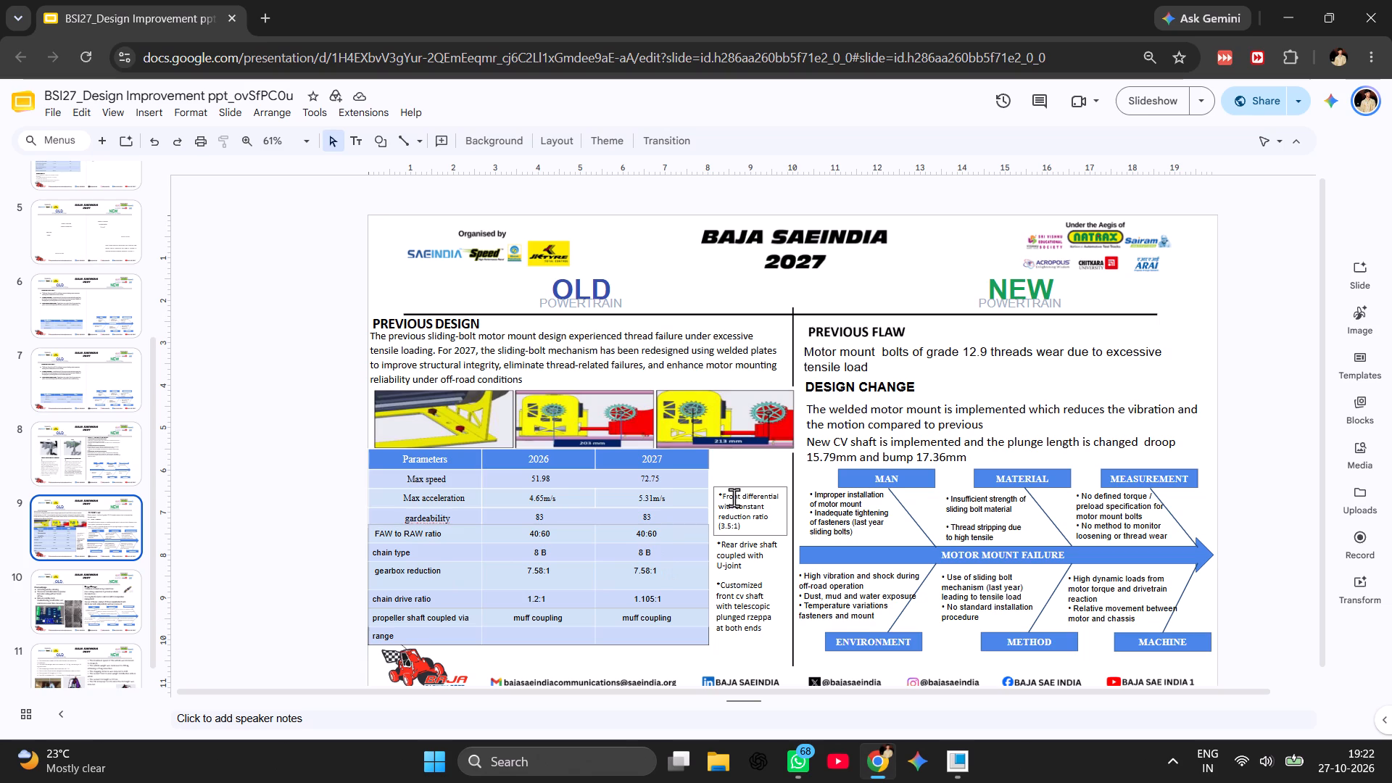
click(720, 497)
key(BackSpace)
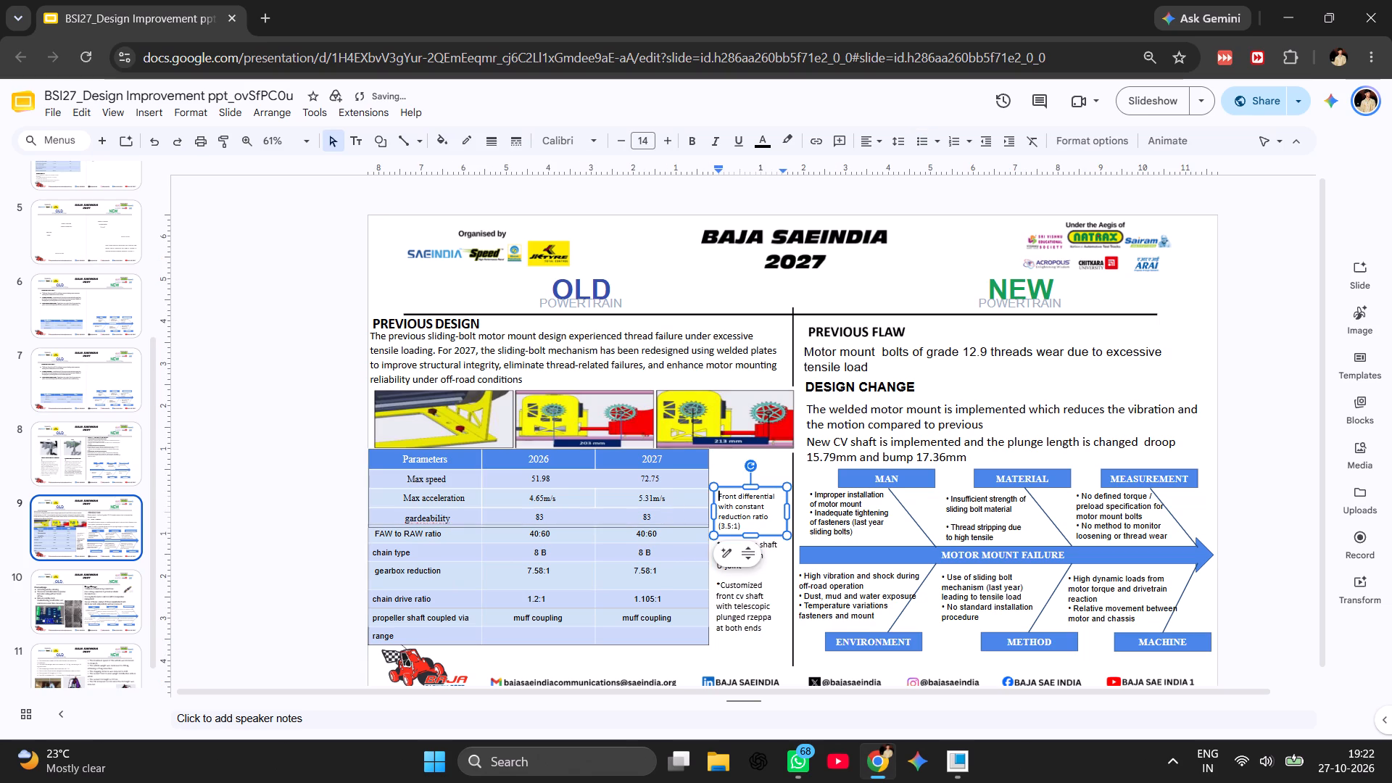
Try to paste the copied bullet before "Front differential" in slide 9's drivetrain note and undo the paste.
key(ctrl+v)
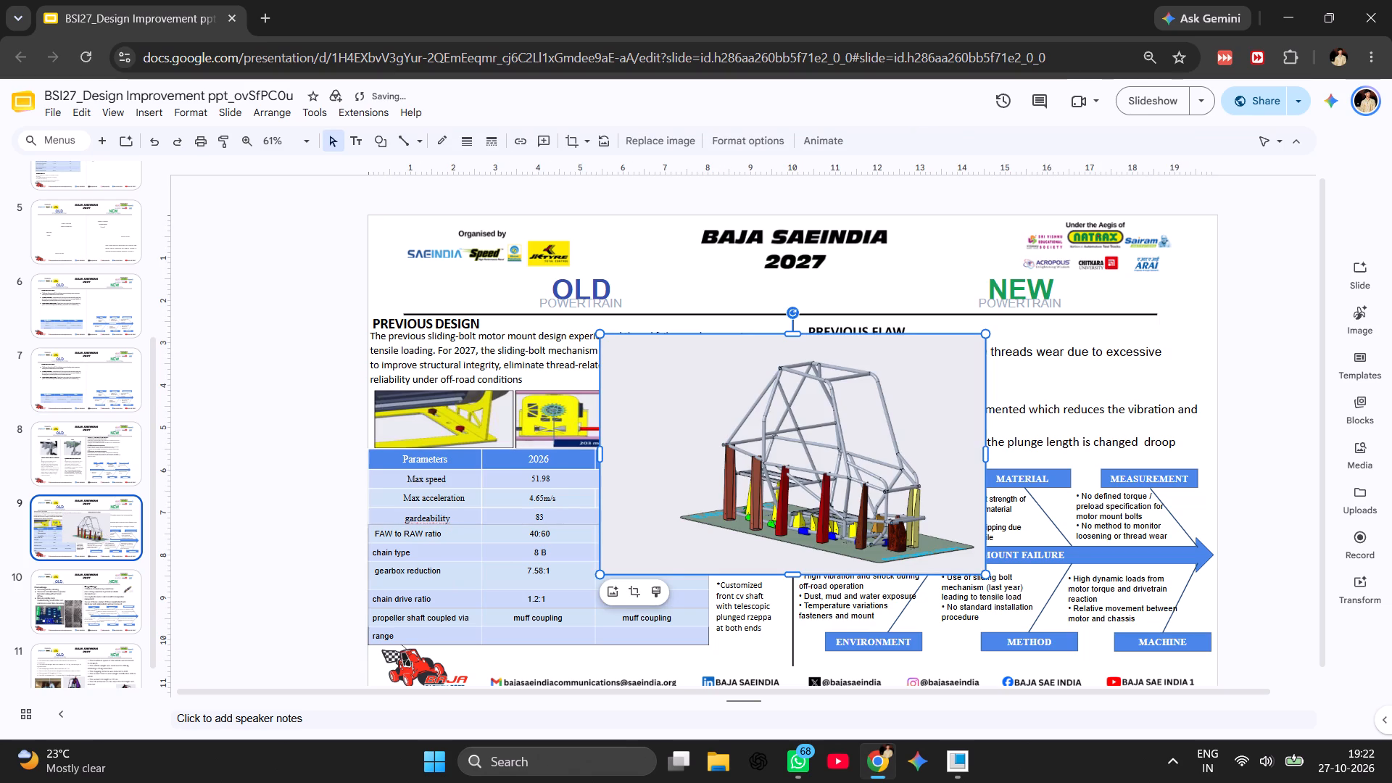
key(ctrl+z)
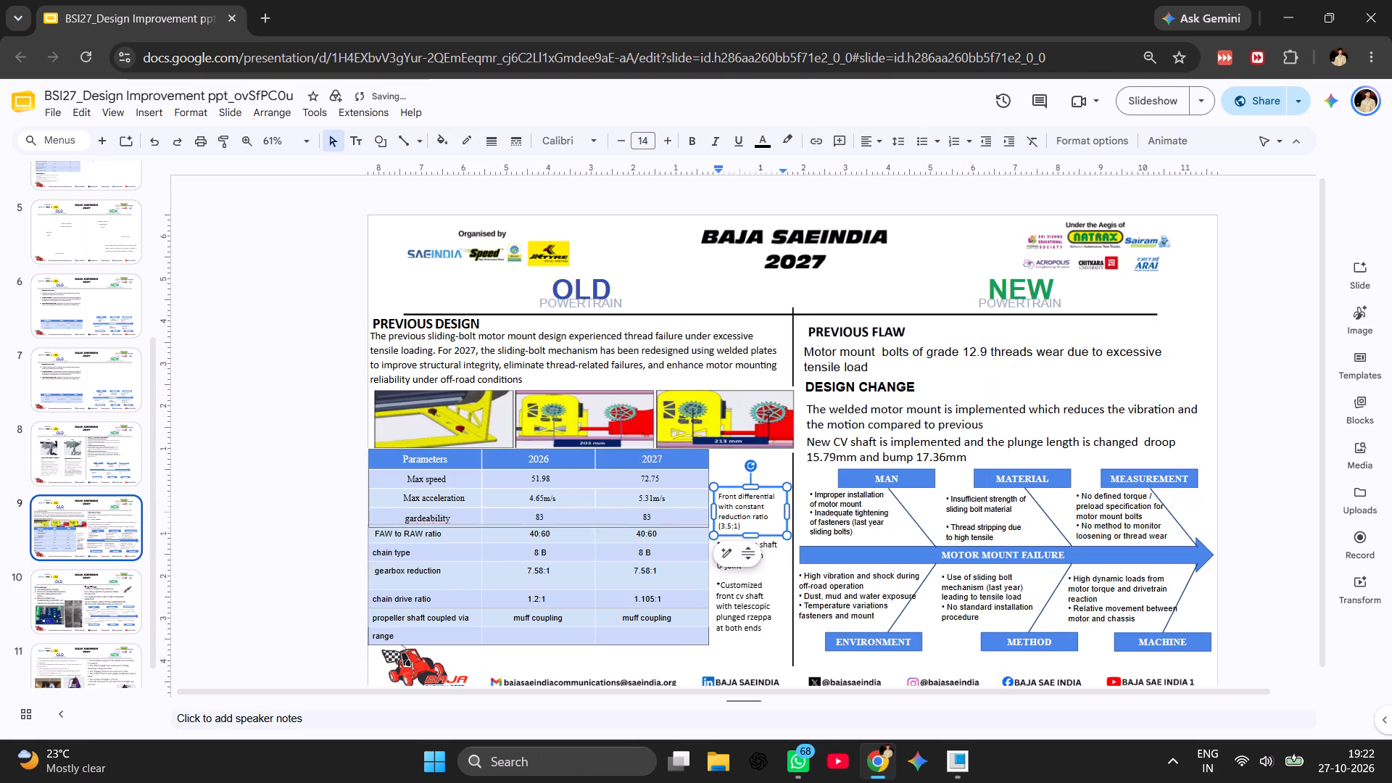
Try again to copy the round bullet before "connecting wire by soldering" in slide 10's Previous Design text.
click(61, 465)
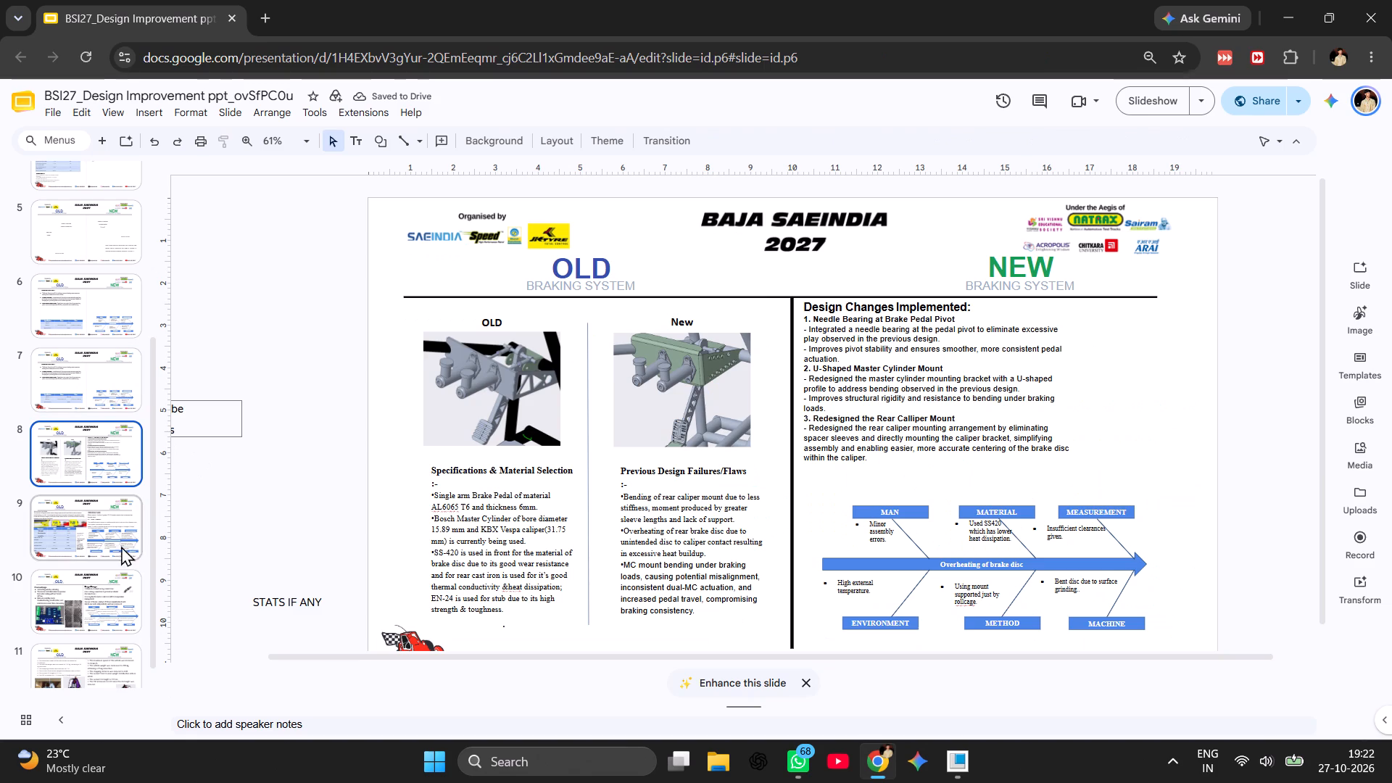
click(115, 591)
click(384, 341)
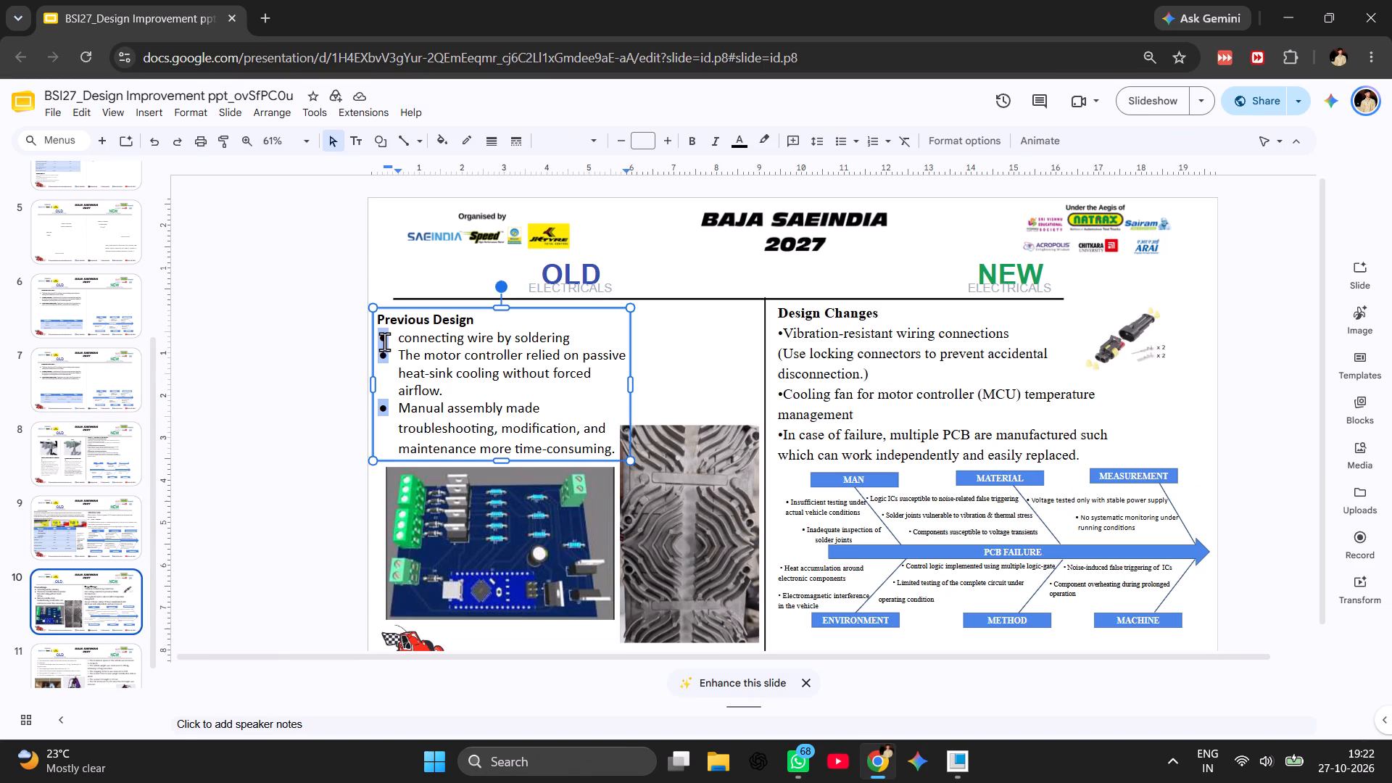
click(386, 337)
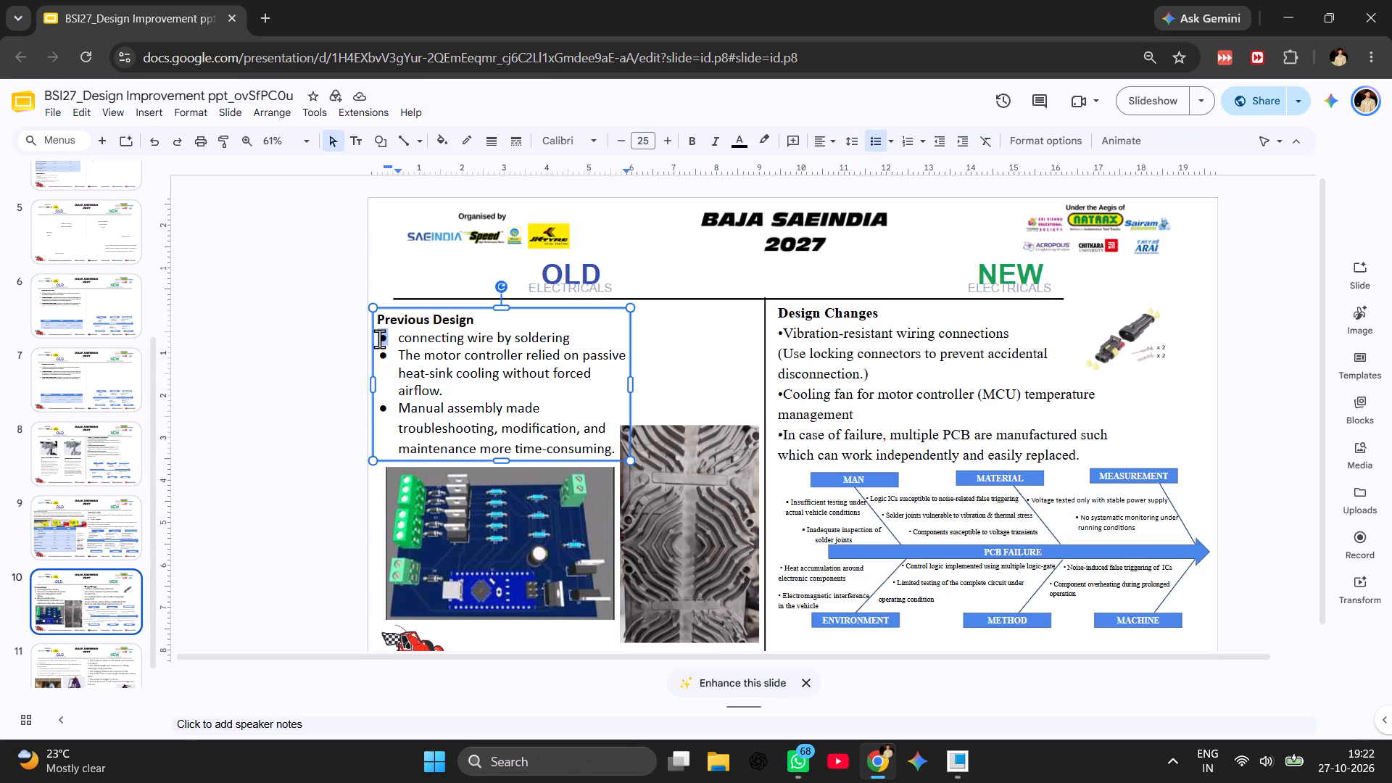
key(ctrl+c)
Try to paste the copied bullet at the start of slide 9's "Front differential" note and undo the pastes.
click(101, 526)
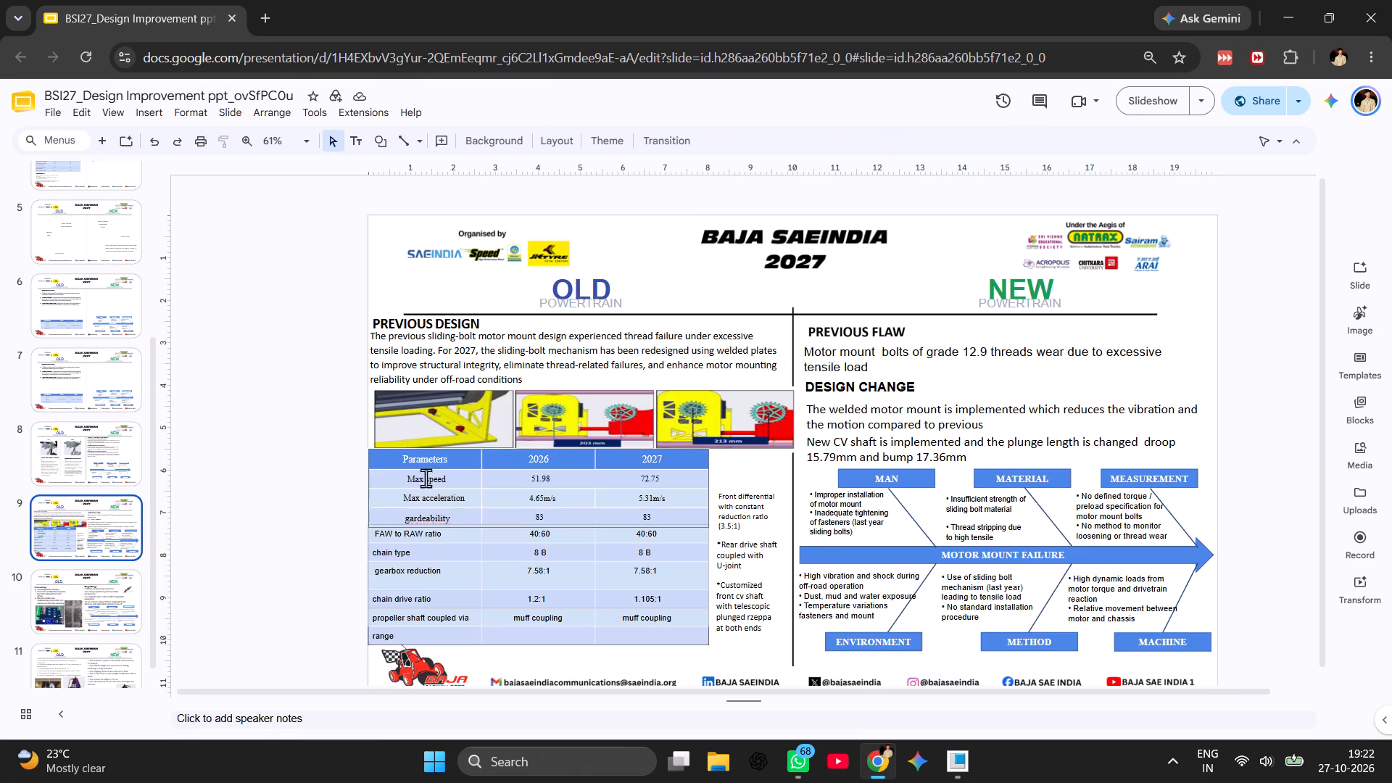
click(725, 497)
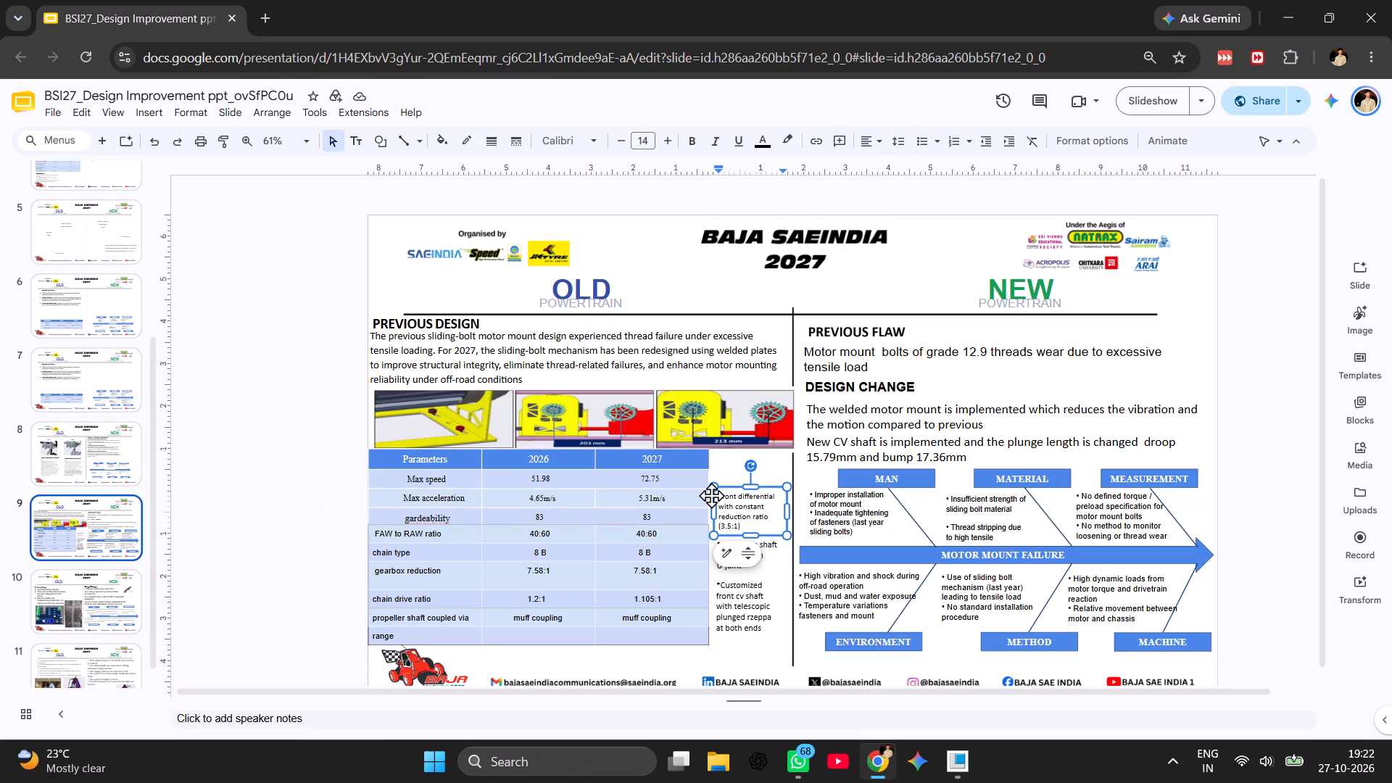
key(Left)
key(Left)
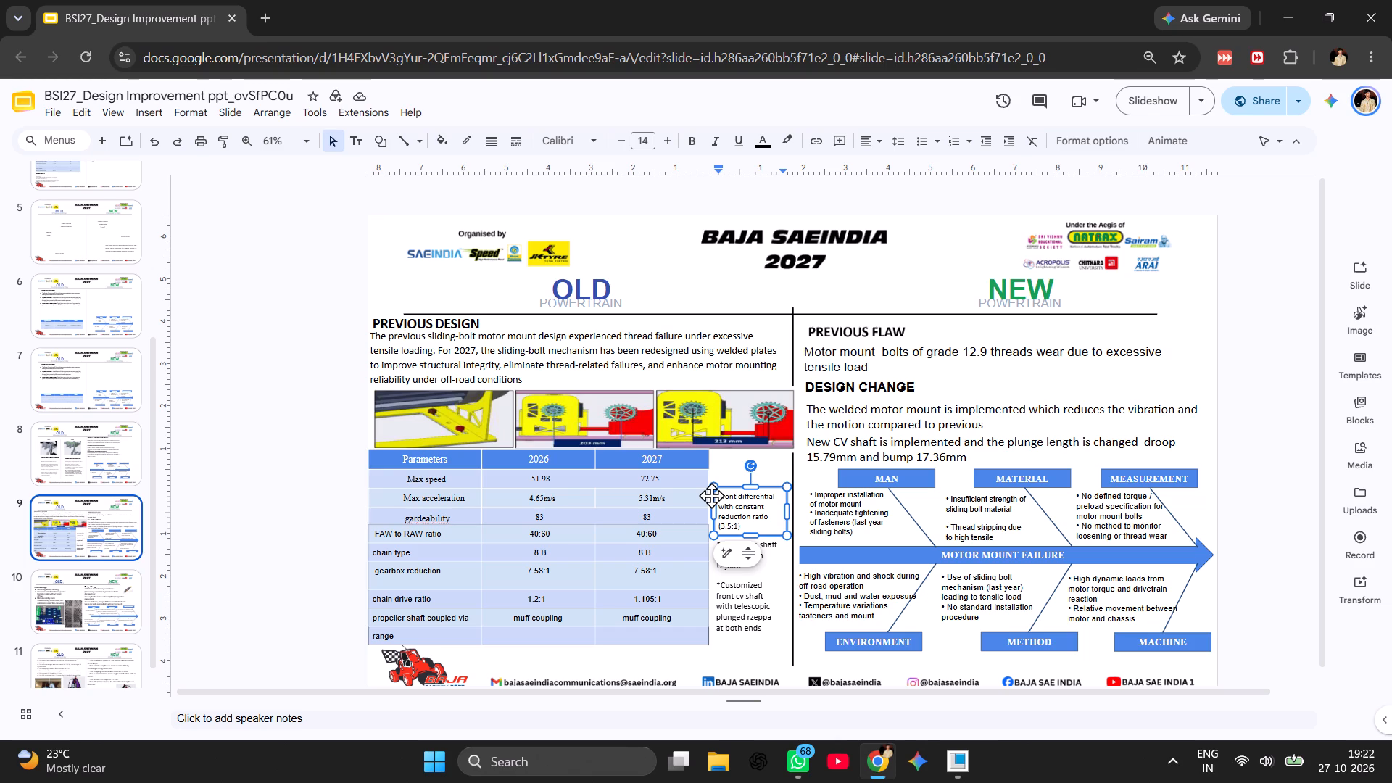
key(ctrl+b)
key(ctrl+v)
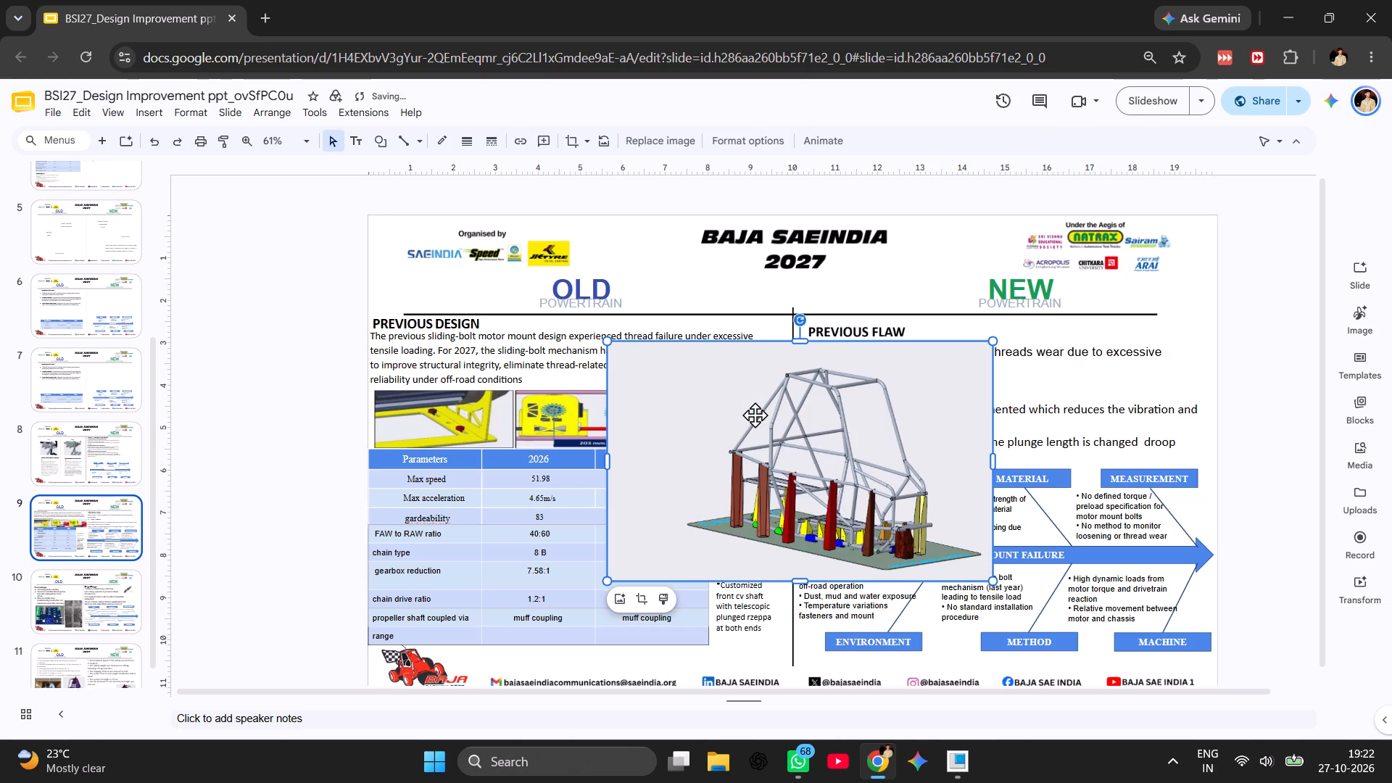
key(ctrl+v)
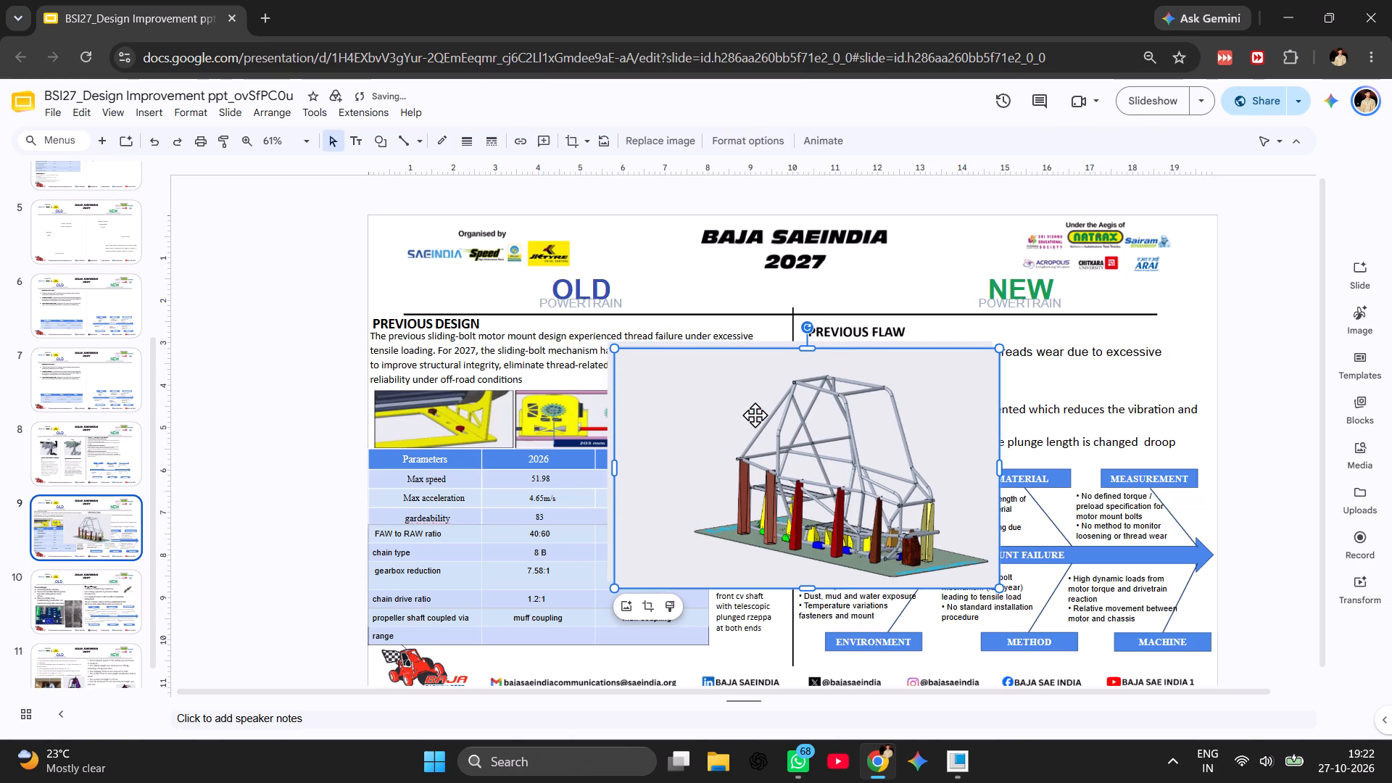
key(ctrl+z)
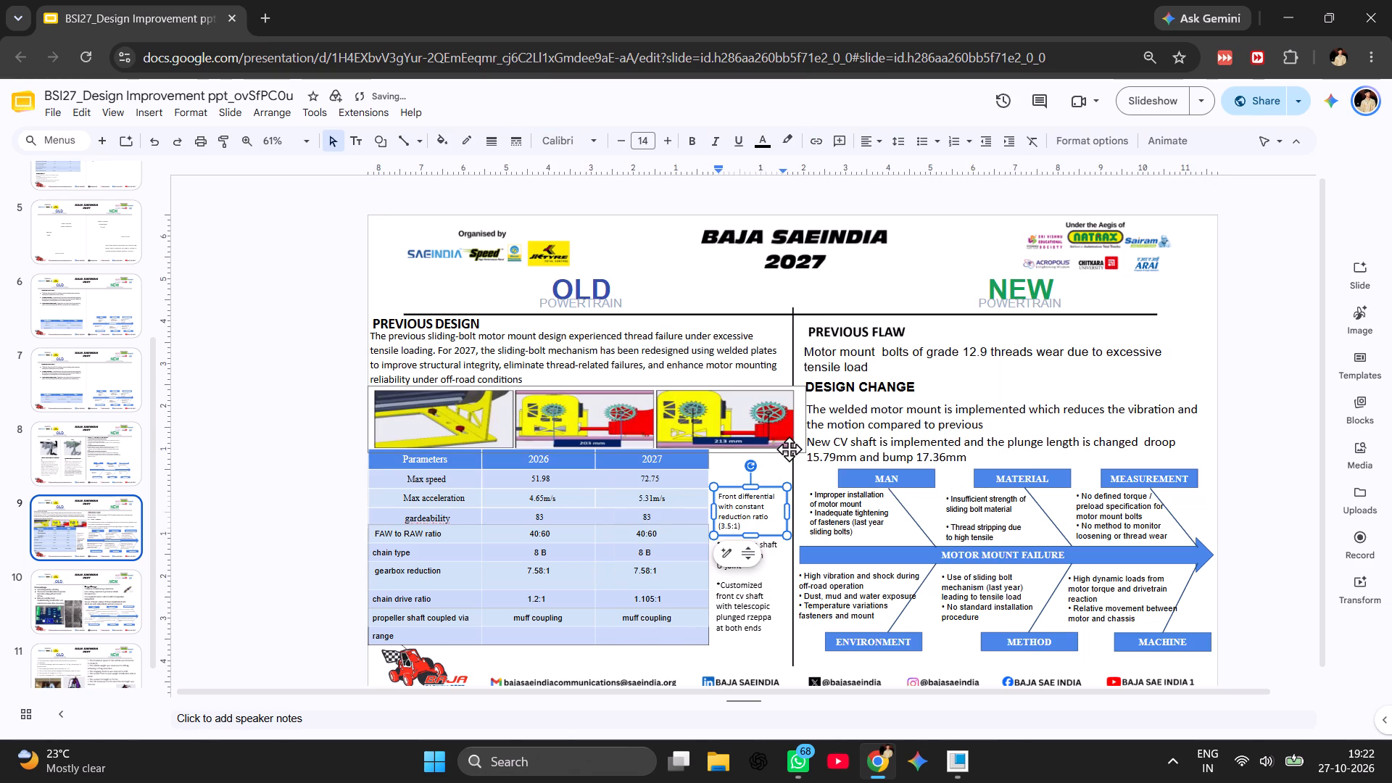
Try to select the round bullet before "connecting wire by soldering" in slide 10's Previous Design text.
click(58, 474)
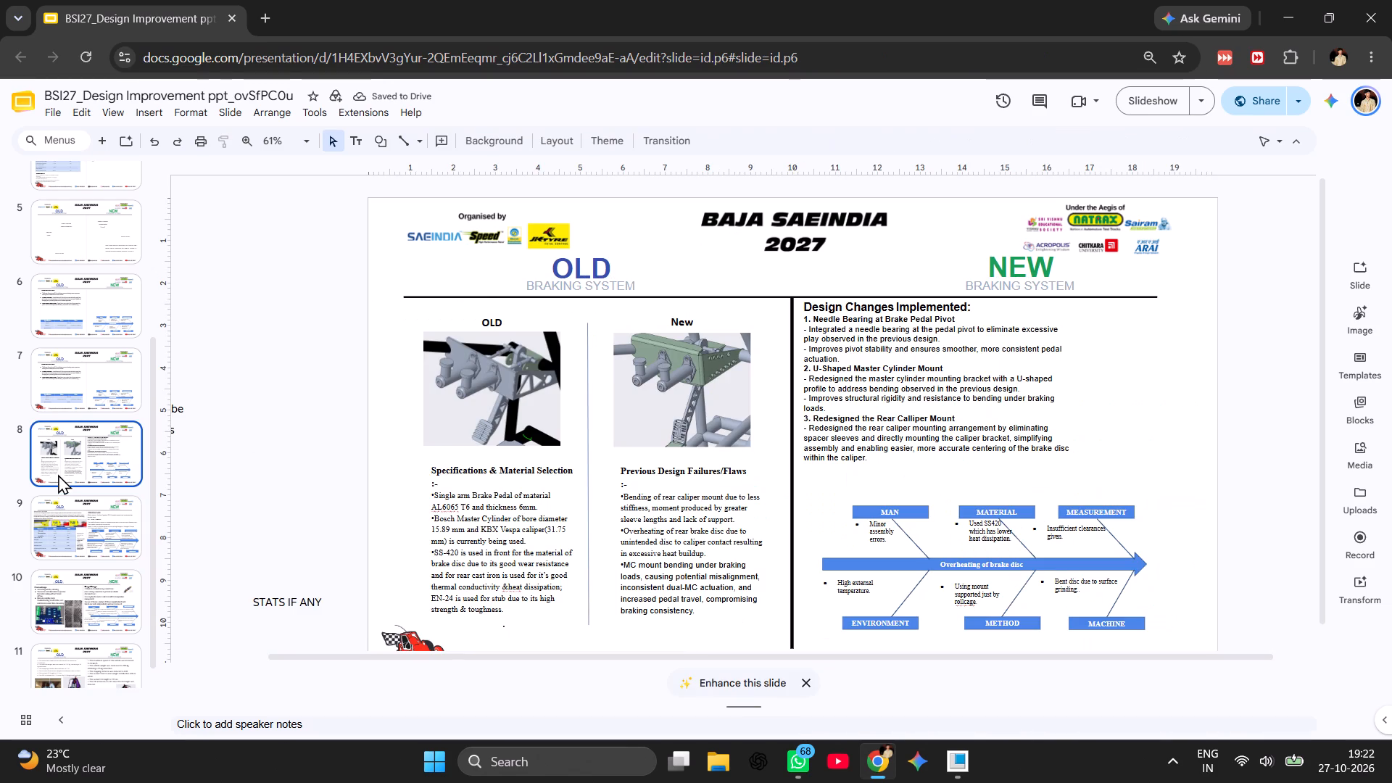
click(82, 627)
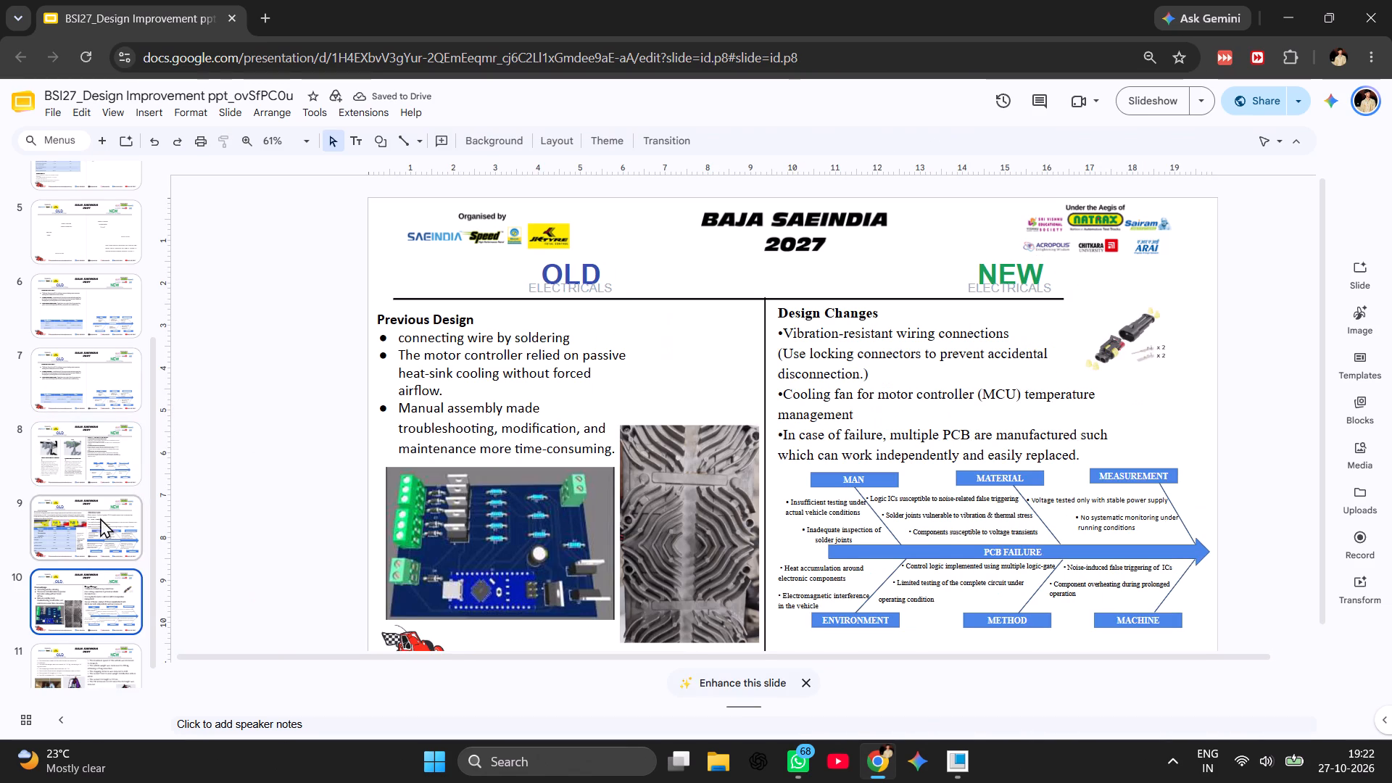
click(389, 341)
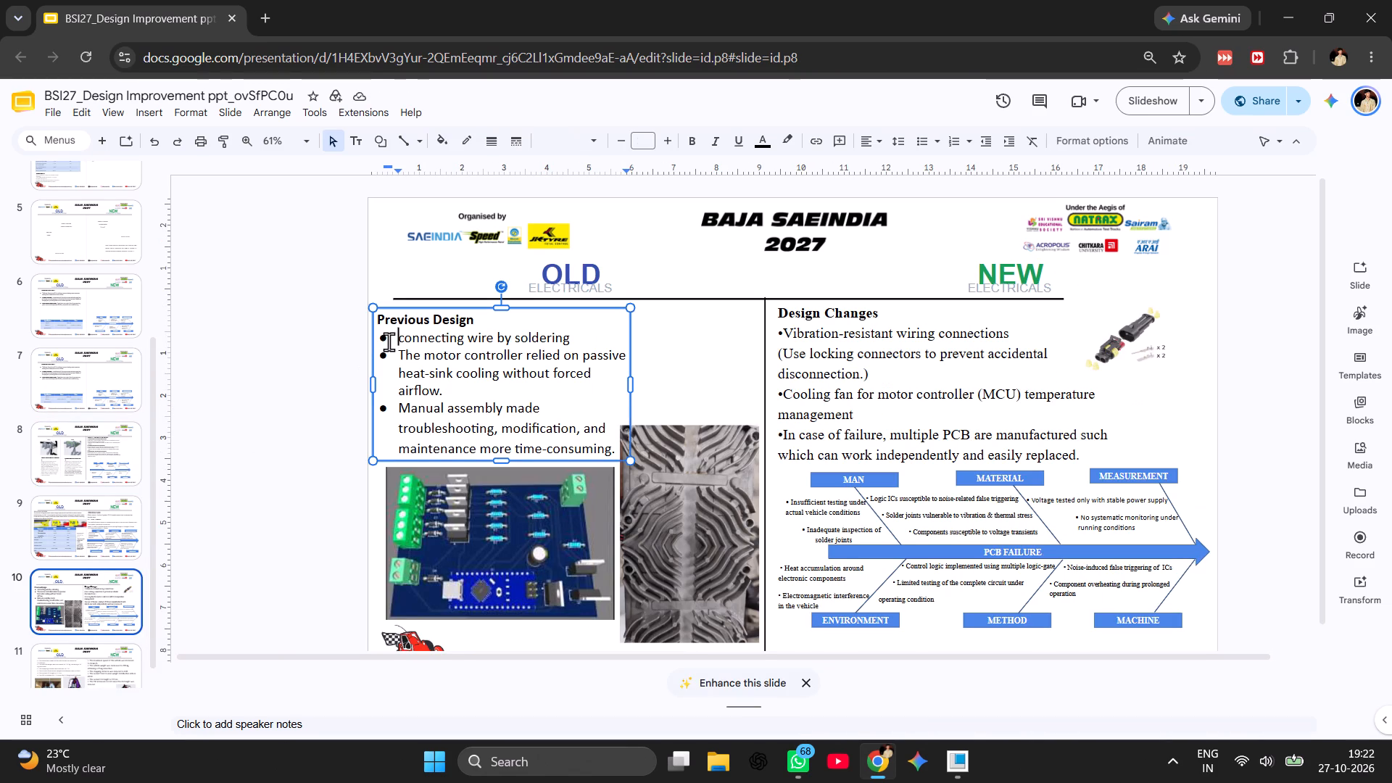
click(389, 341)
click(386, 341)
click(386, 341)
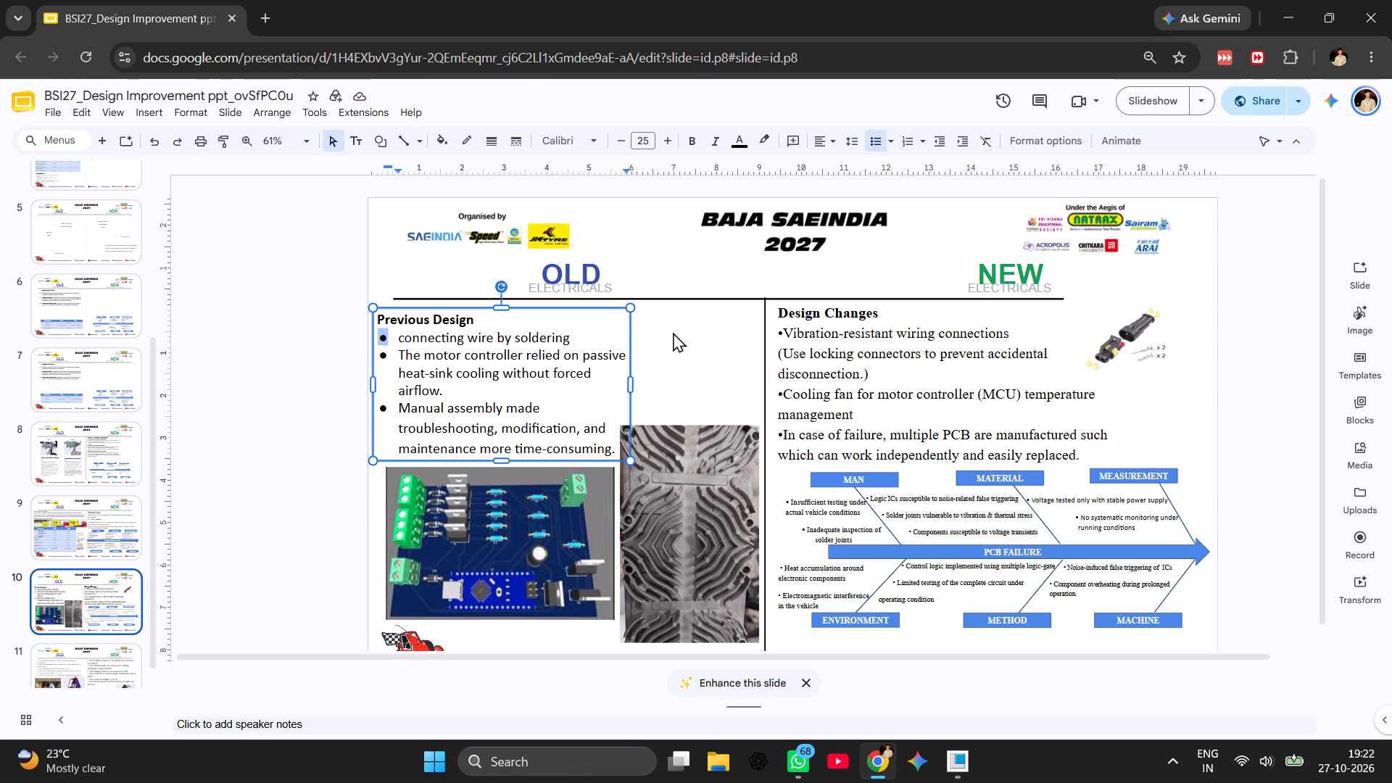
Copy the bullet character before "Cooling fan for motor controller" in slide 10's Design Changes text.
click(780, 396)
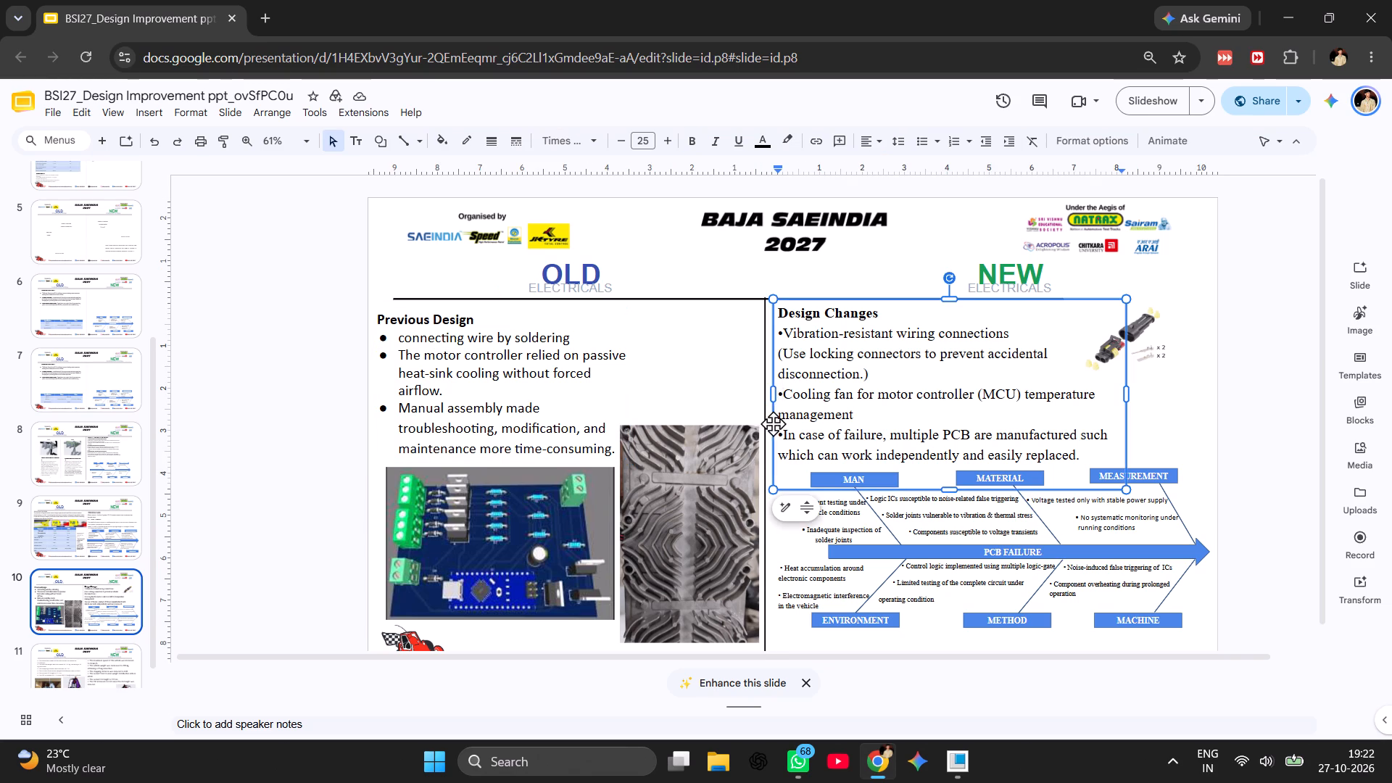
click(779, 399)
drag(779, 399, 772, 399)
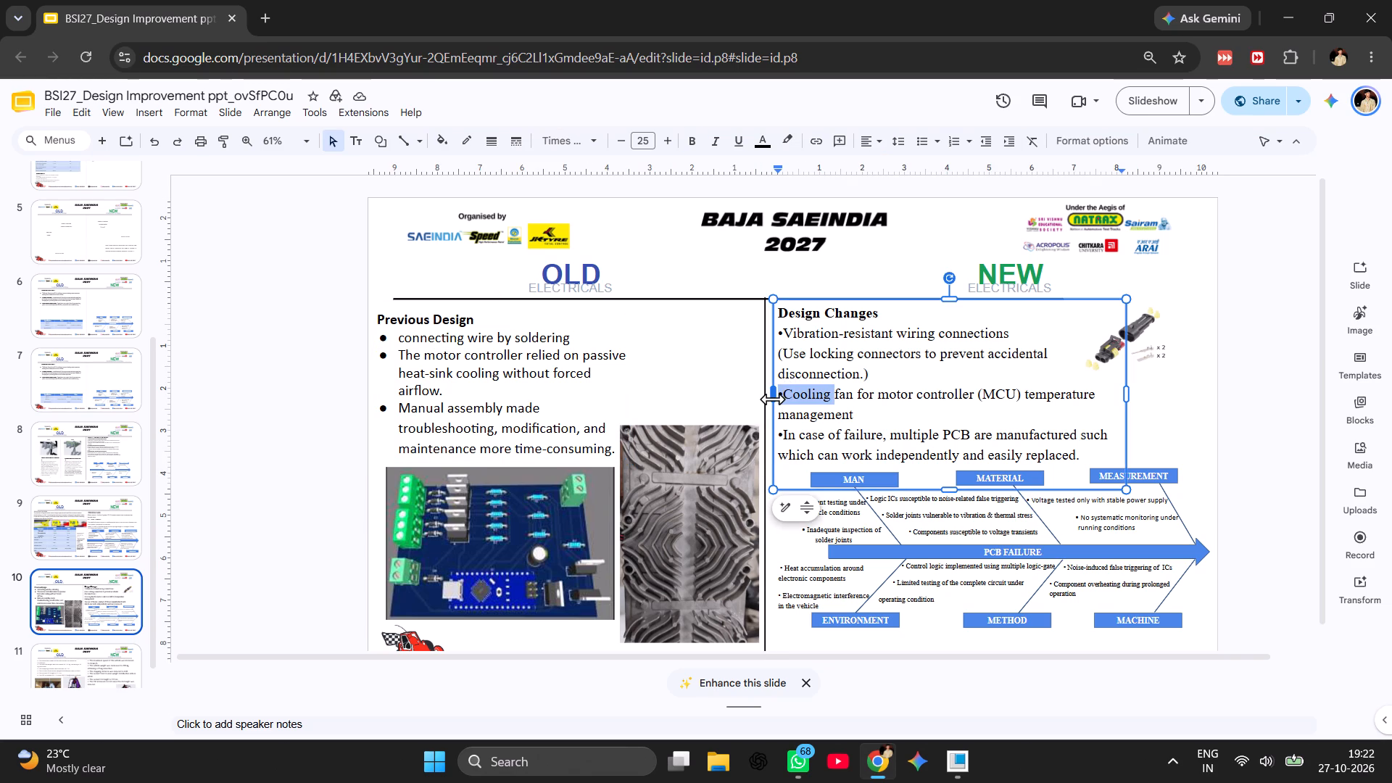
click(774, 398)
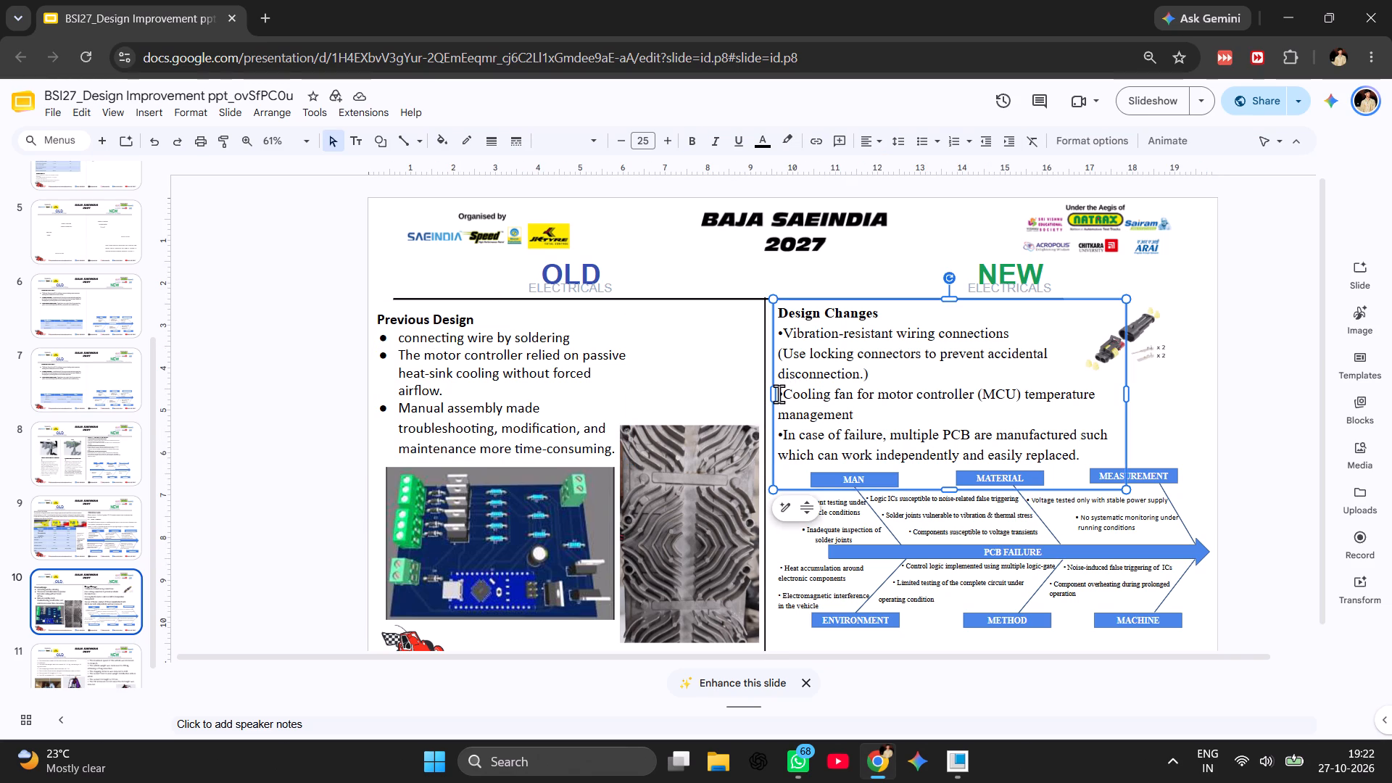
drag(781, 394, 765, 397)
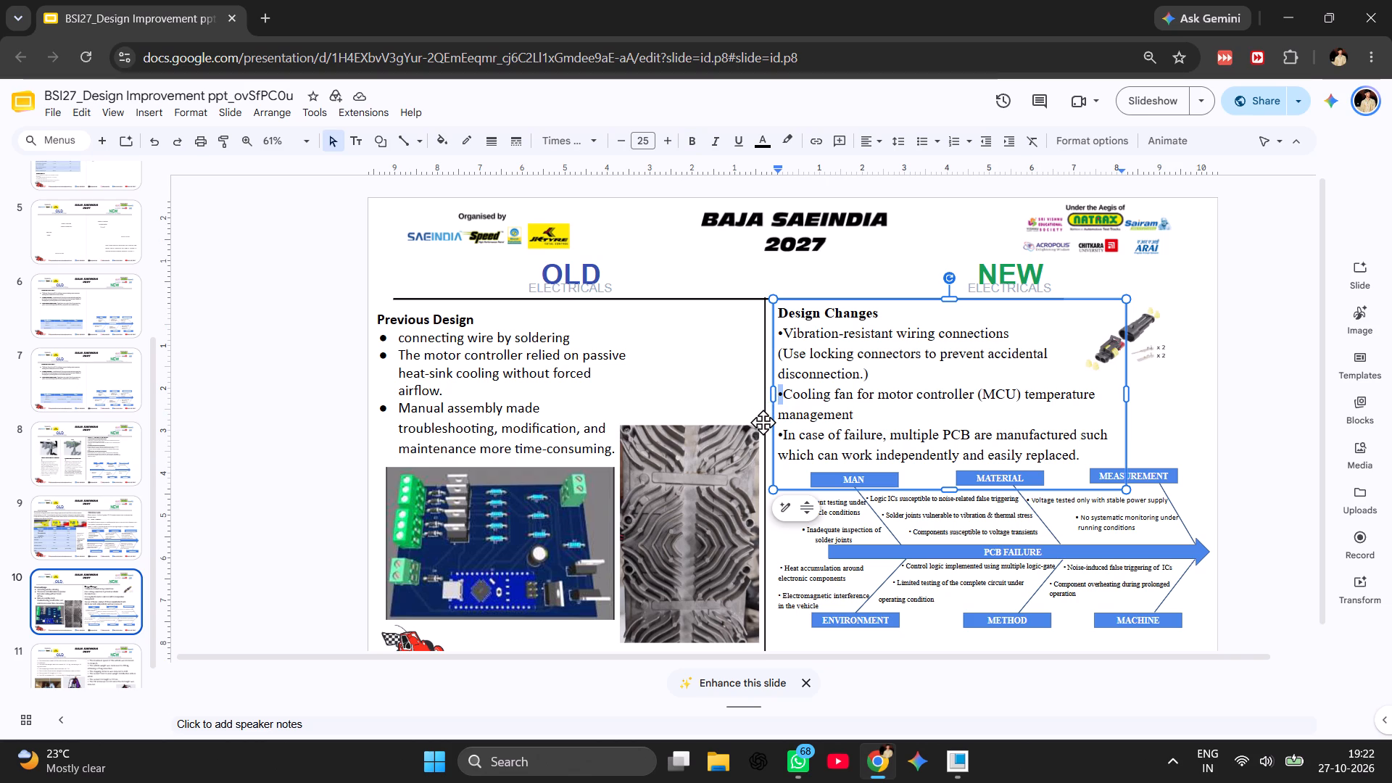
key(ctrl+c)
Paste the copied bullet character before "Front differential" at the start of slide 9's drivetrain note.
click(86, 531)
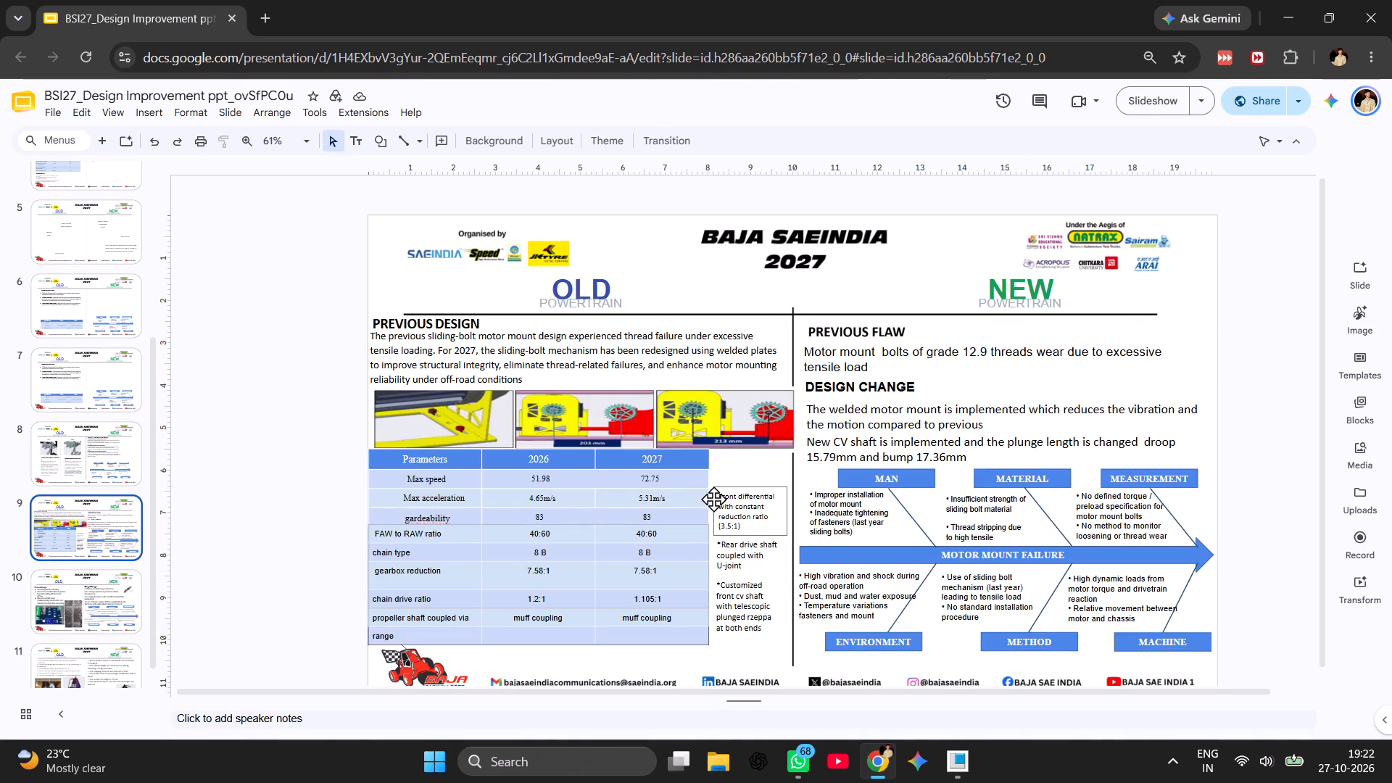
click(719, 500)
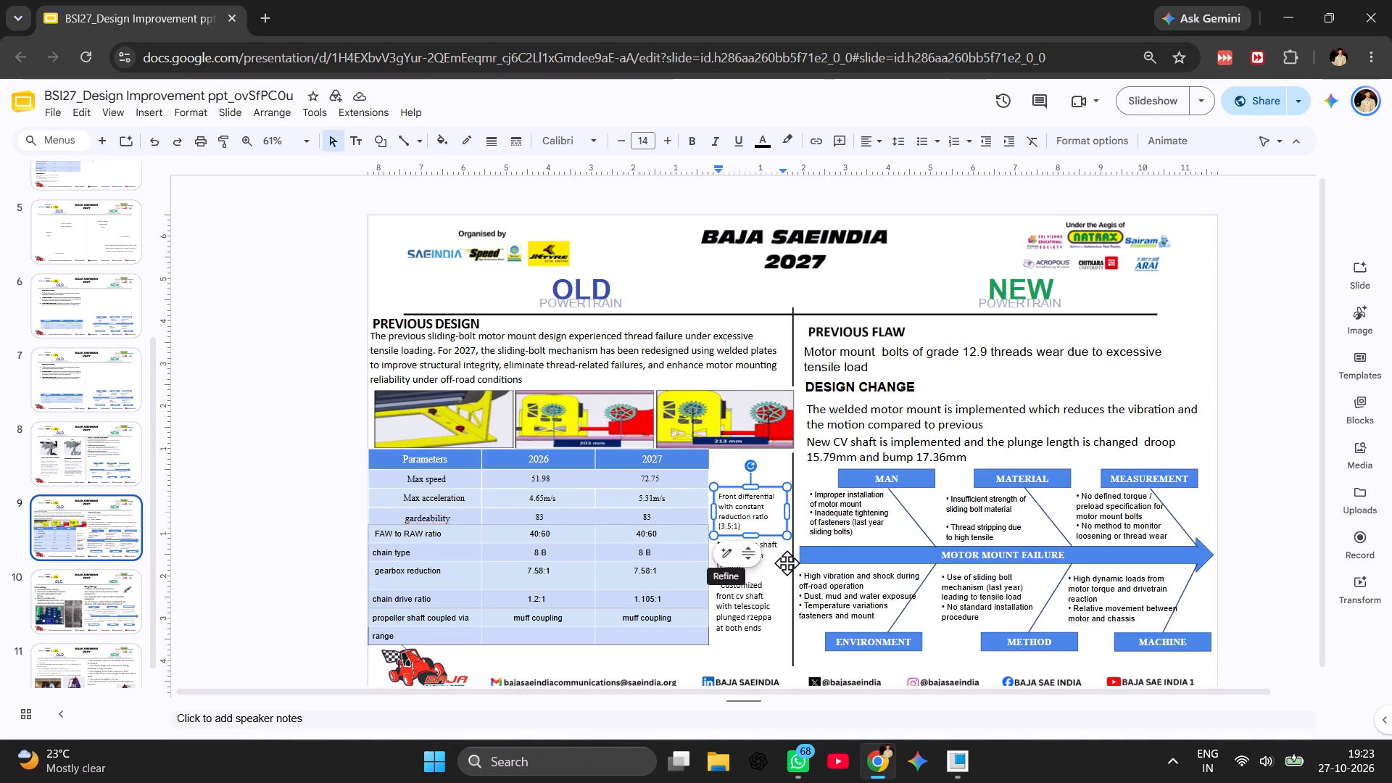
key(ctrl+v)
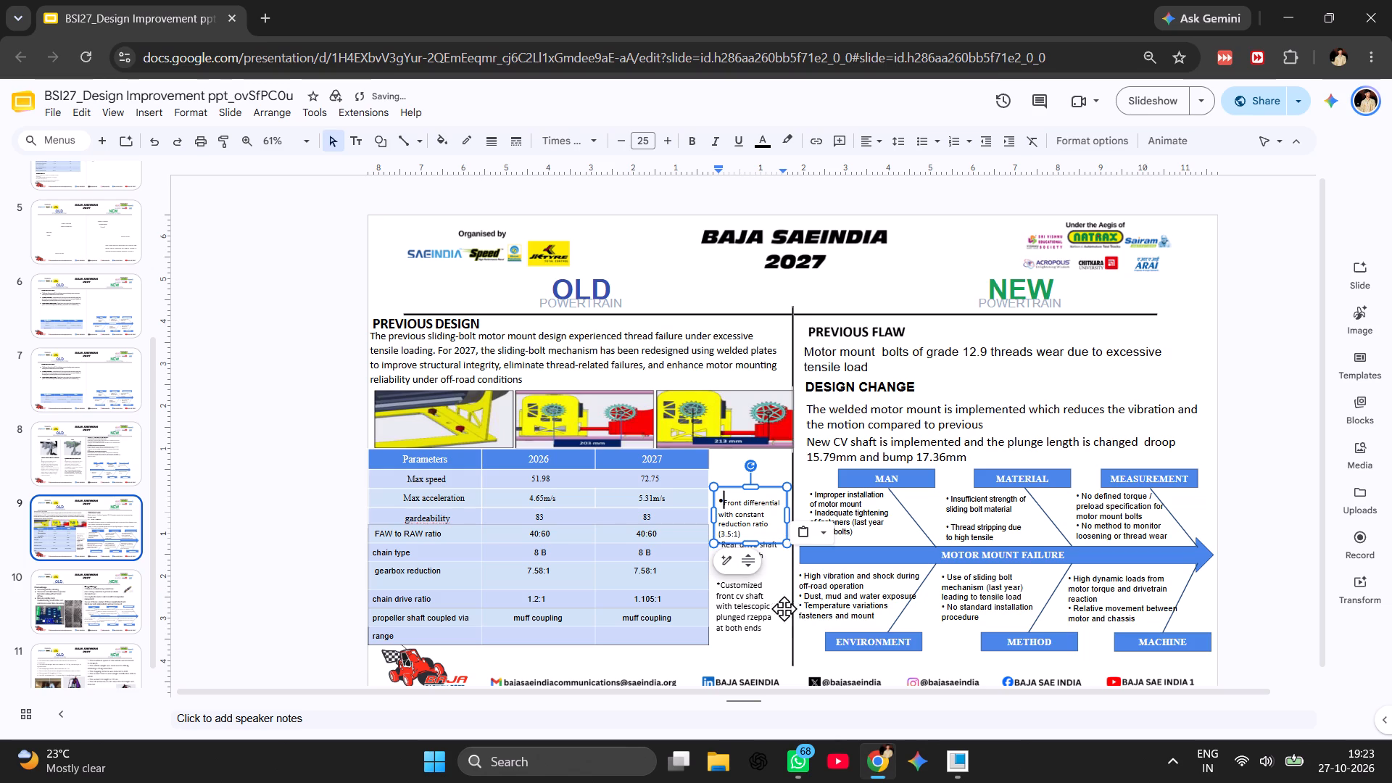
click(753, 534)
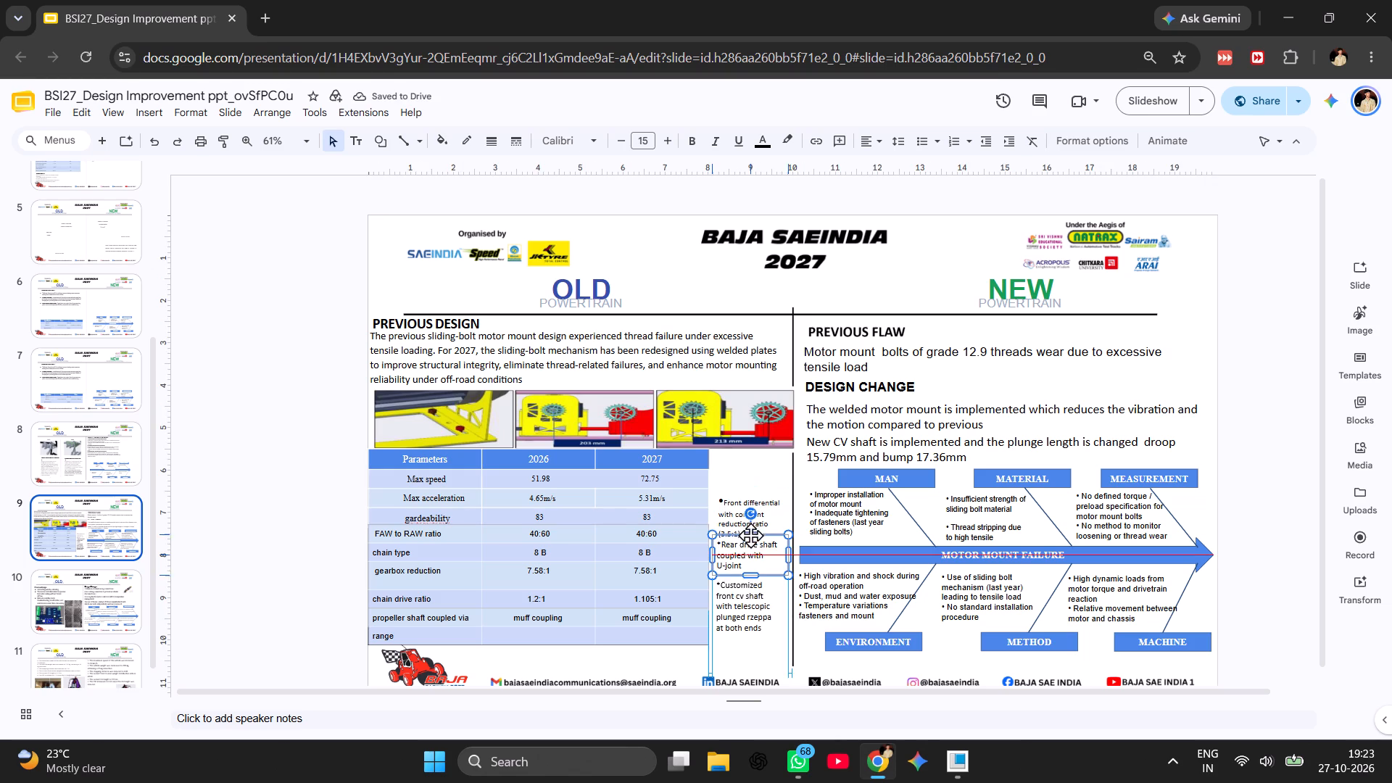
key(ctrl+z)
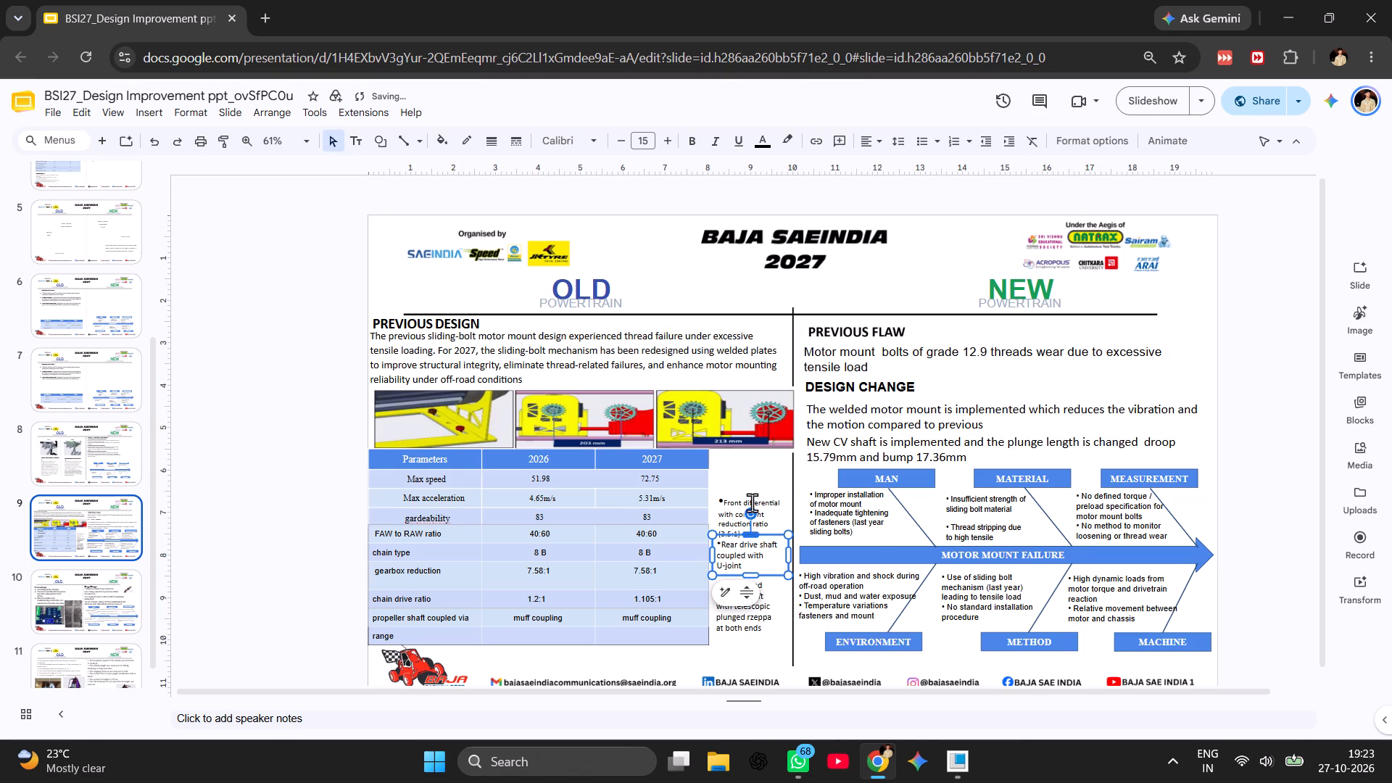
click(756, 477)
key(ctrl+z)
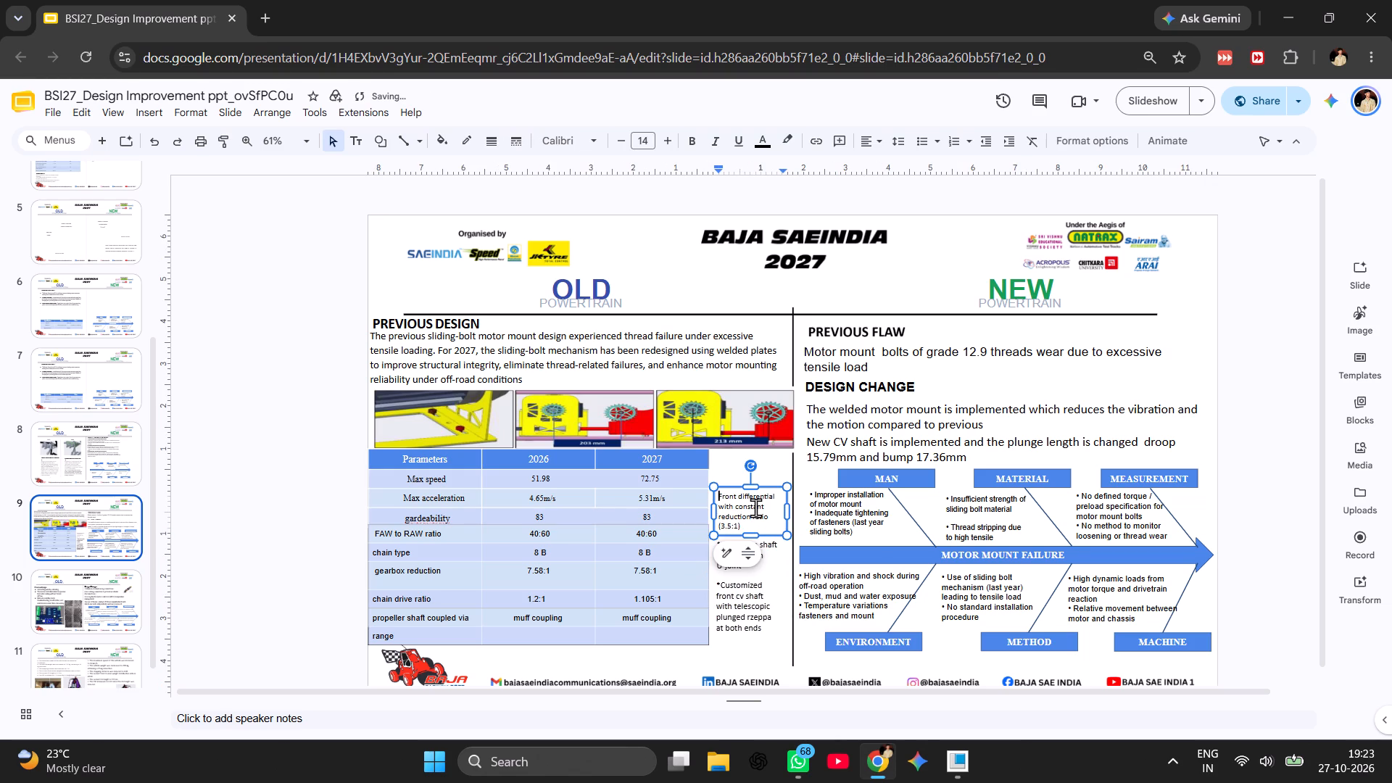
key(ctrl+v)
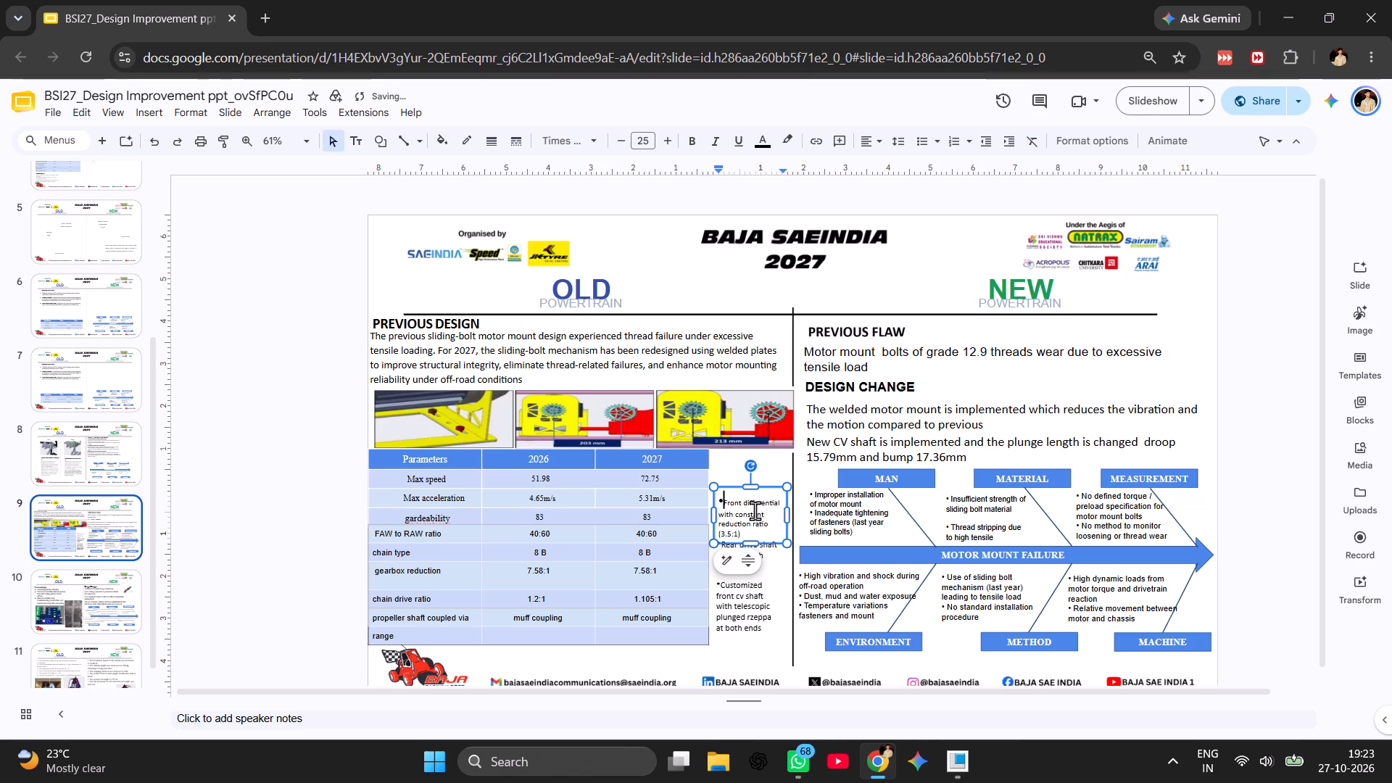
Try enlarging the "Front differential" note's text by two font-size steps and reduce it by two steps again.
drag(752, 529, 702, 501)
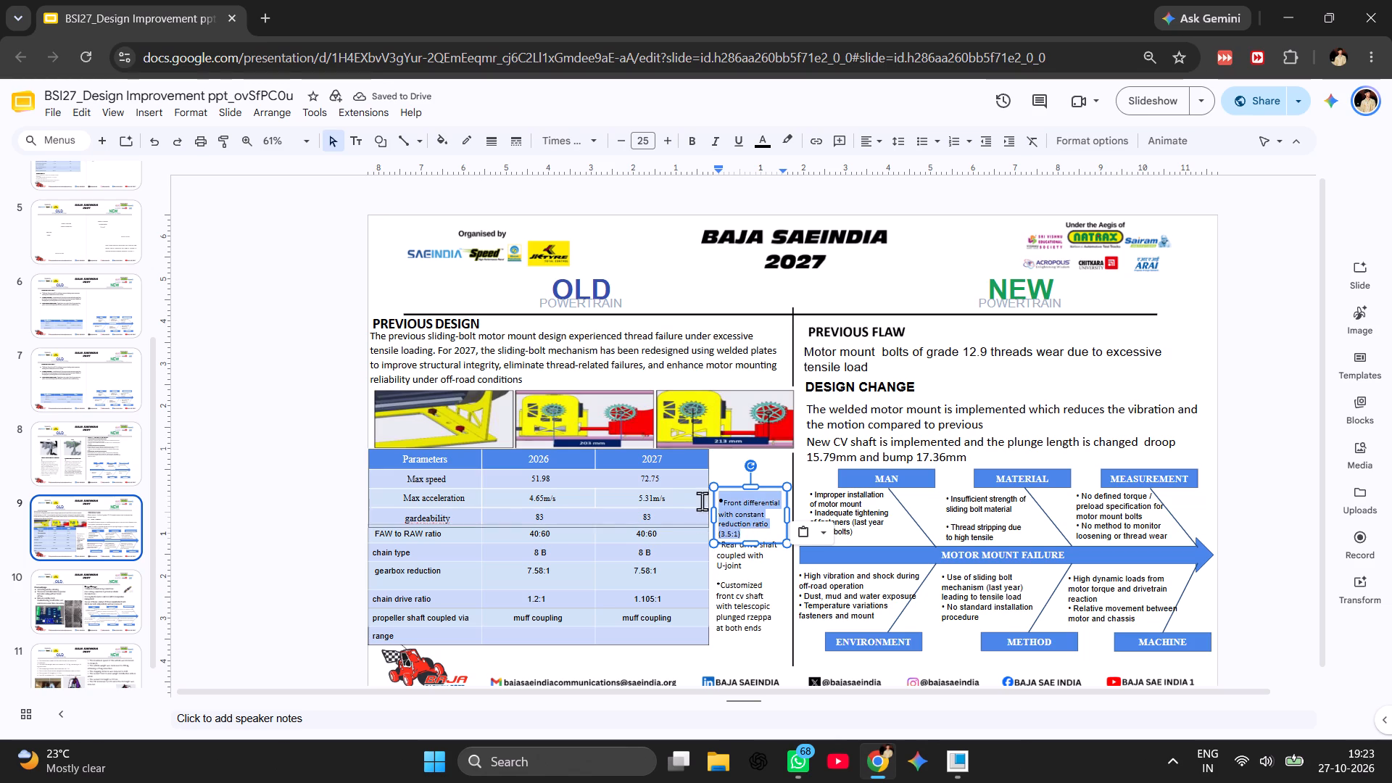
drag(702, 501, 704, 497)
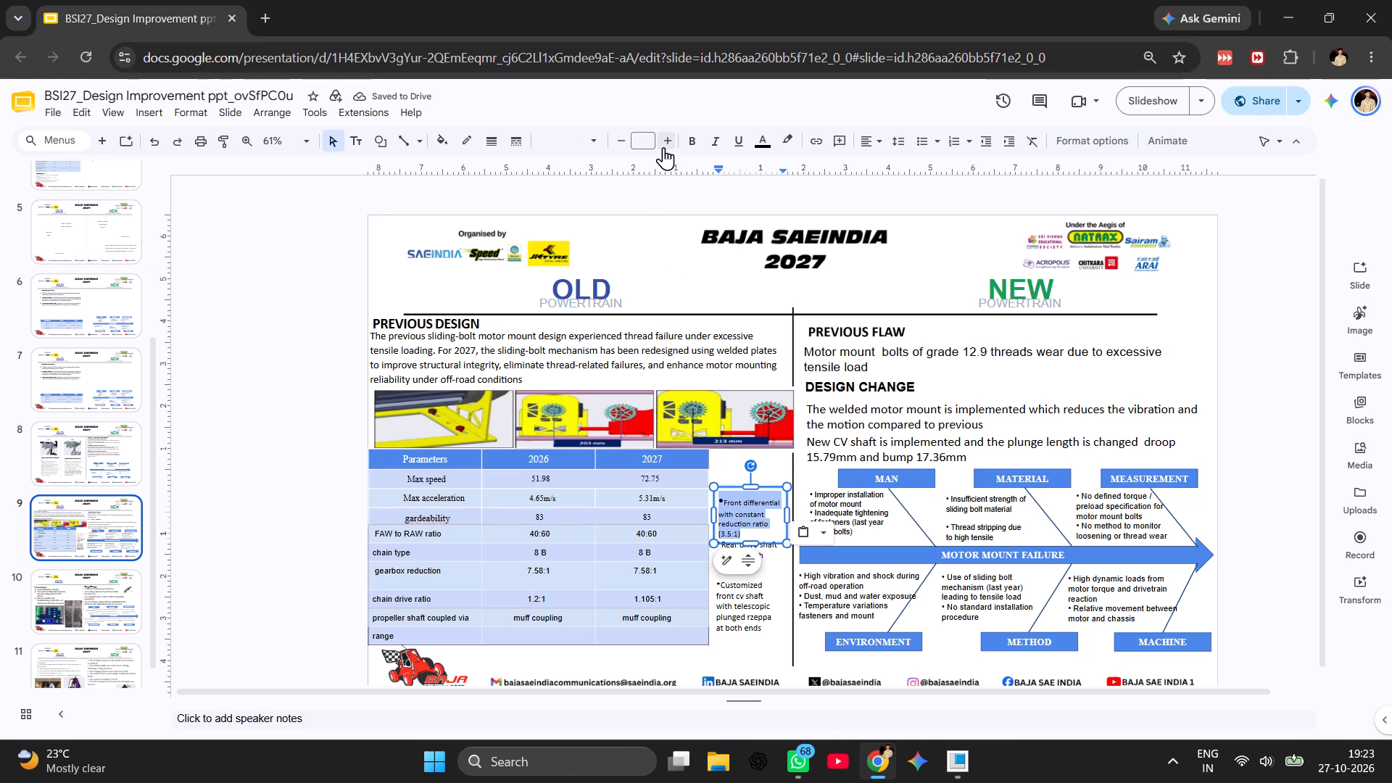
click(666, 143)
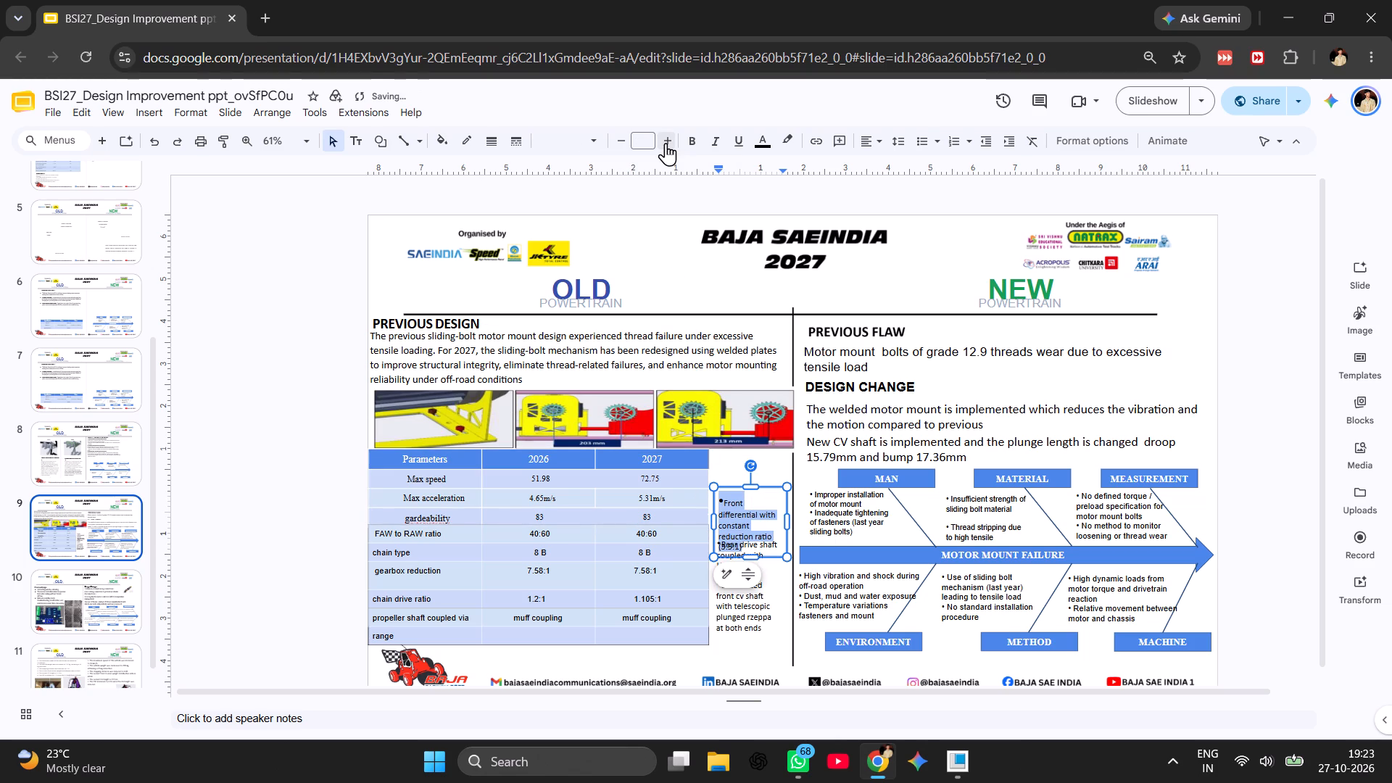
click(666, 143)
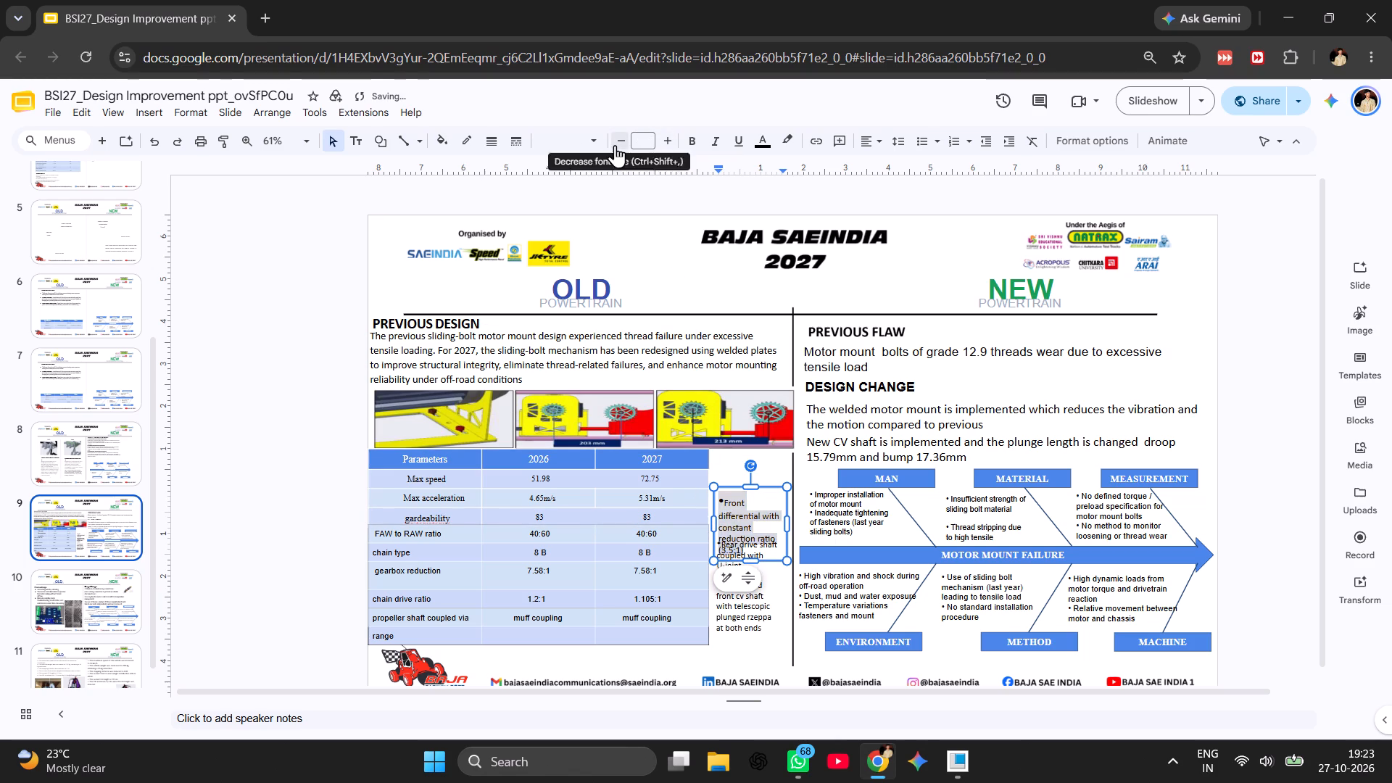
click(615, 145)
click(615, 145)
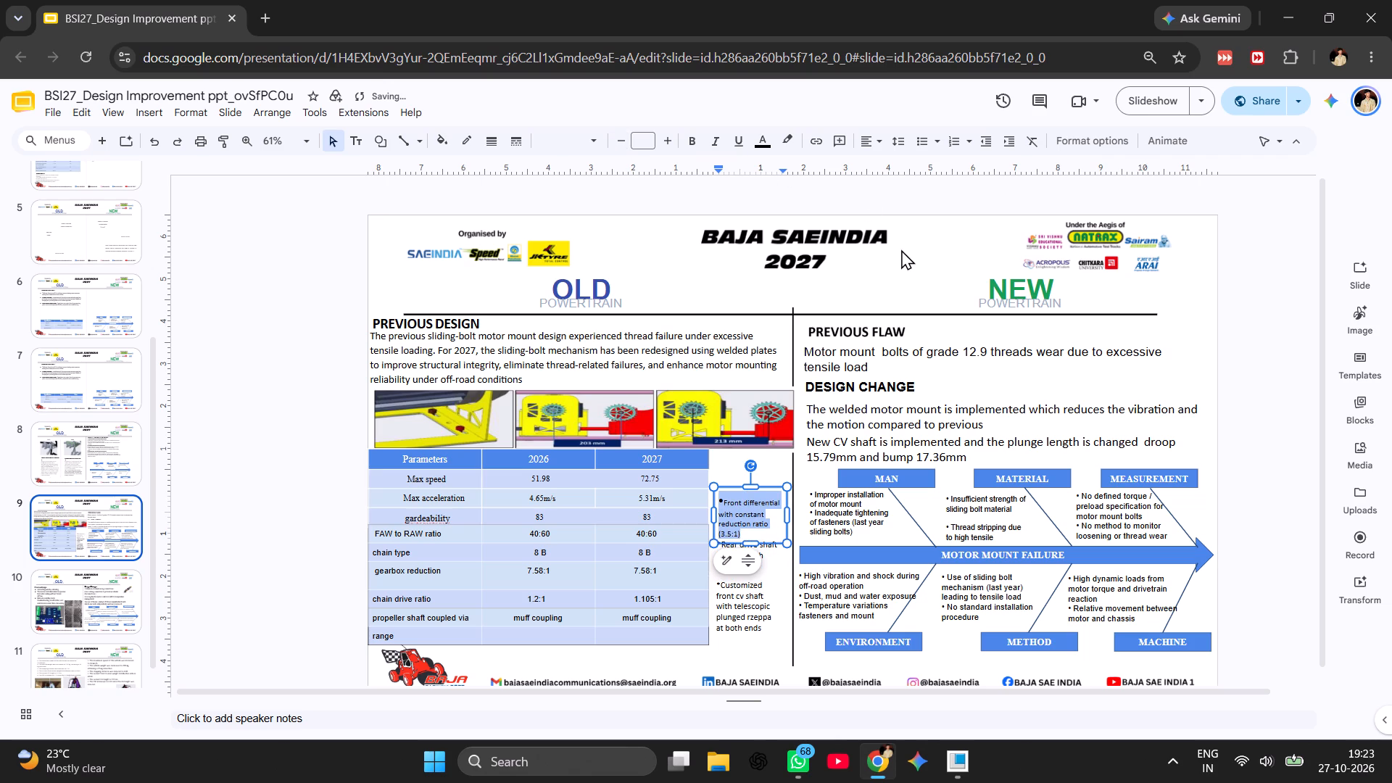